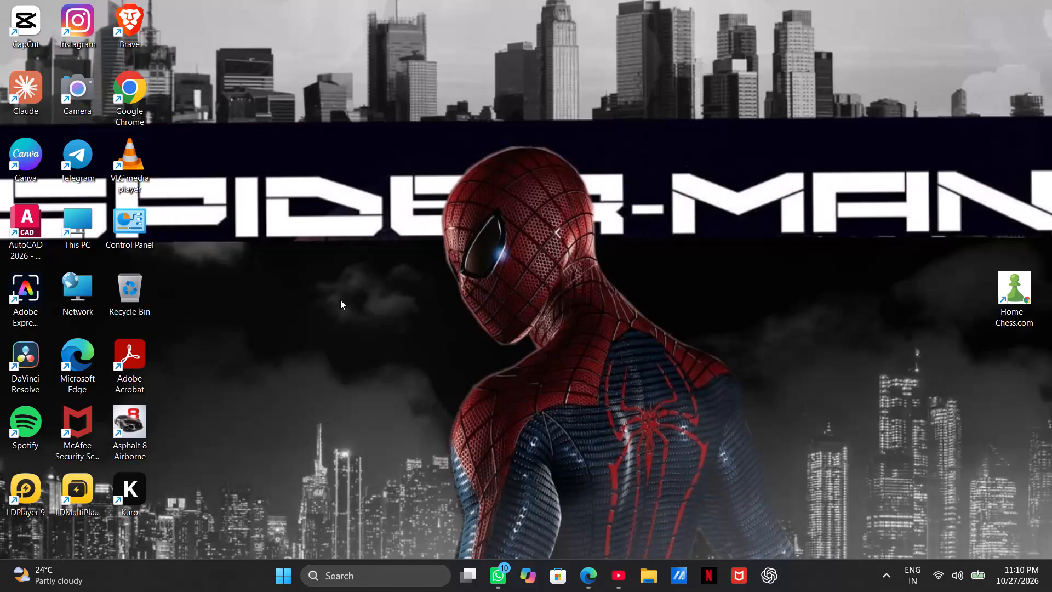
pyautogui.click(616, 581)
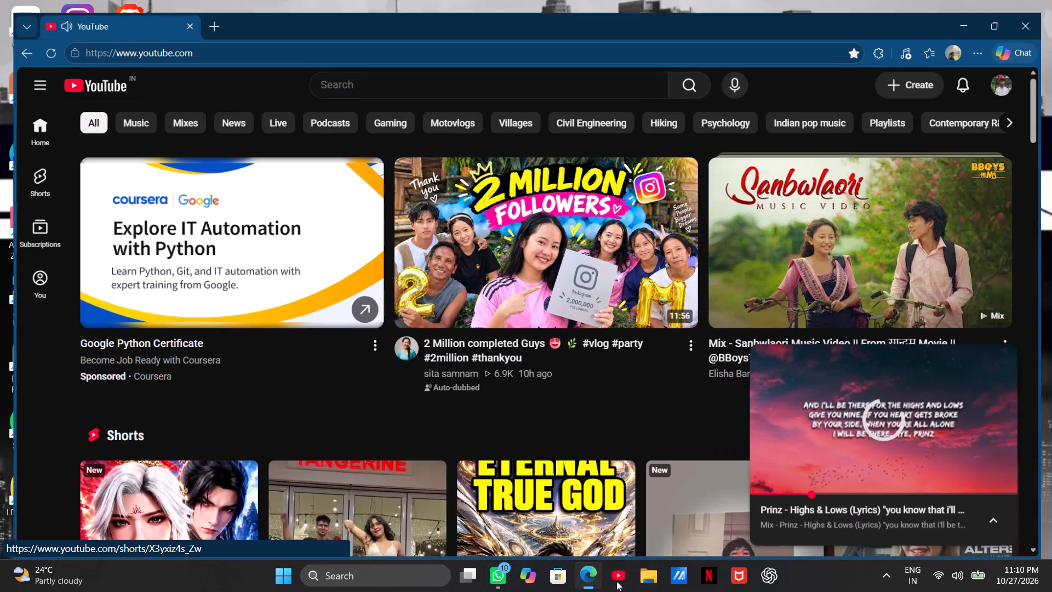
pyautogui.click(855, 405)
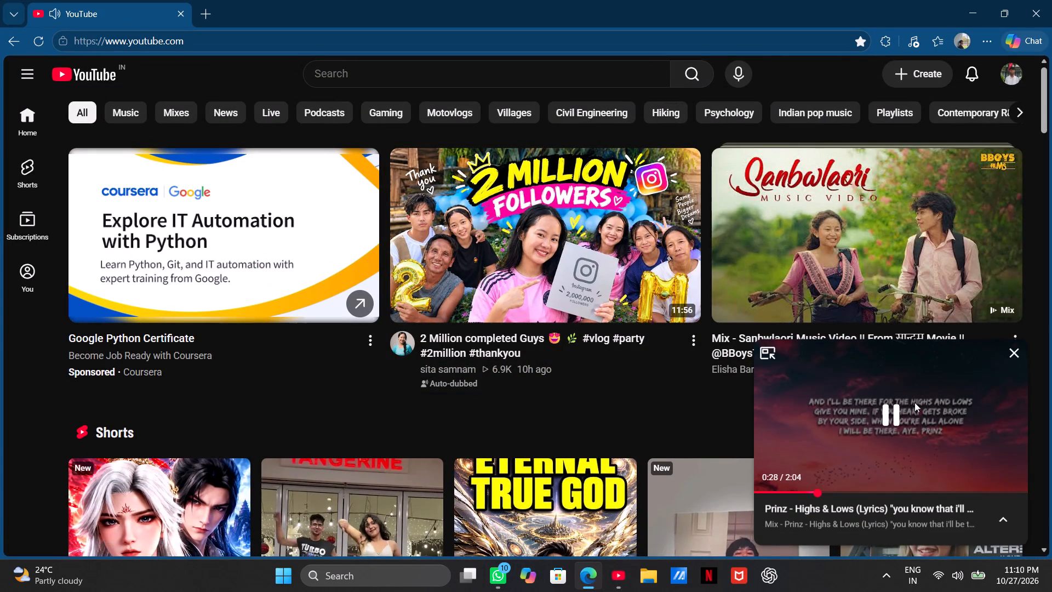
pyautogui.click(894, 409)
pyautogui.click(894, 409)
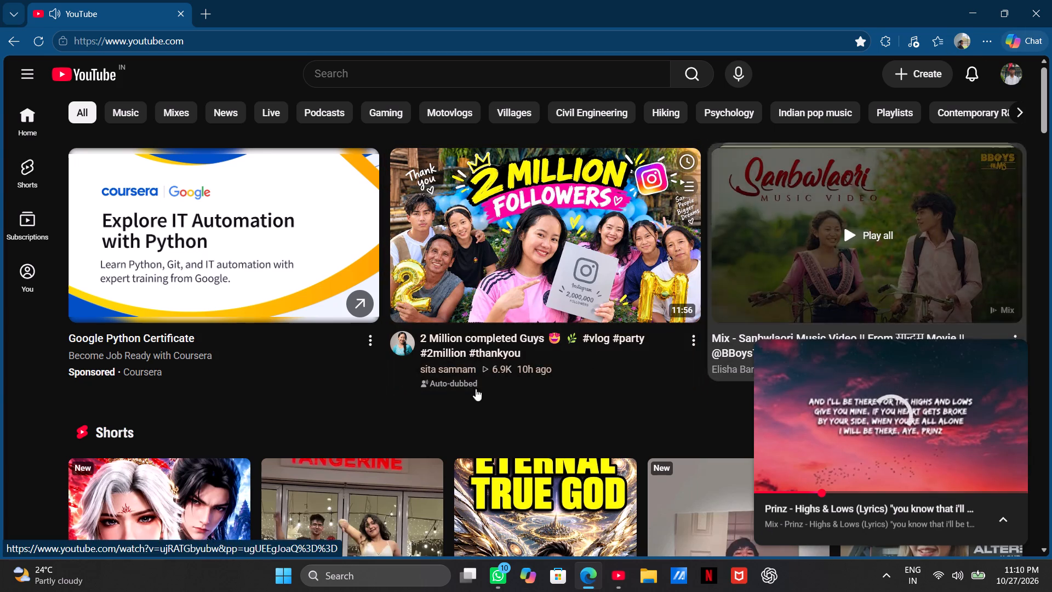
# Switch to Word and create a new blank document.
pyautogui.click(283, 573)
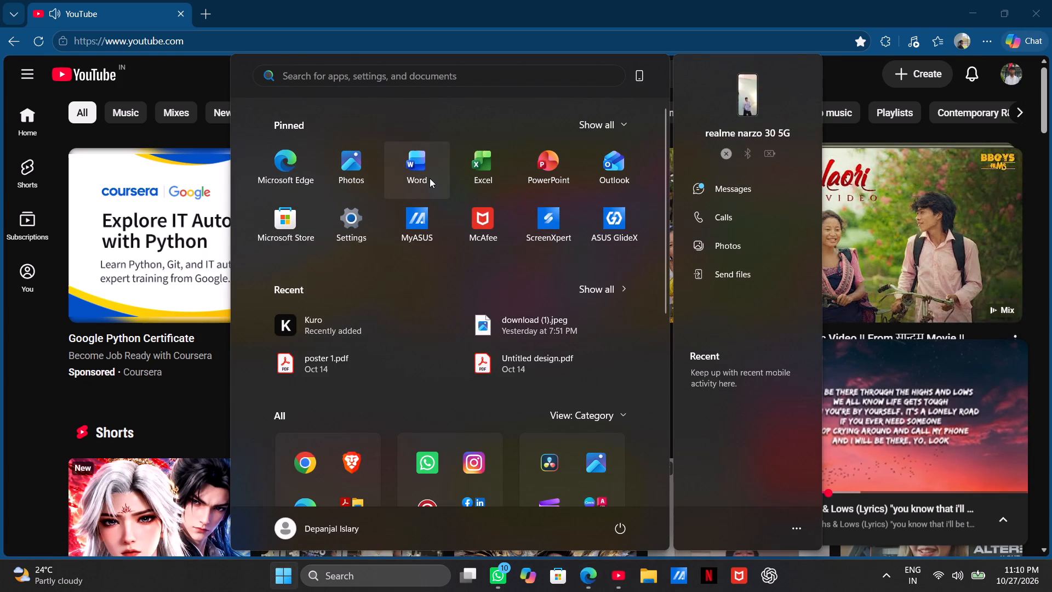
pyautogui.click(430, 178)
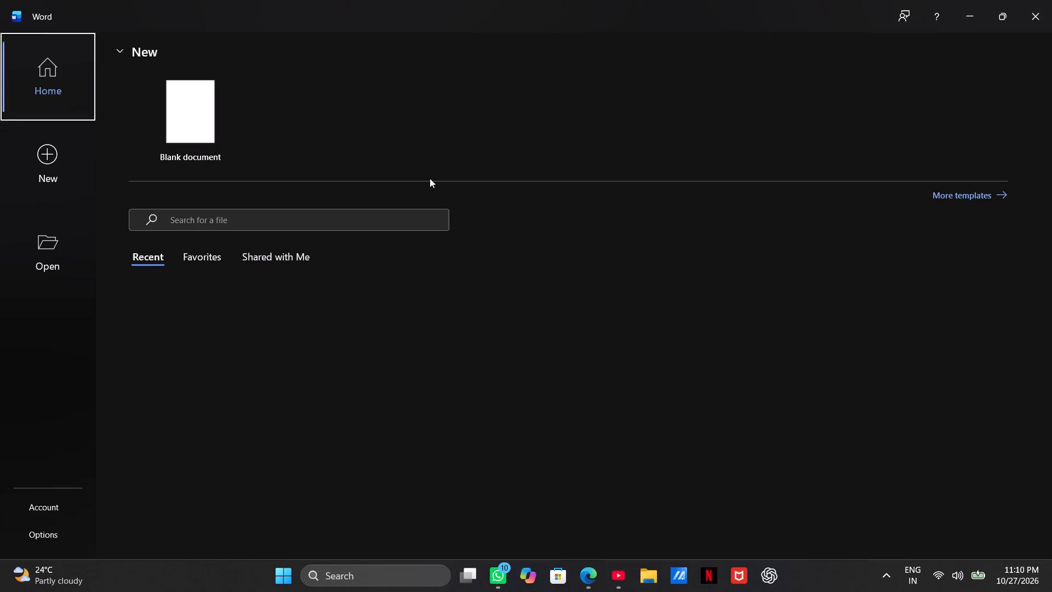
pyautogui.click(211, 139)
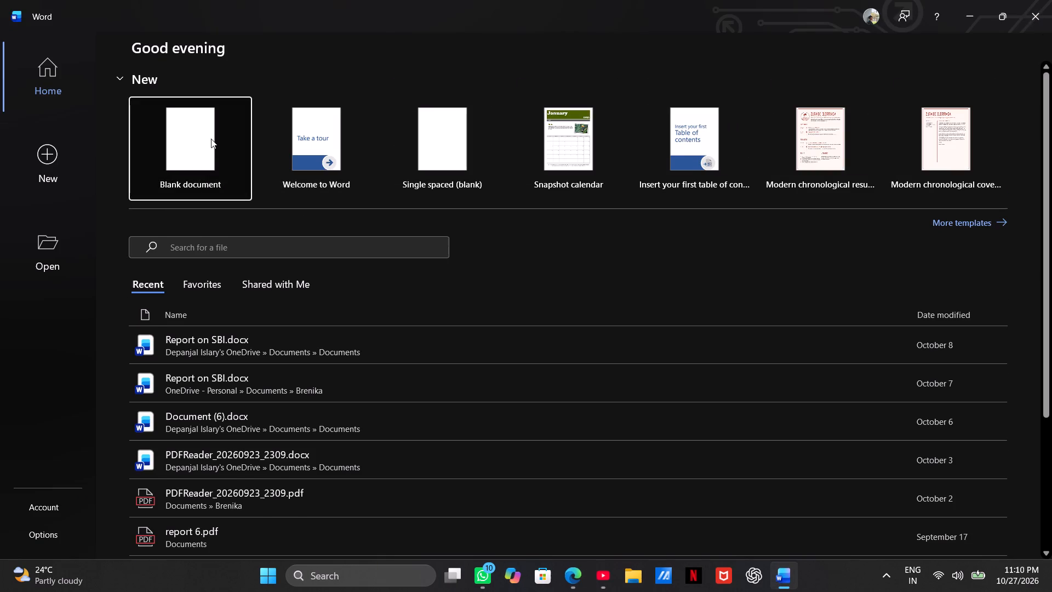
# Enter "To" as the first line of the document and begin a new line below it.
pyautogui.scroll(1, 442, 215)
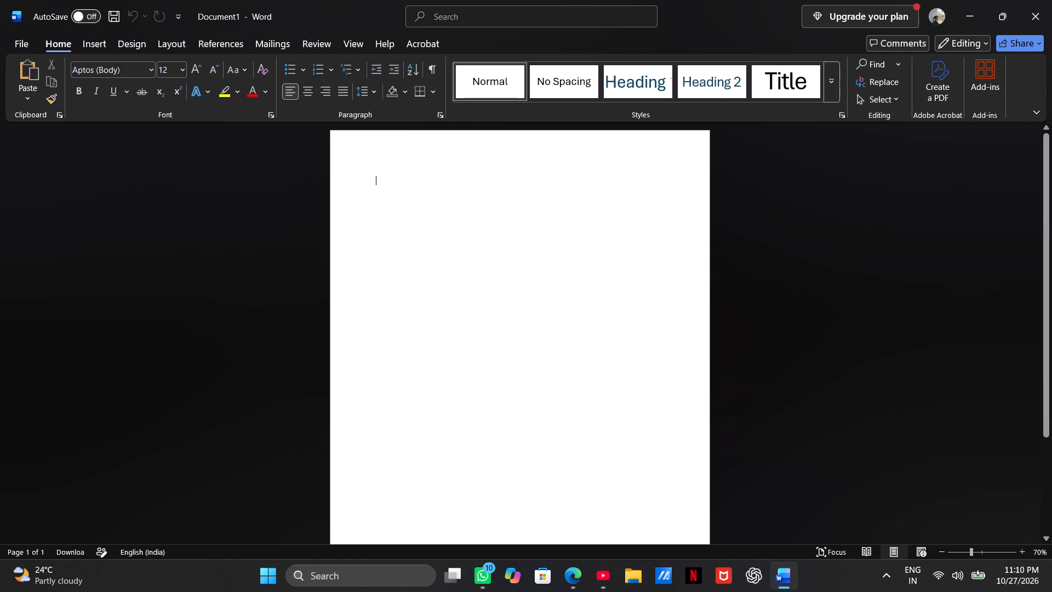
pyautogui.scroll(1, 442, 215)
pyautogui.hotkey('shift', 't')
pyautogui.press('o')
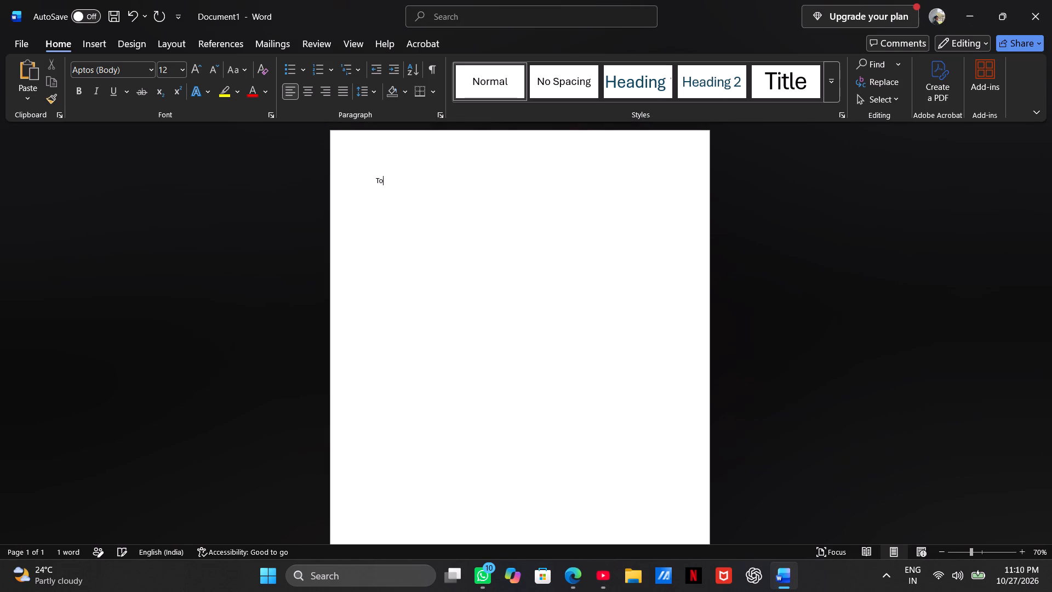
pyautogui.press('space')
pyautogui.press('BackSpace')
pyautogui.press('Return')
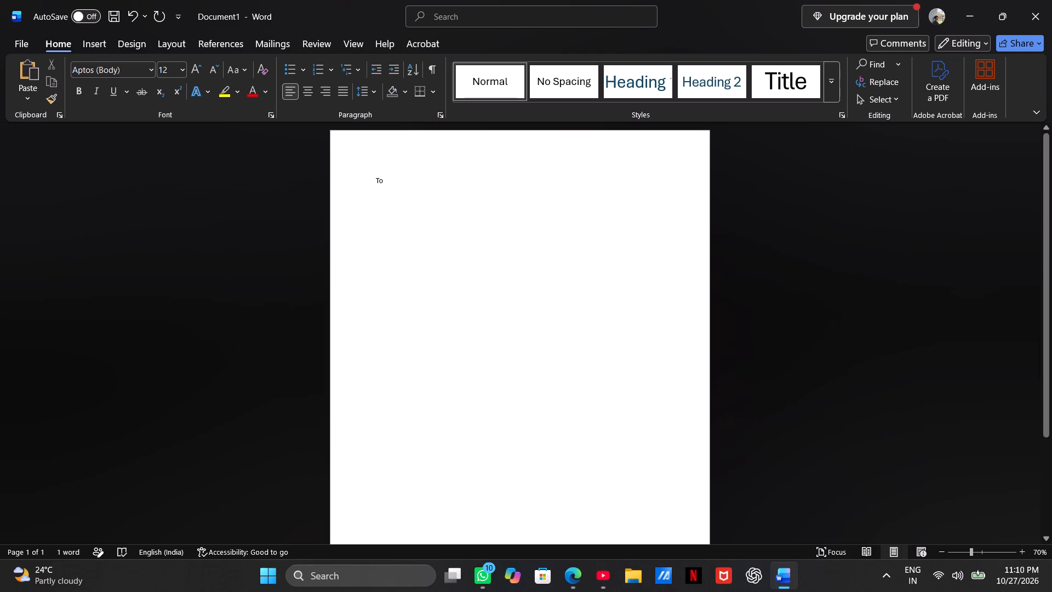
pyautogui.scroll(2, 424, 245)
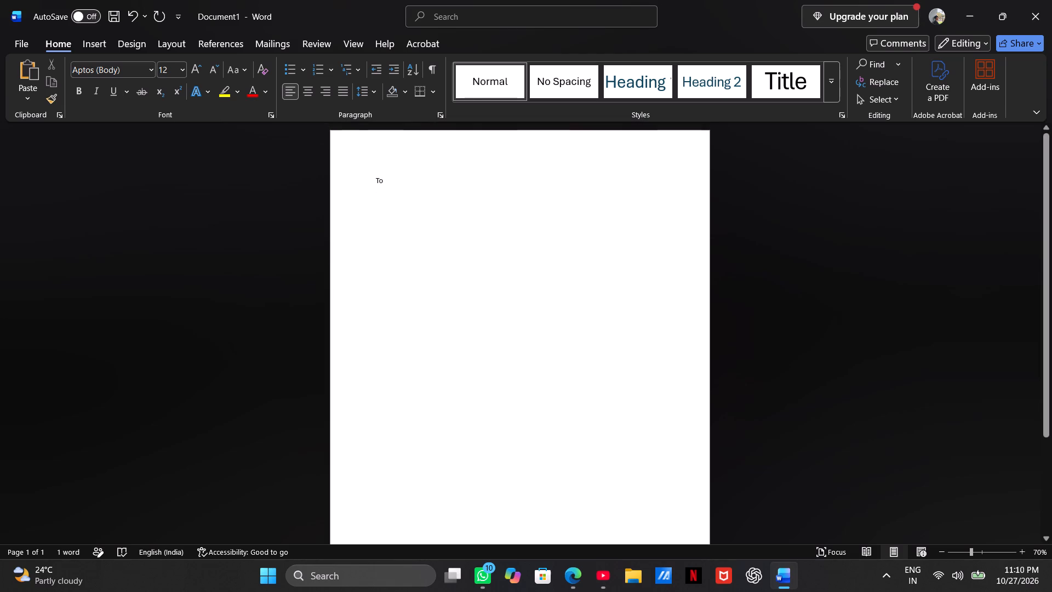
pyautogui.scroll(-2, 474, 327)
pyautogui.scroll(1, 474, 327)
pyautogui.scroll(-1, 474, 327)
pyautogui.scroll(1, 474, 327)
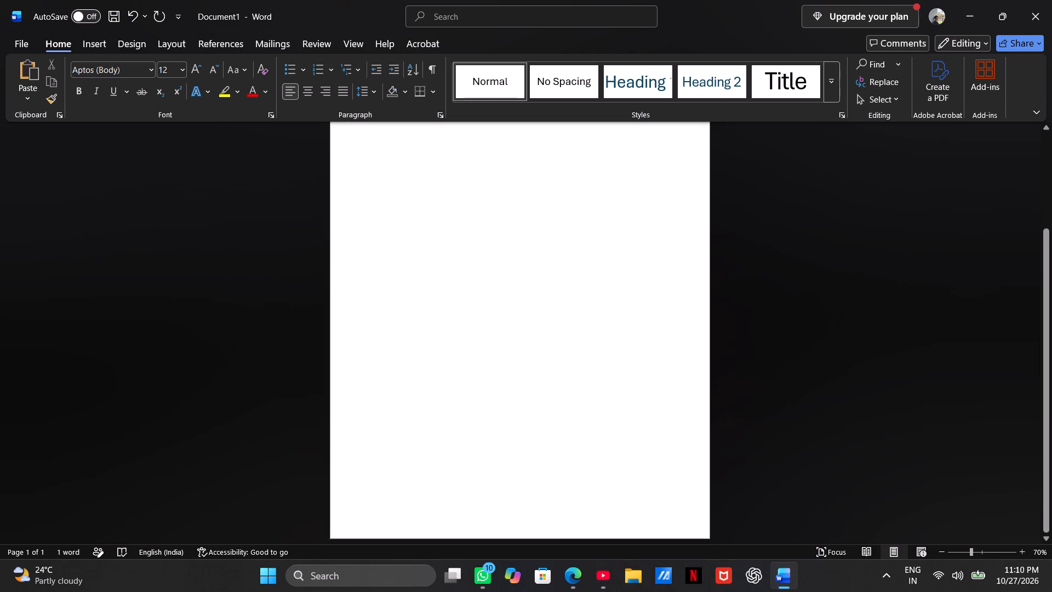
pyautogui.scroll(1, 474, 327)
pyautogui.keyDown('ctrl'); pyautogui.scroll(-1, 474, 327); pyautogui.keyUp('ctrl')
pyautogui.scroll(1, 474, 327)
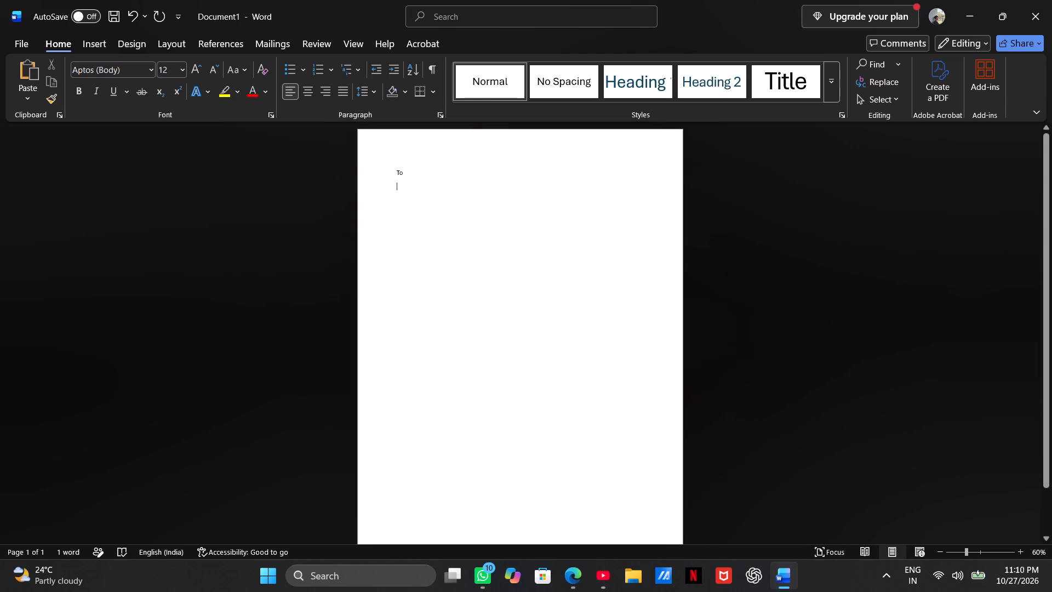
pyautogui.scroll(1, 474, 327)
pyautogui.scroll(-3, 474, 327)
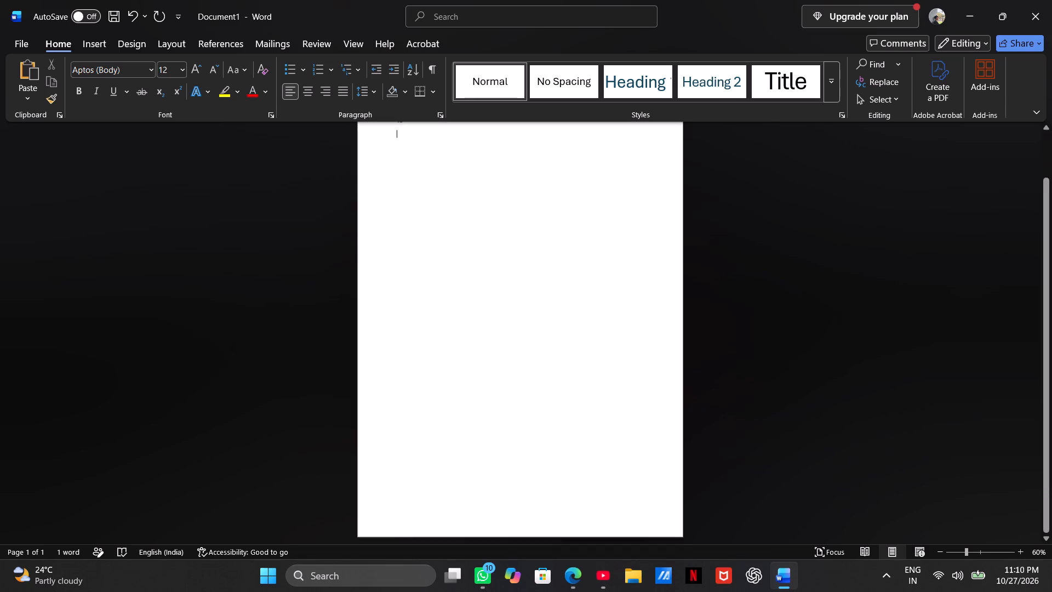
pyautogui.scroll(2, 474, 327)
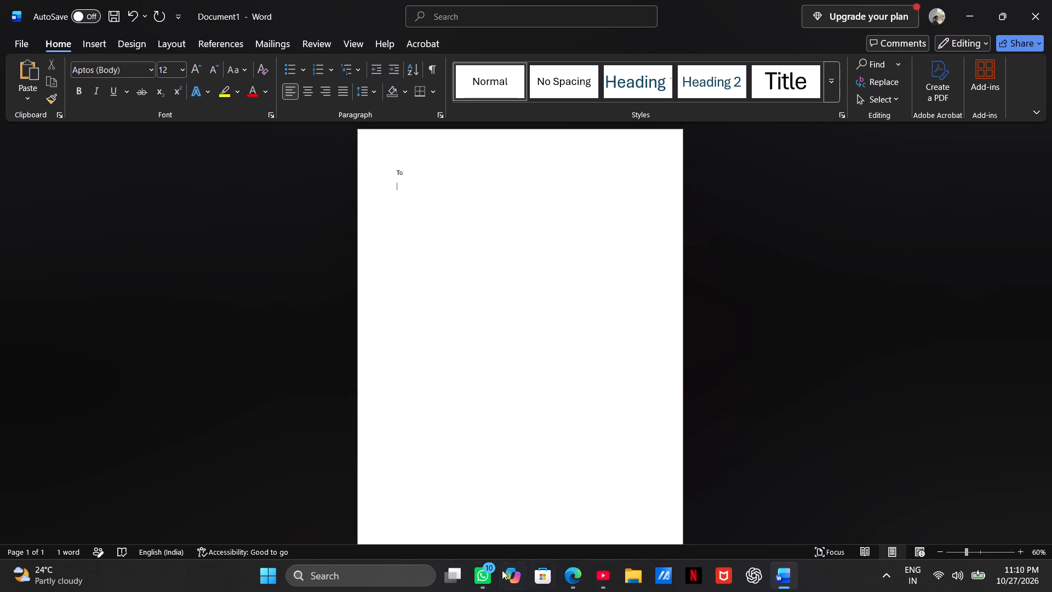
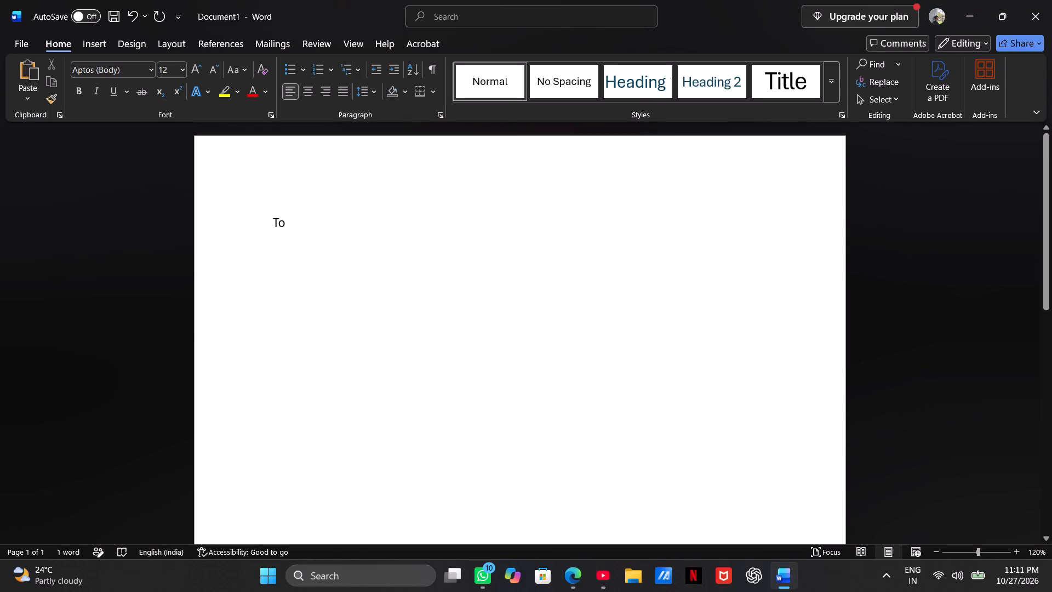
# Add a comma after "To" on the first line and begin the second line with "The".
pyautogui.press('BackSpace')
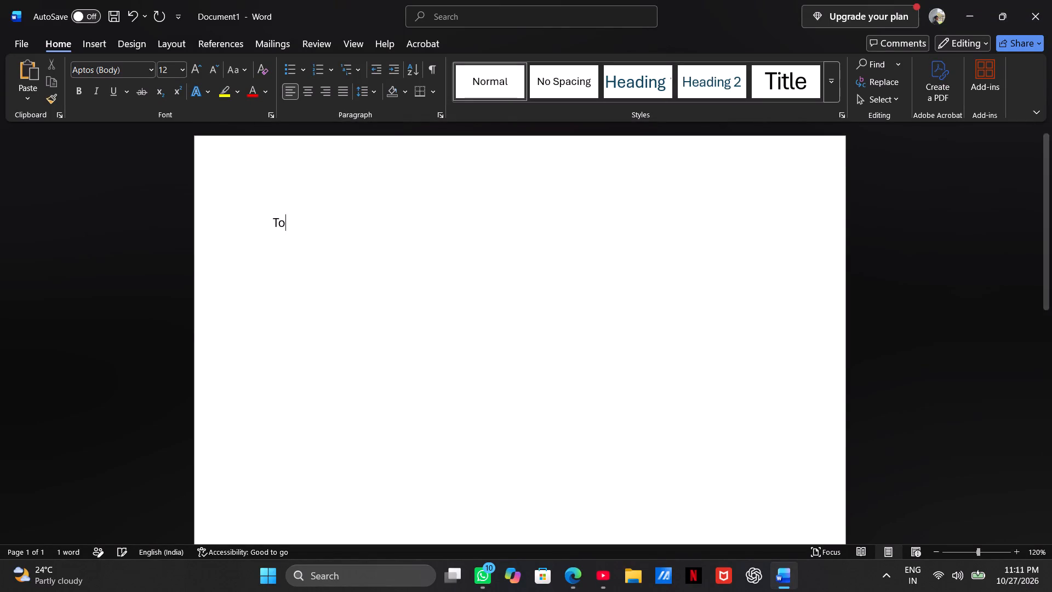
pyautogui.press(',')
pyautogui.press('Return')
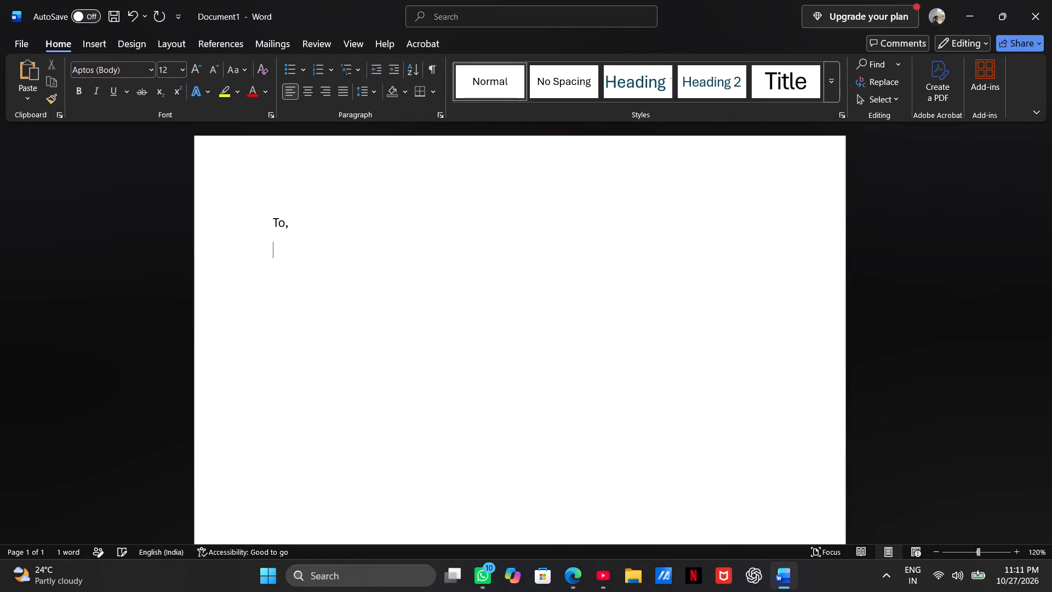
pyautogui.write('The')
pyautogui.press('space')
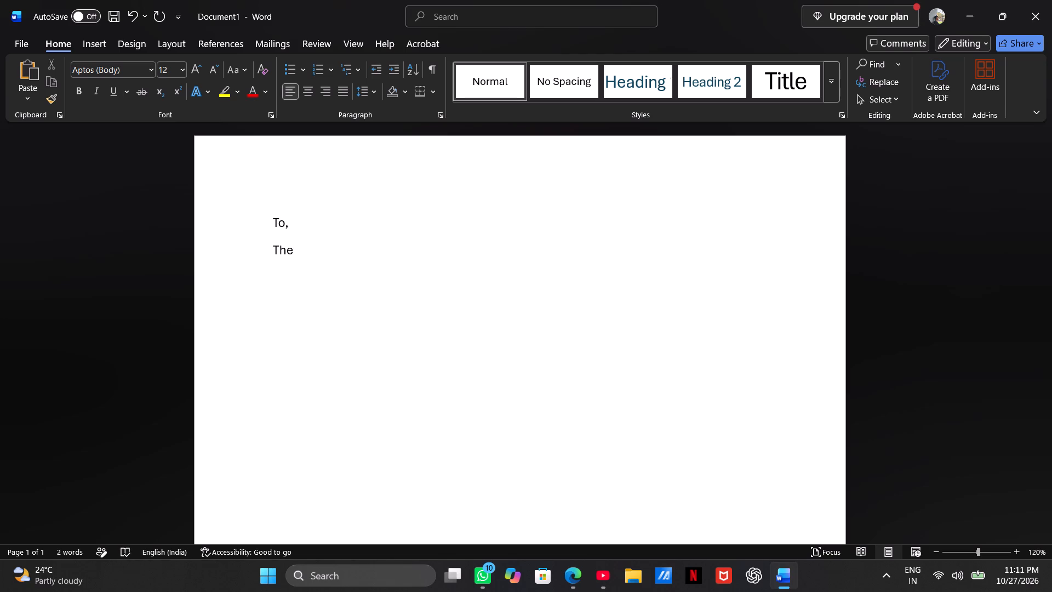
# Set the line spacing of the "To," and "The" lines to 1.0.
pyautogui.click(376, 88)
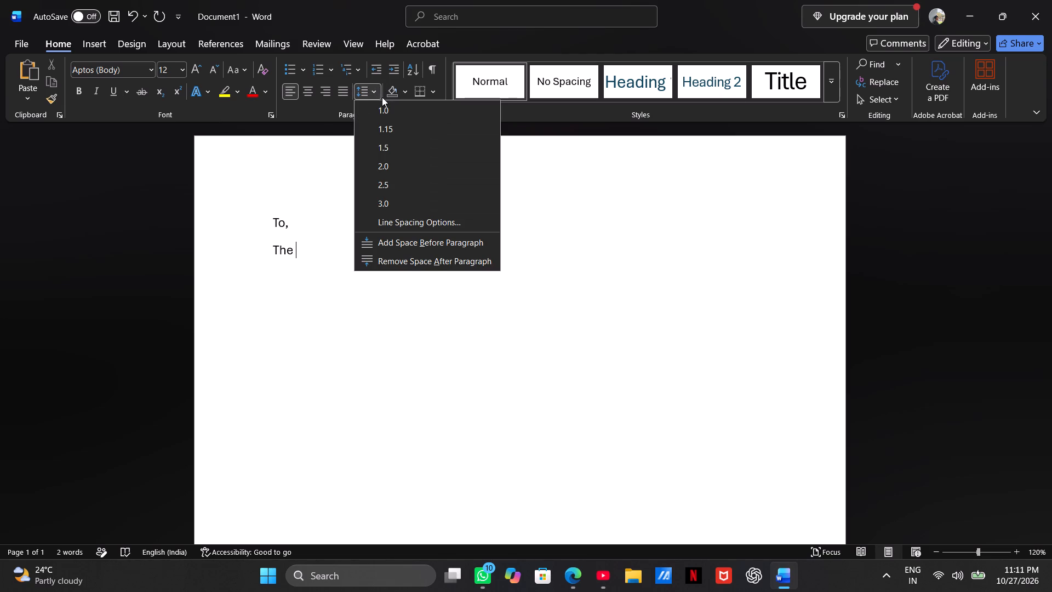
pyautogui.click(388, 107)
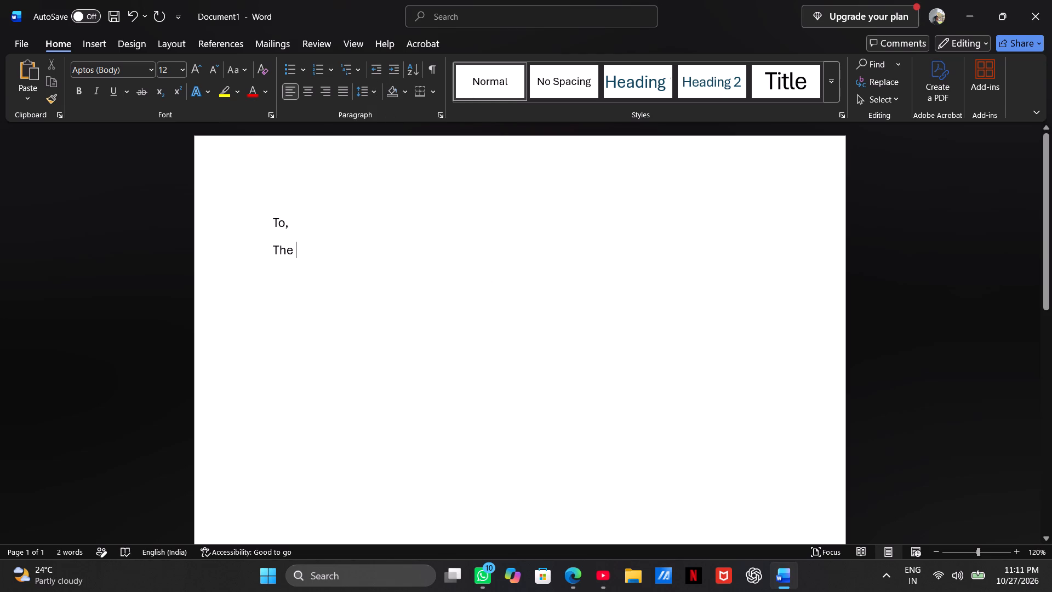
pyautogui.moveTo(303, 252); pyautogui.dragTo(269, 224)
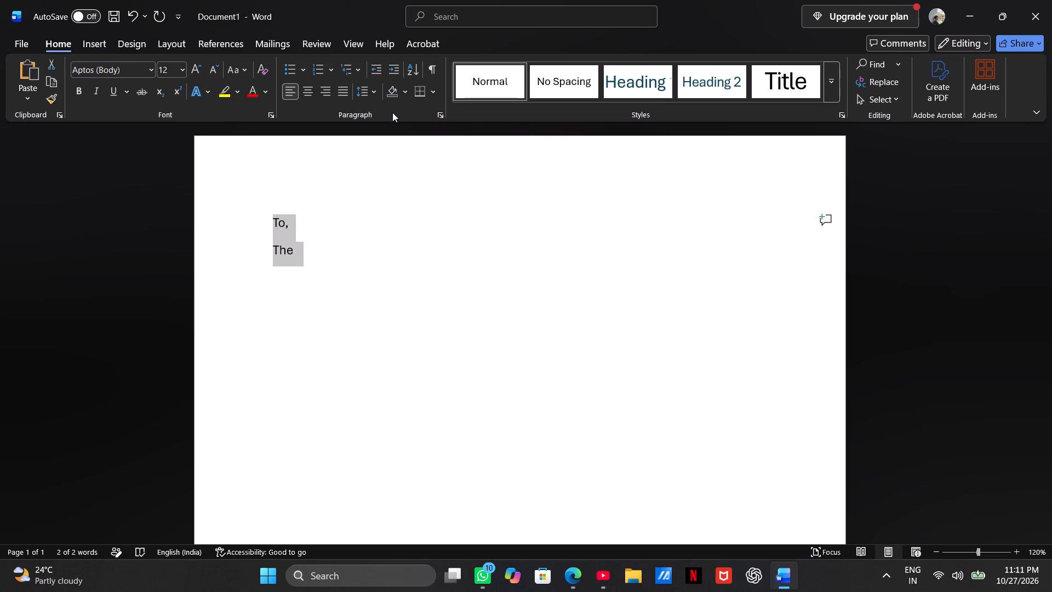
pyautogui.click(376, 96)
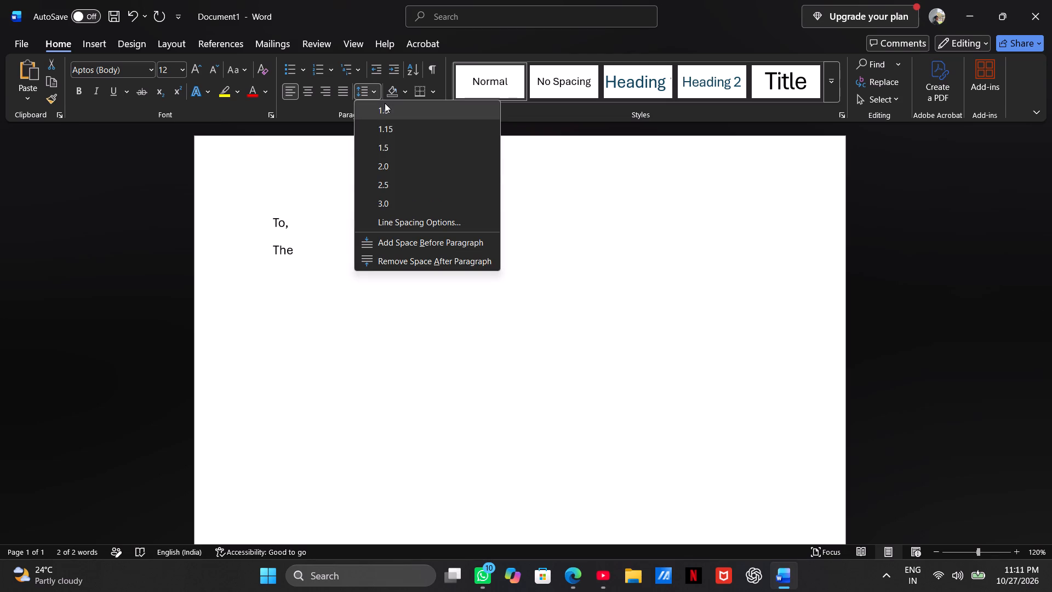
pyautogui.click(390, 113)
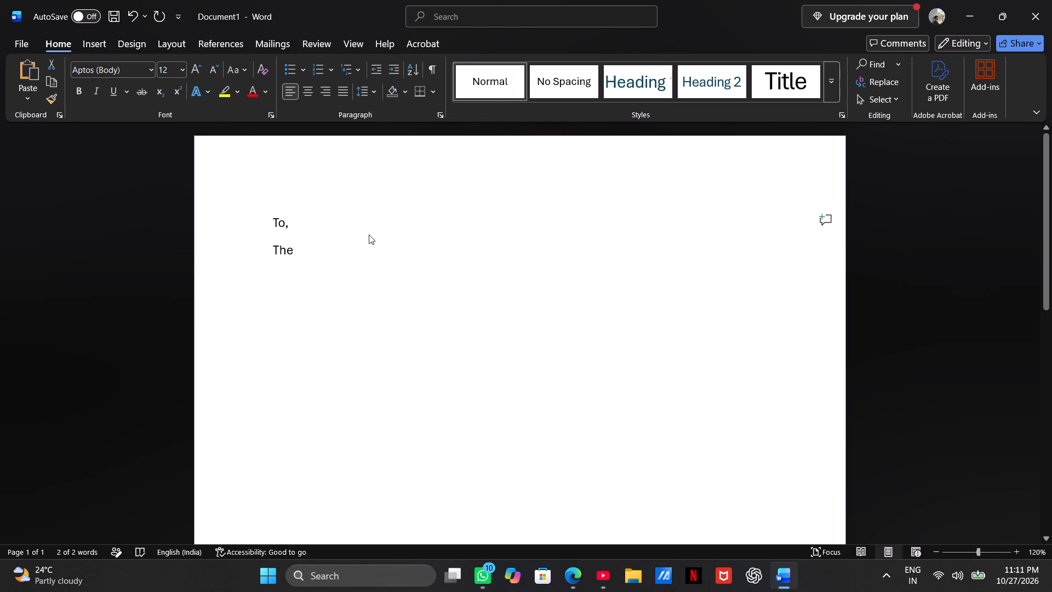
pyautogui.click(369, 235)
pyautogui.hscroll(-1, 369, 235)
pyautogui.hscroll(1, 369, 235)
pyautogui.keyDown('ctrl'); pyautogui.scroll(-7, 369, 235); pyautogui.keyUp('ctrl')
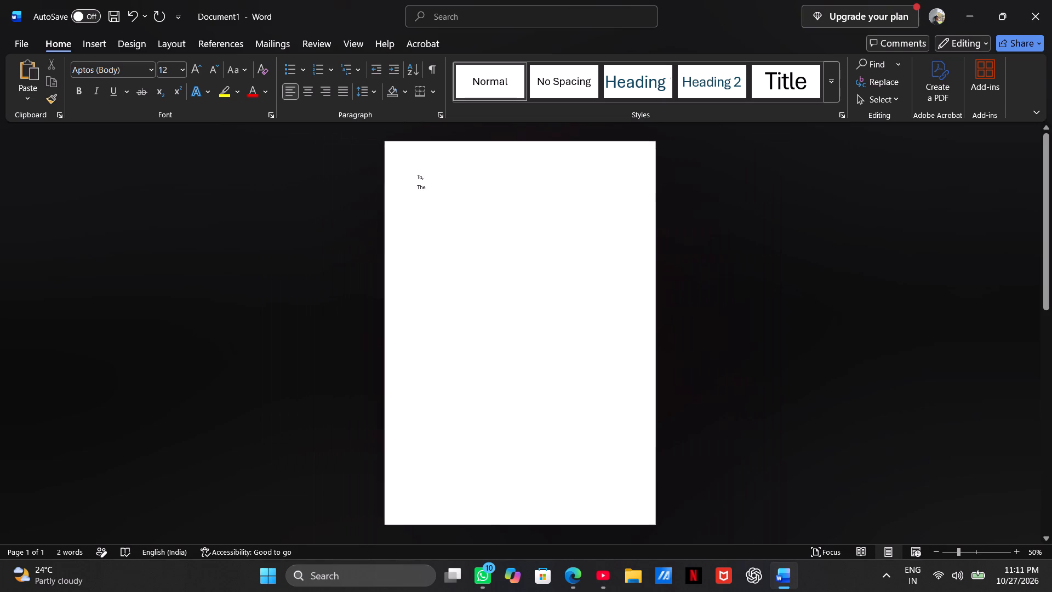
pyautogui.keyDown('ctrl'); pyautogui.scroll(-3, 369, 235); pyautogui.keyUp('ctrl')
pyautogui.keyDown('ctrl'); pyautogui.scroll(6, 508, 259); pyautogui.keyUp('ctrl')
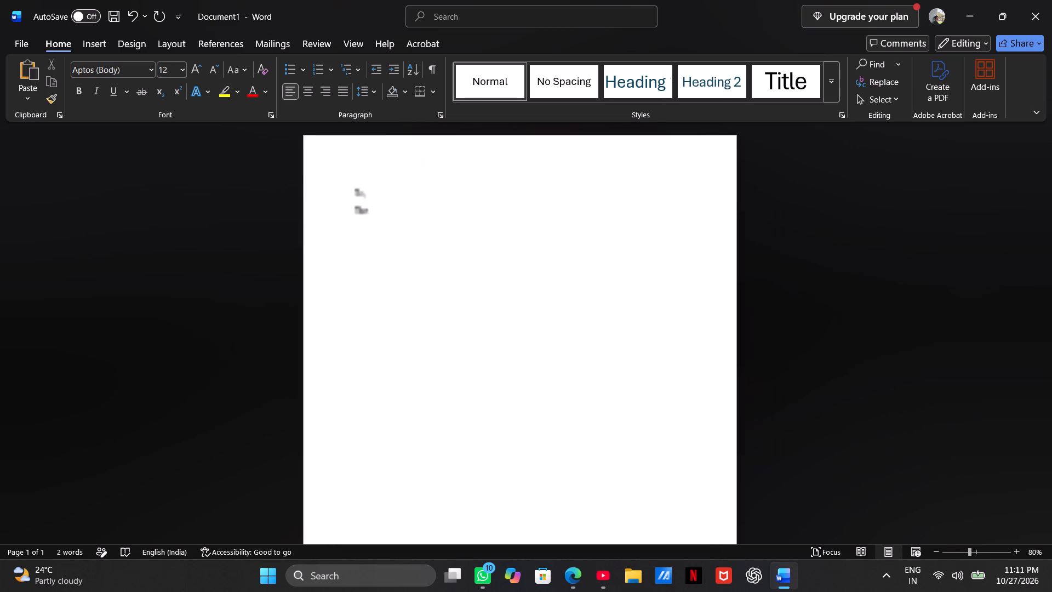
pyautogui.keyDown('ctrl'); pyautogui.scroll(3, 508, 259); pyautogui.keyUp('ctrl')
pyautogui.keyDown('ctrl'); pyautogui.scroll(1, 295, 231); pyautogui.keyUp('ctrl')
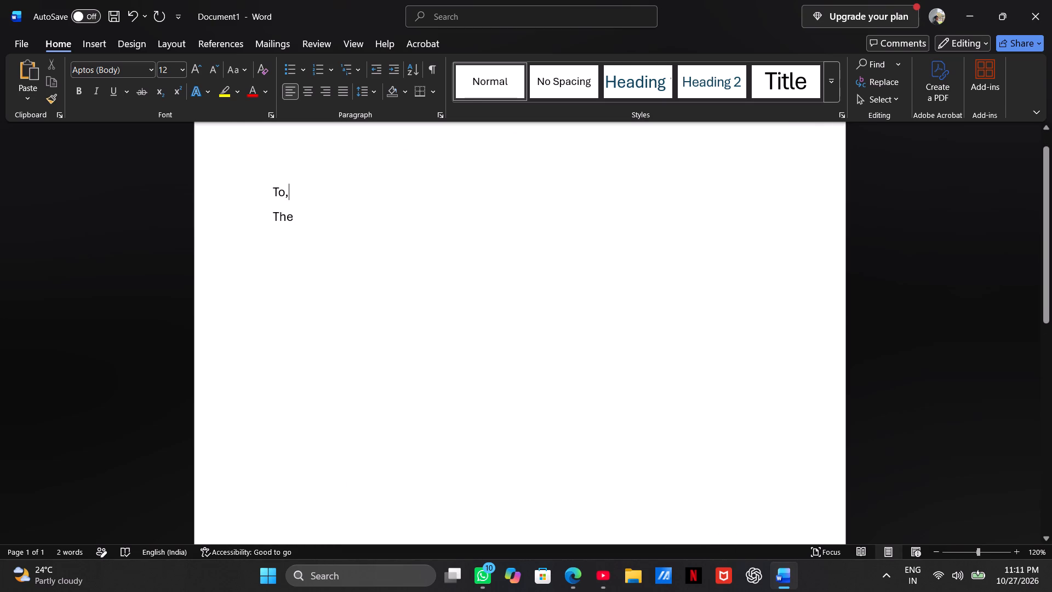
# Complete the second line of the letter so it reads "The Commanding Officer".
pyautogui.click(313, 209)
pyautogui.press('BackSpace')
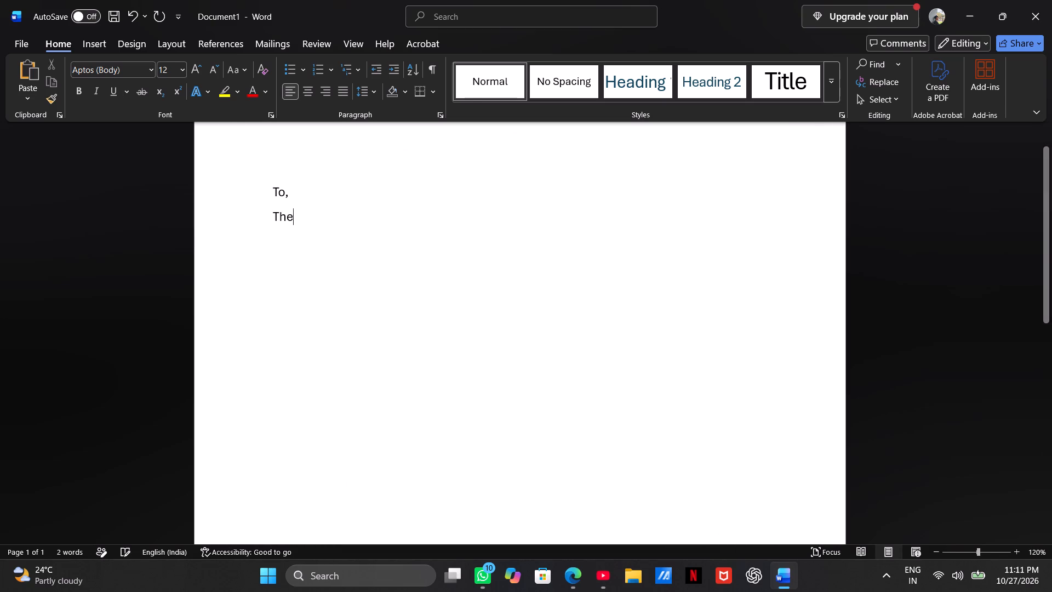
pyautogui.press('space')
pyautogui.write('Ca')
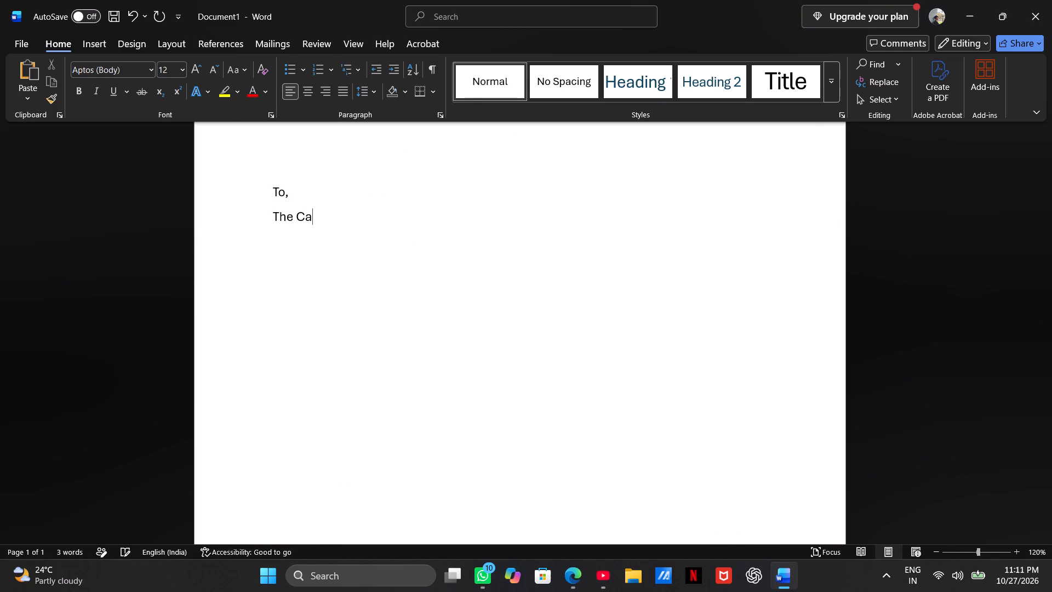
pyautogui.press('BackSpace')
pyautogui.write('ommanding')
pyautogui.press('BackSpace')
pyautogui.write('g')
pyautogui.press('space')
pyautogui.write('Officer')
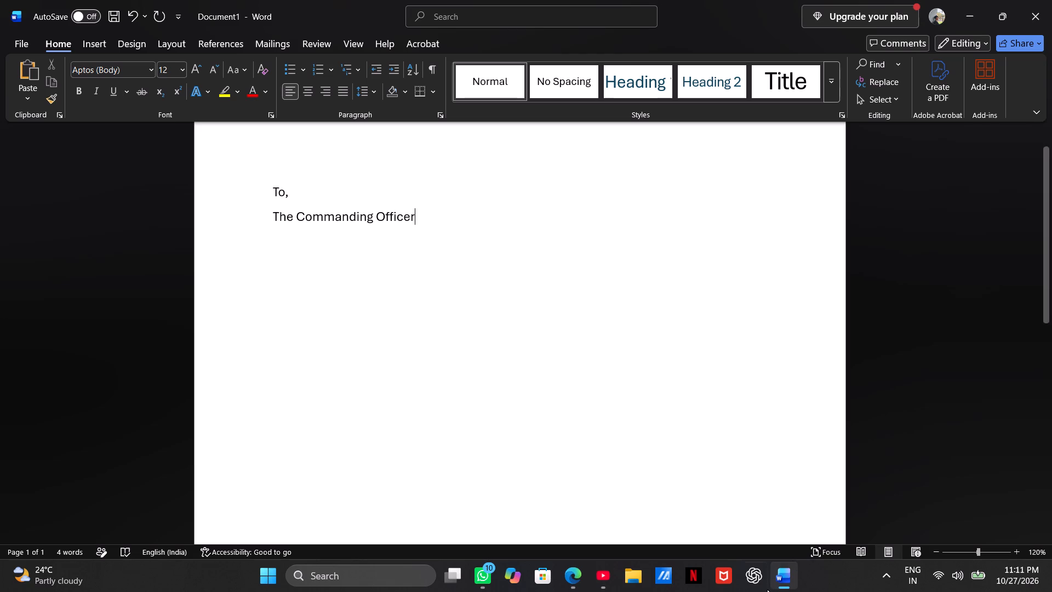
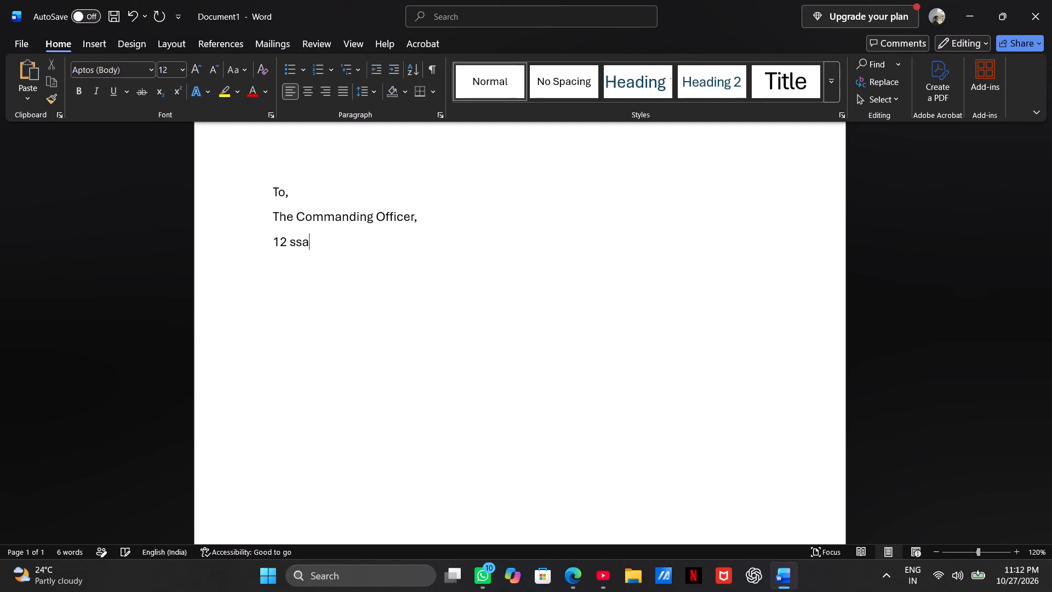
# Replace the mistyped text after "12" on the third line so it reads "12 Assam Bn".
pyautogui.press('BackSpace')
pyautogui.press('BackSpace')
pyautogui.press('BackSpace')
pyautogui.write('Assam')
pyautogui.press('space')
pyautogui.hotkey('shift', 'b')
pyautogui.press('n')
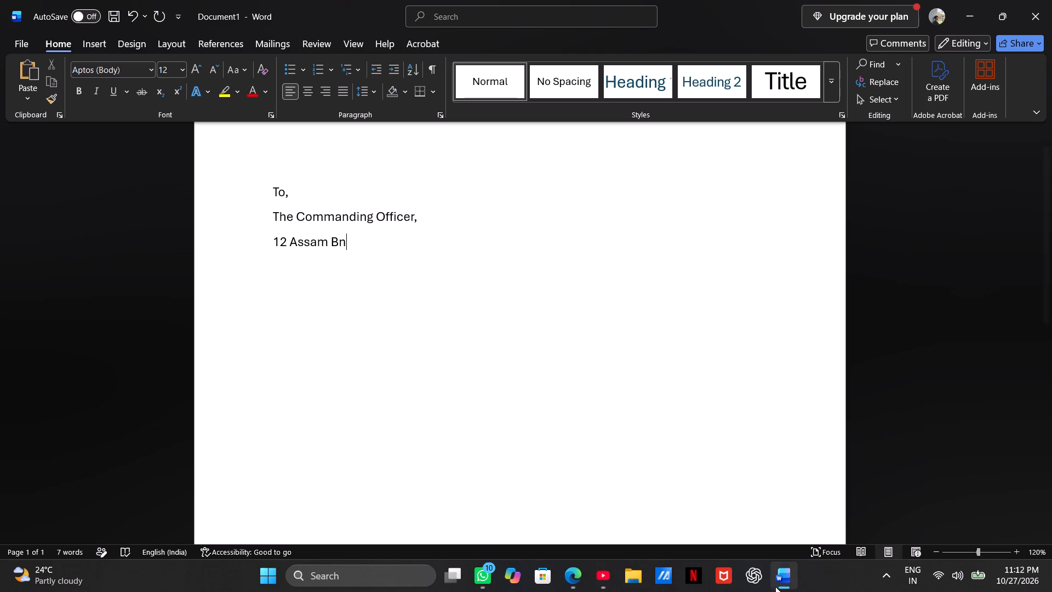
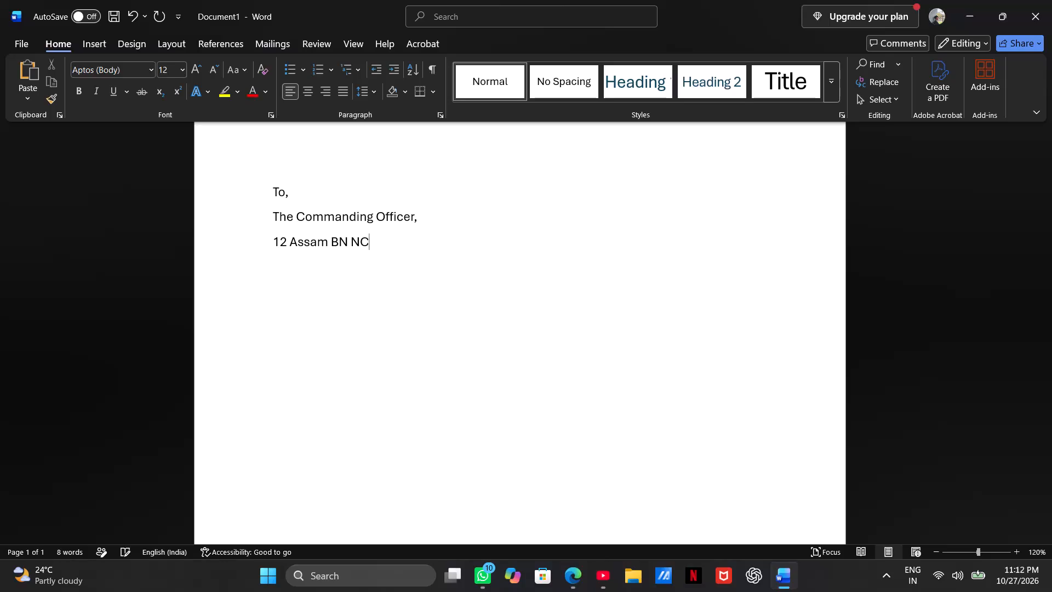
# Complete the third line of the address so it reads "12 Assam BN NCC," with the closing comma.
pyautogui.press('BackSpace')
pyautogui.hotkey('shift', 'c')
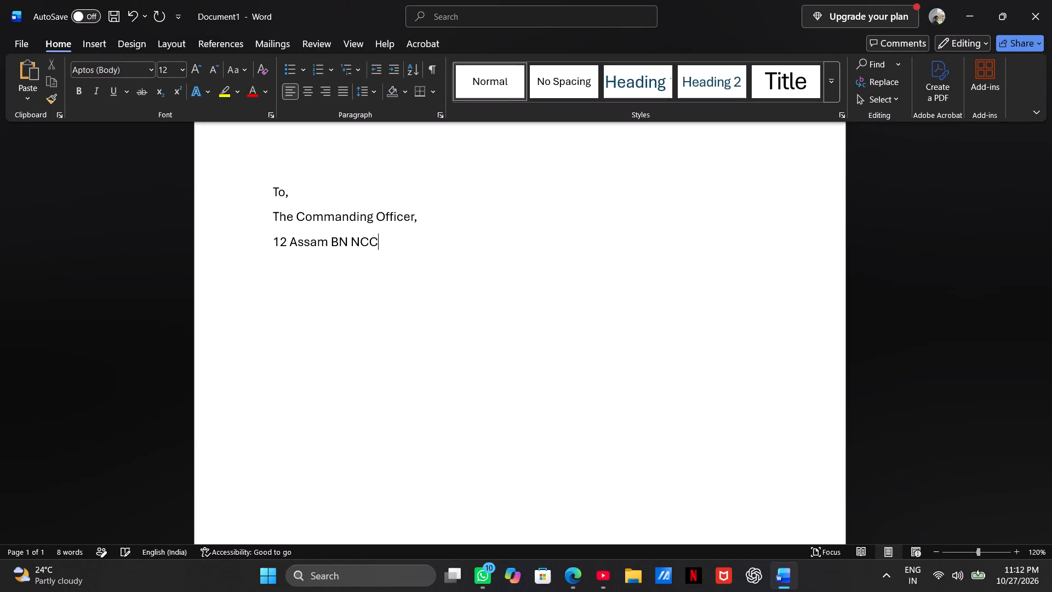
pyautogui.press(',')
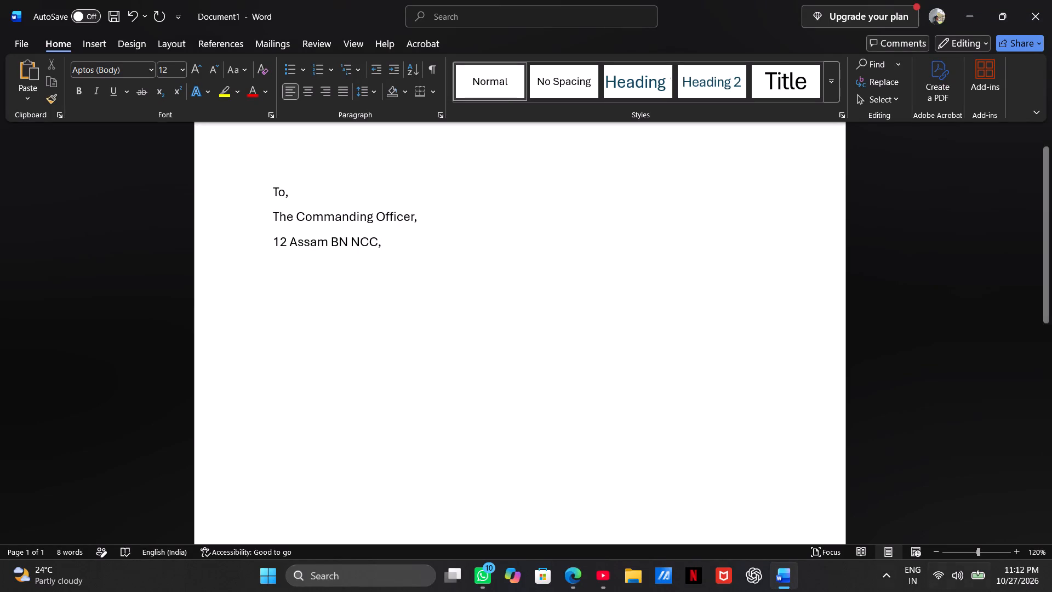
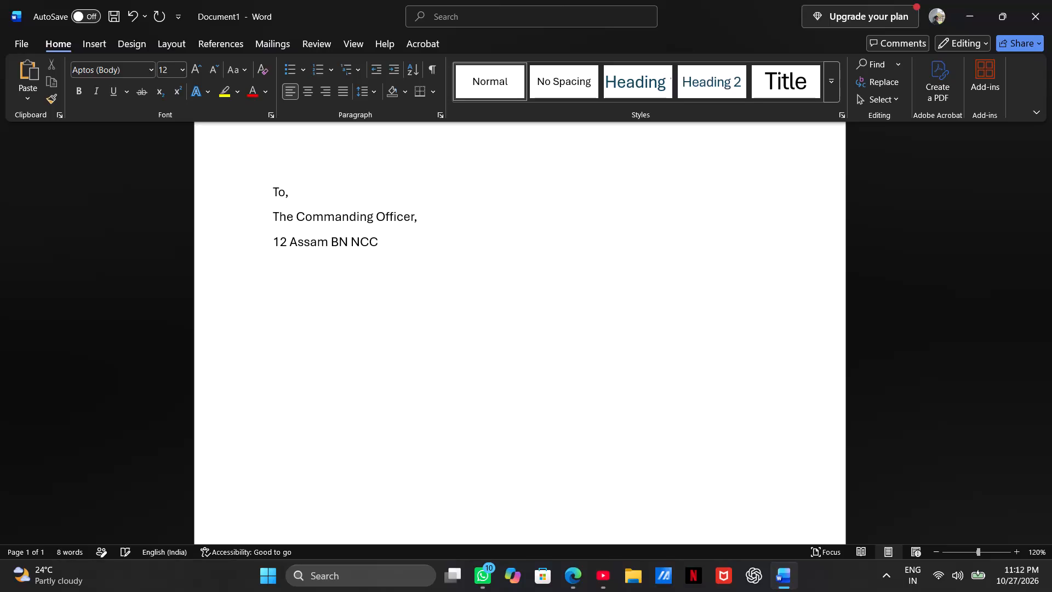
# Enter "Golaghat, Assam" as the fourth line of the address and start a new line below it.
pyautogui.write('Gol')
pyautogui.write('aghat')
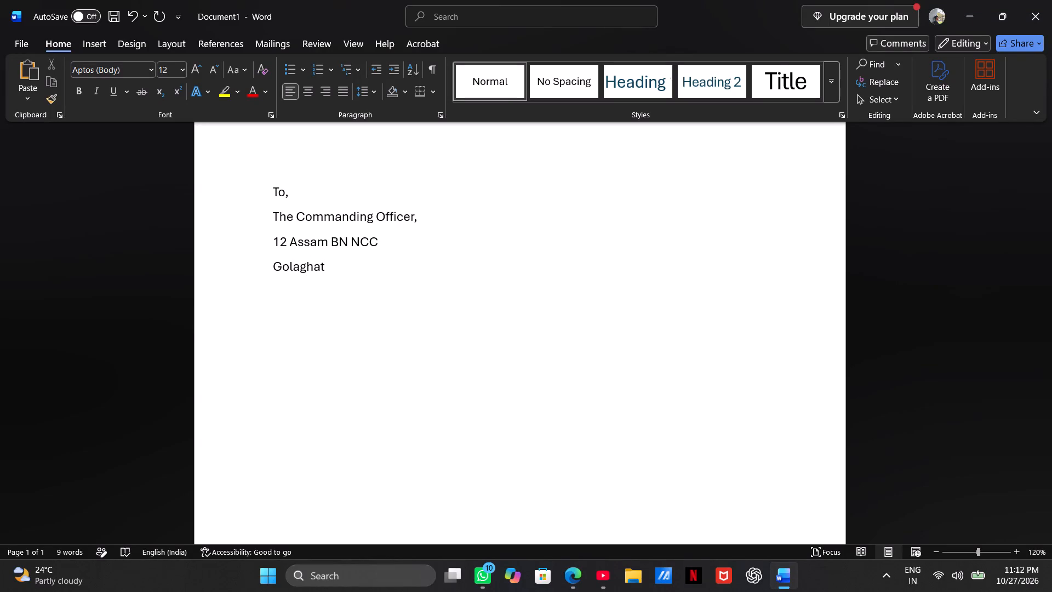
pyautogui.write(',')
pyautogui.press('space')
pyautogui.press('BackSpace')
pyautogui.press('BackSpace')
pyautogui.write(', Assam')
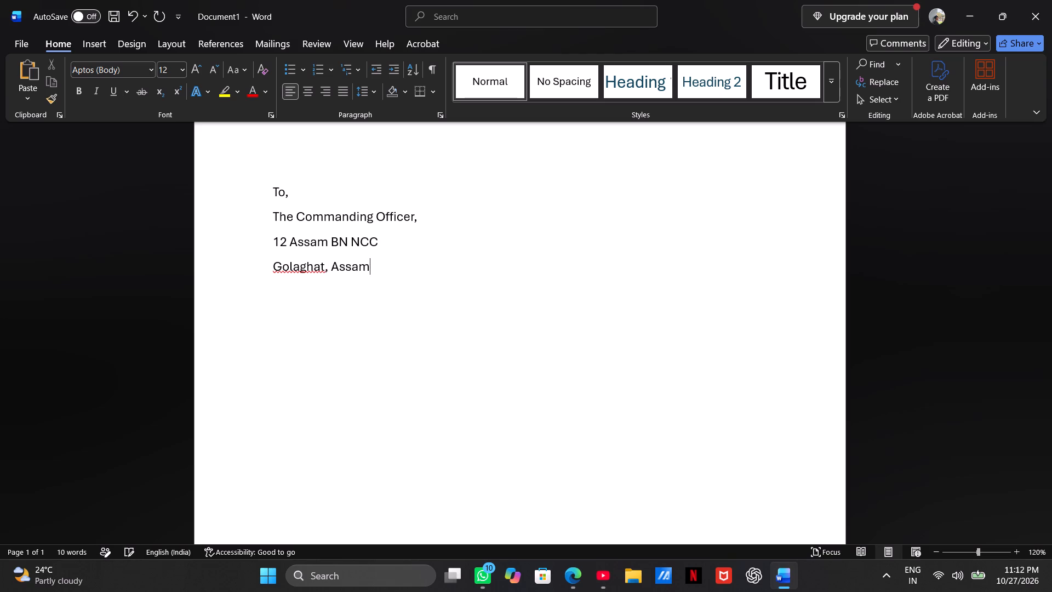
pyautogui.press('Return')
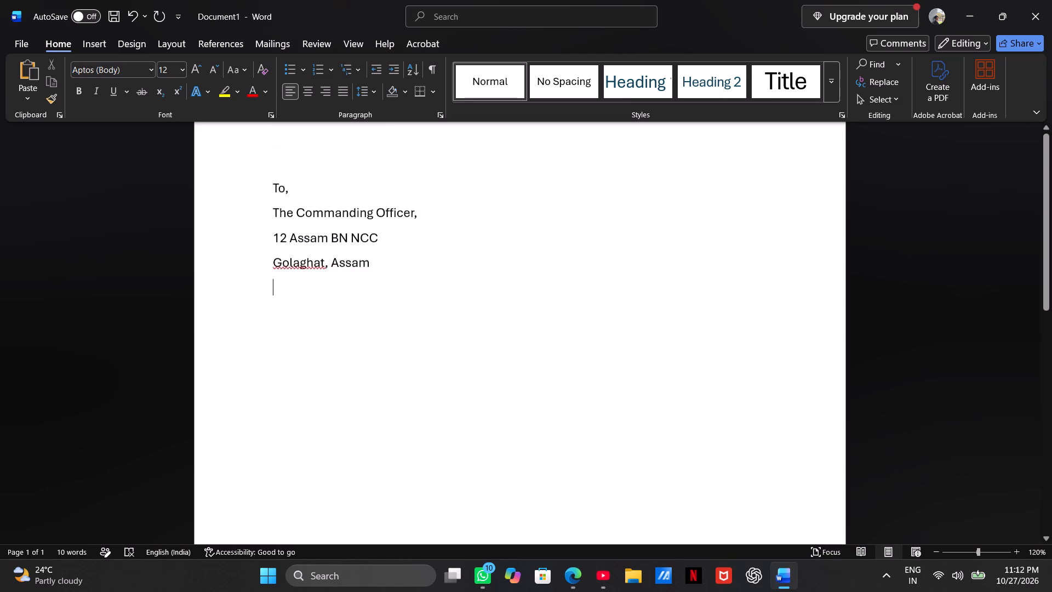
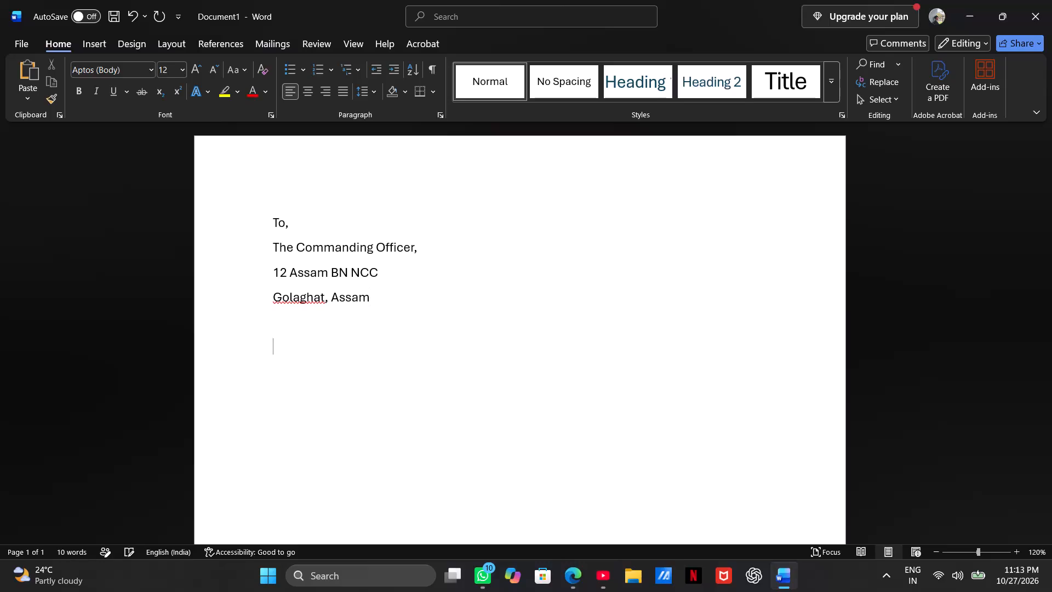
# Begin the date line below the address with the text "Dated: 28/".
pyautogui.scroll(-1, 529, 465)
pyautogui.write('Dated')
pyautogui.write(':')
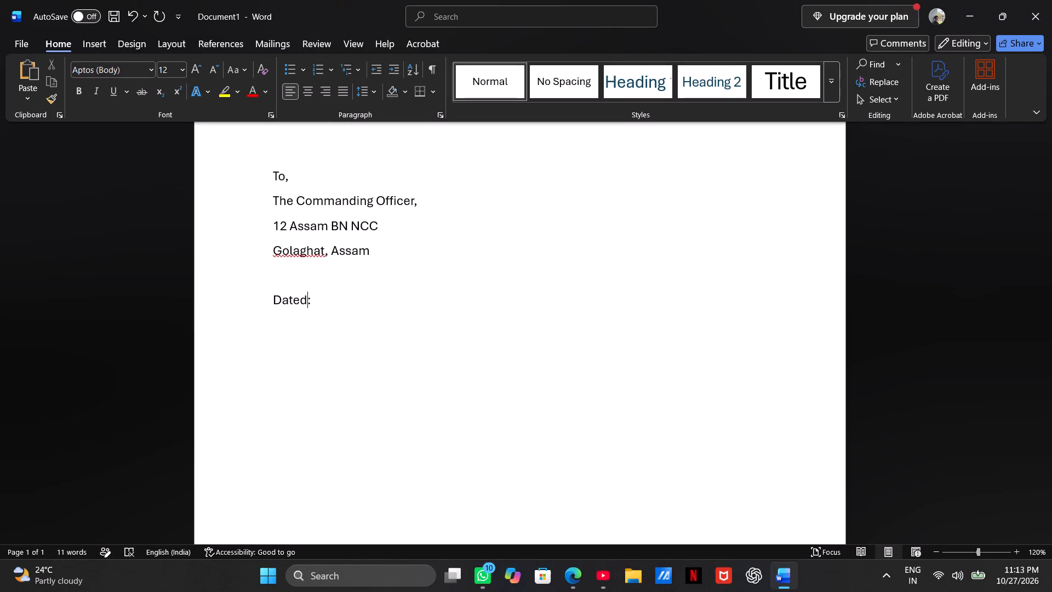
pyautogui.press('space')
pyautogui.write('28')
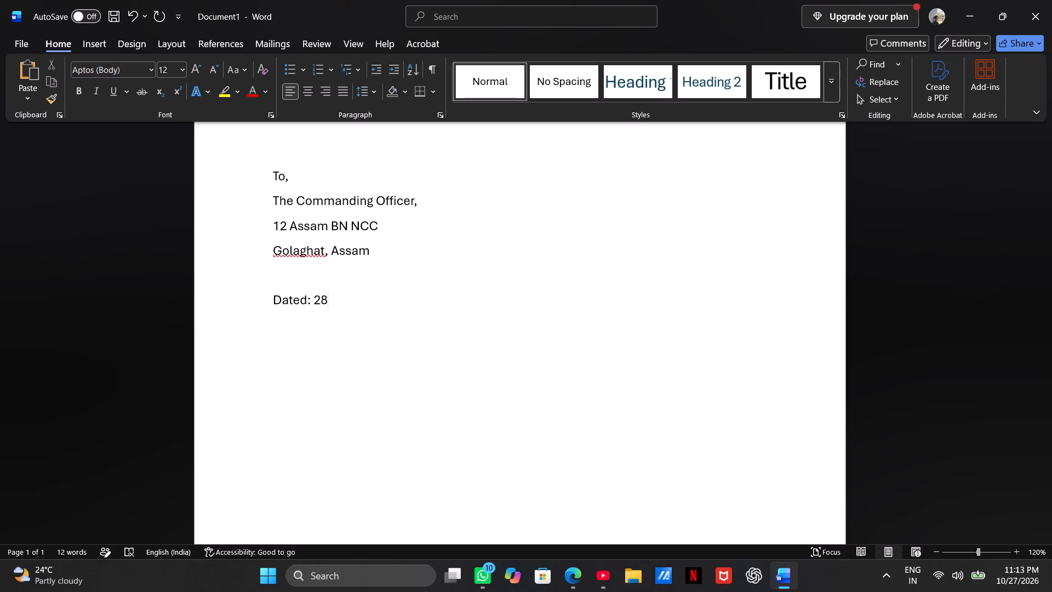
pyautogui.press('/')
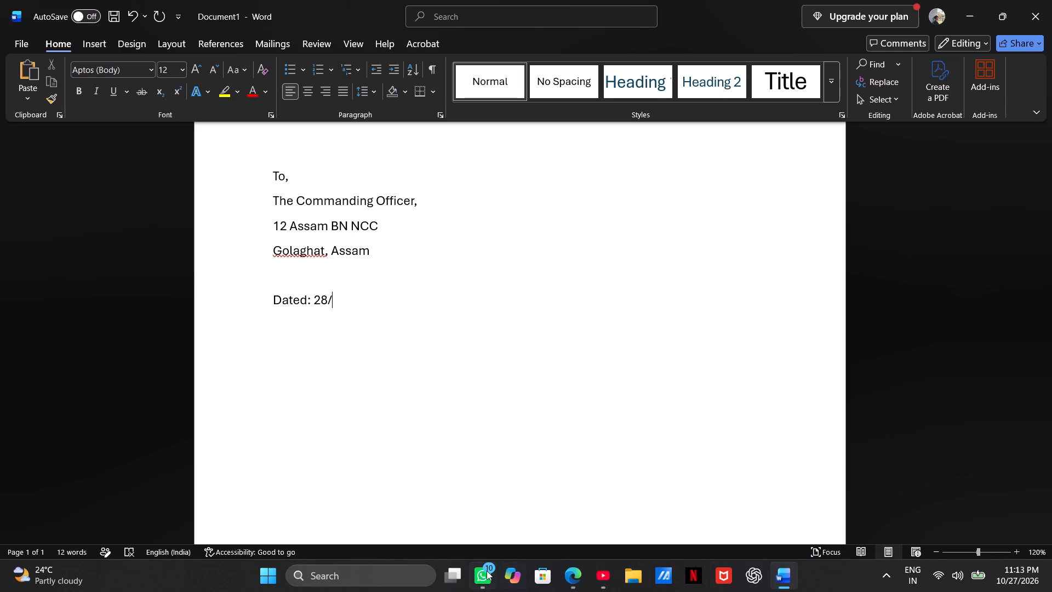
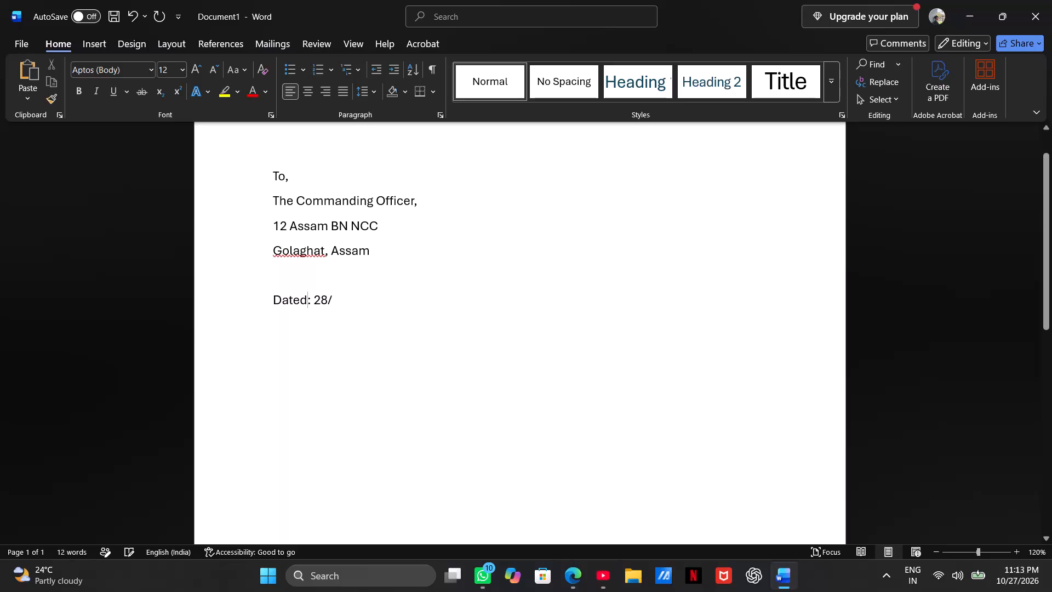
# Reword and complete the date line so it reads "Date: 28/10/26", and start a new paragraph after one blank line below it.
pyautogui.press('BackSpace')
pyautogui.press('BackSpace')
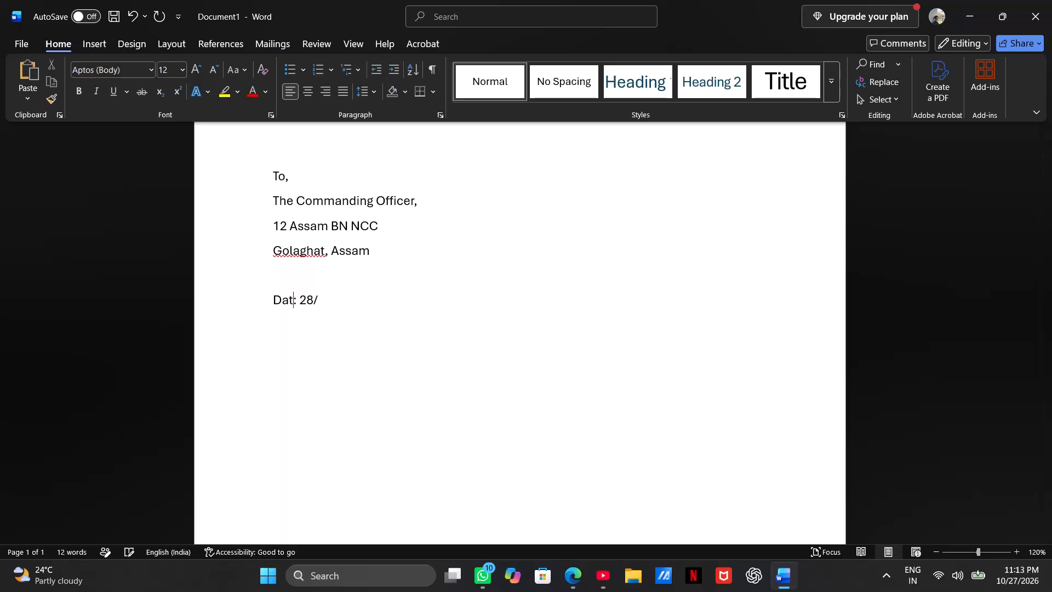
pyautogui.press('e')
pyautogui.click(335, 302)
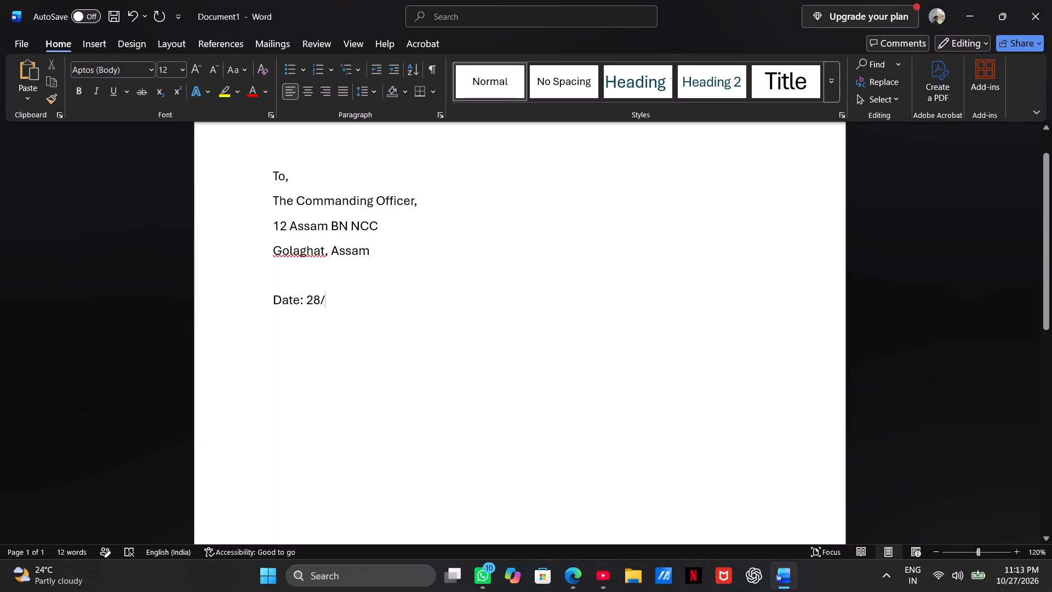
pyautogui.write('10')
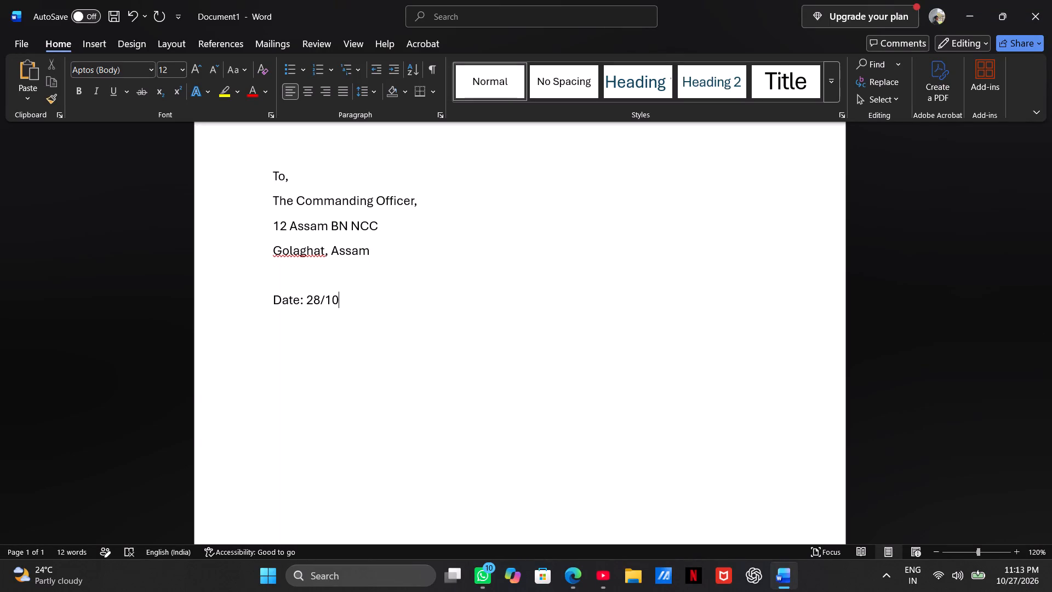
pyautogui.press('/')
pyautogui.write('26')
pyautogui.press('Return')
pyautogui.press('Return')
pyautogui.scroll(-1, 349, 304)
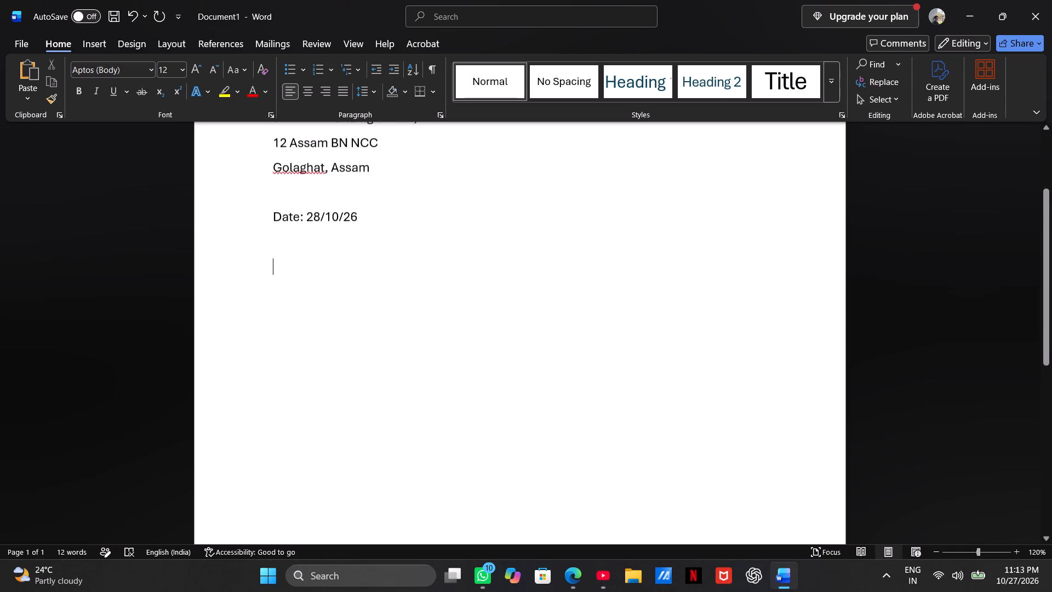
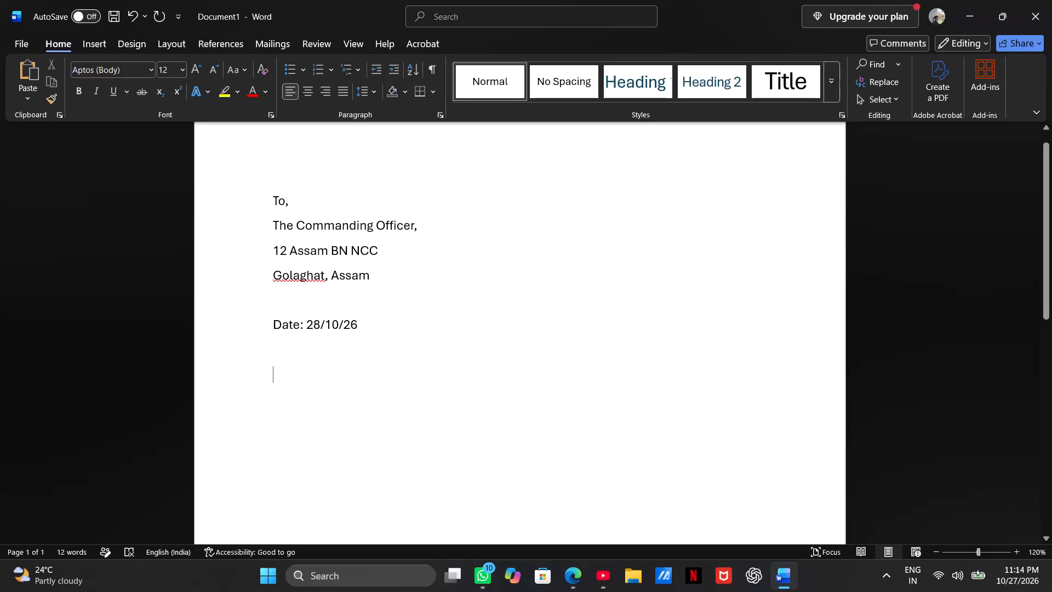
# Begin the subject line below the date with the text "Subject: Request for ".
pyautogui.hotkey('shift', 's')
pyautogui.write('uj')
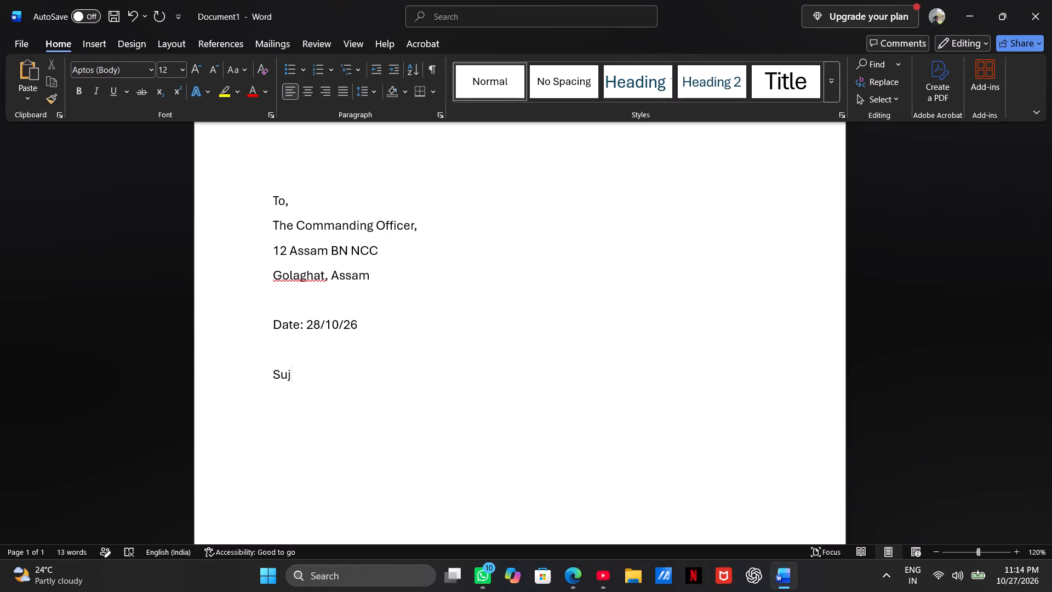
pyautogui.press('BackSpace')
pyautogui.write('bject')
pyautogui.write(': Ree')
pyautogui.press('BackSpace')
pyautogui.write('quest for')
pyautogui.press('space')
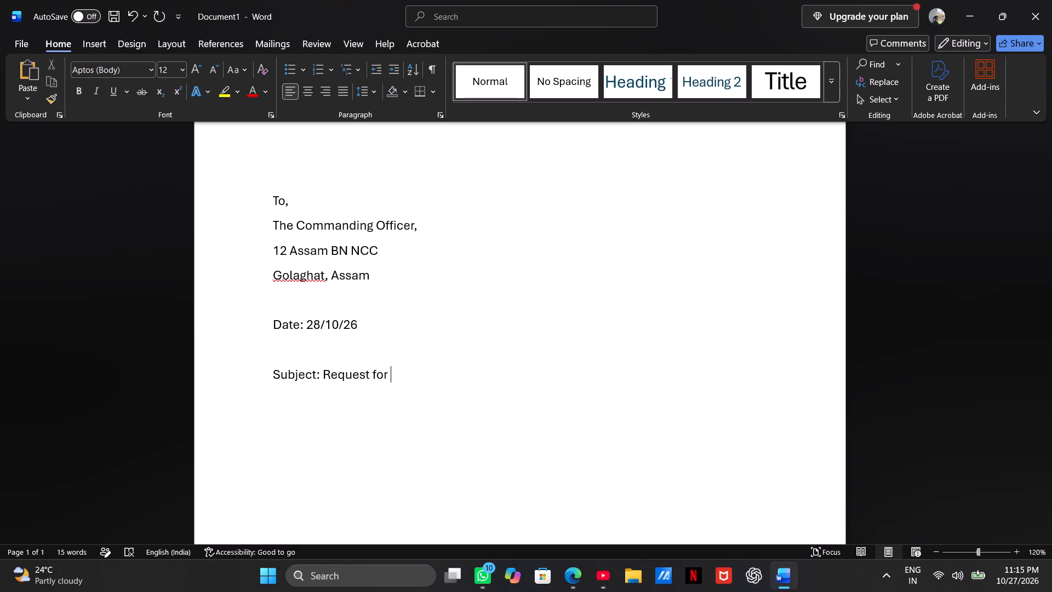
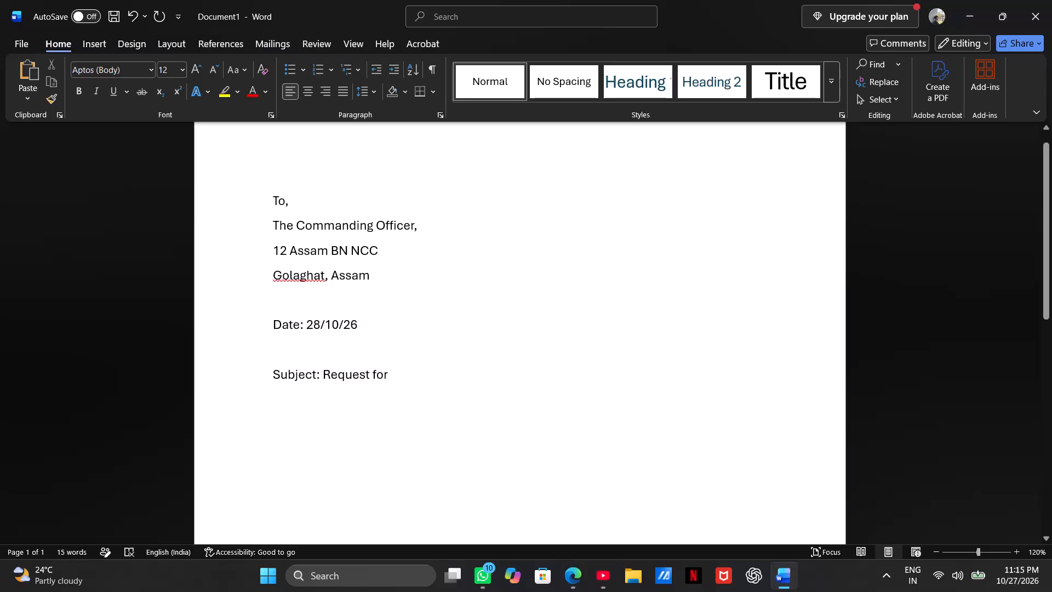
# Continue the subject line after "Request for" with the text "permission to attend CATC Camp partially ".
pyautogui.write('permos')
pyautogui.press('BackSpace')
pyautogui.press('BackSpace')
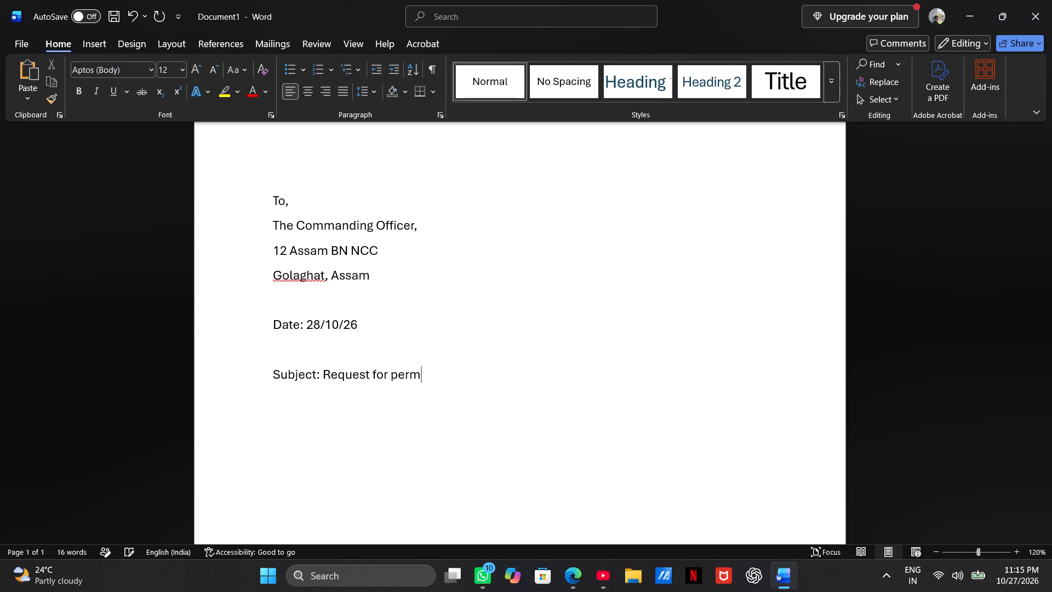
pyautogui.write('ission')
pyautogui.press('space')
pyautogui.write('to attend')
pyautogui.press('space')
pyautogui.write('CATC')
pyautogui.press('space')
pyautogui.write('ca')
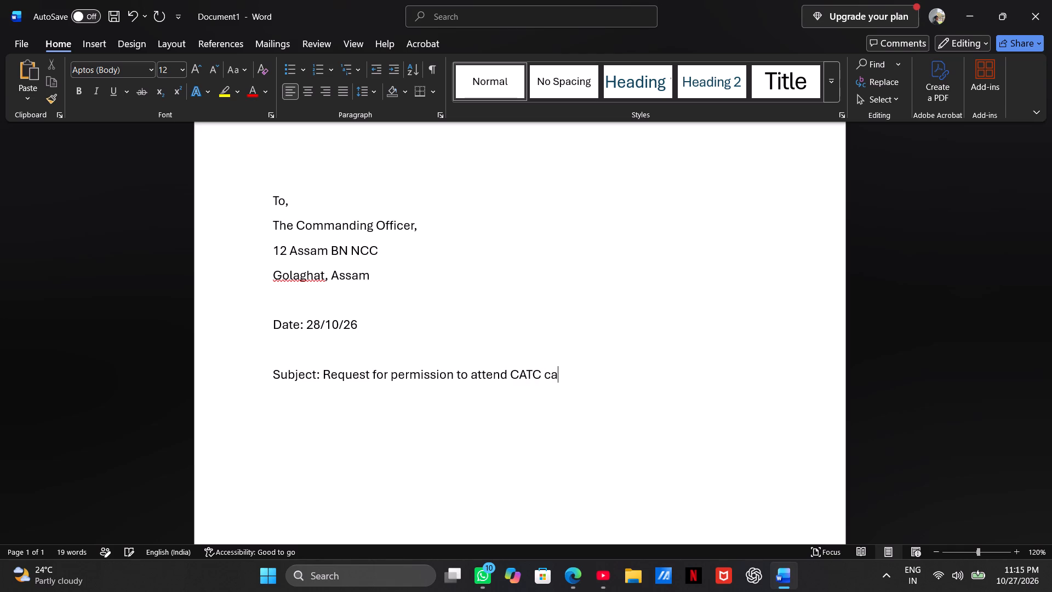
pyautogui.press('BackSpace')
pyautogui.press('BackSpace')
pyautogui.write('Camp')
pyautogui.press('space')
pyautogui.write('partially')
pyautogui.press('space')
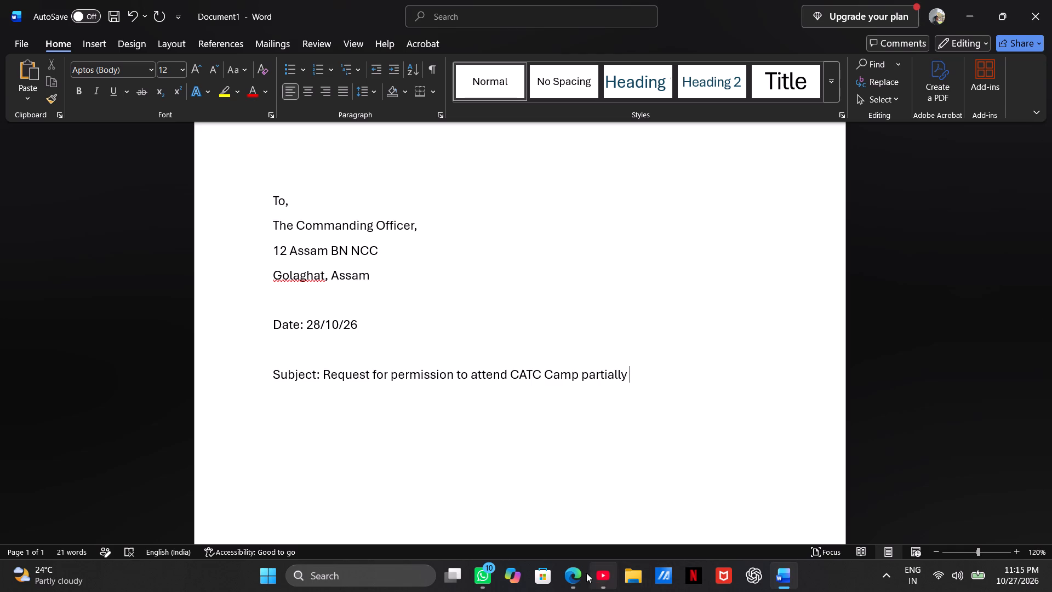
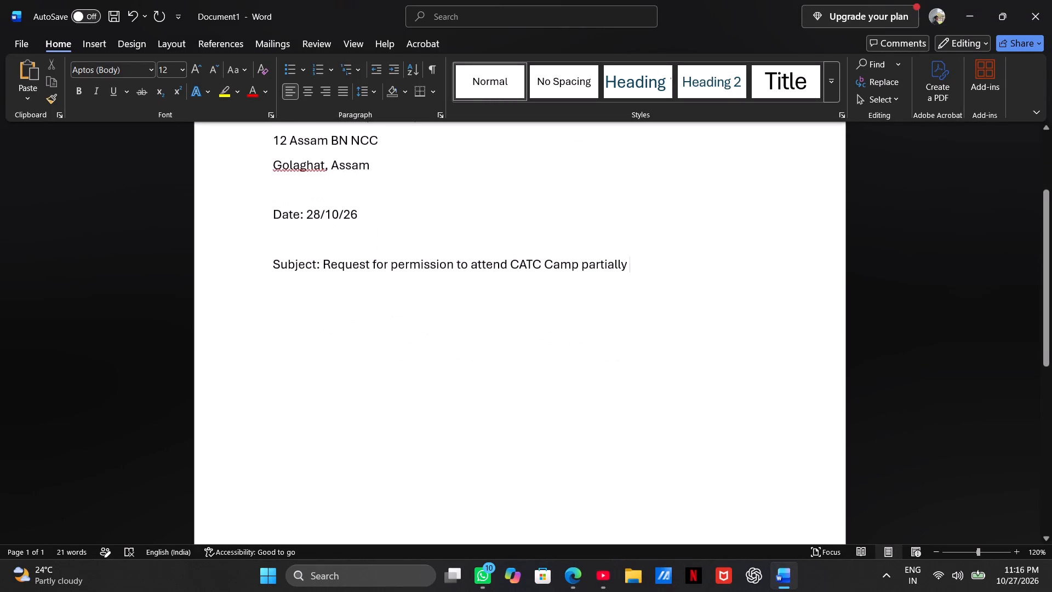
# Leave one blank line below the subject line and start a new paragraph for the letter's next part.
pyautogui.press('Return')
pyautogui.press('Return')
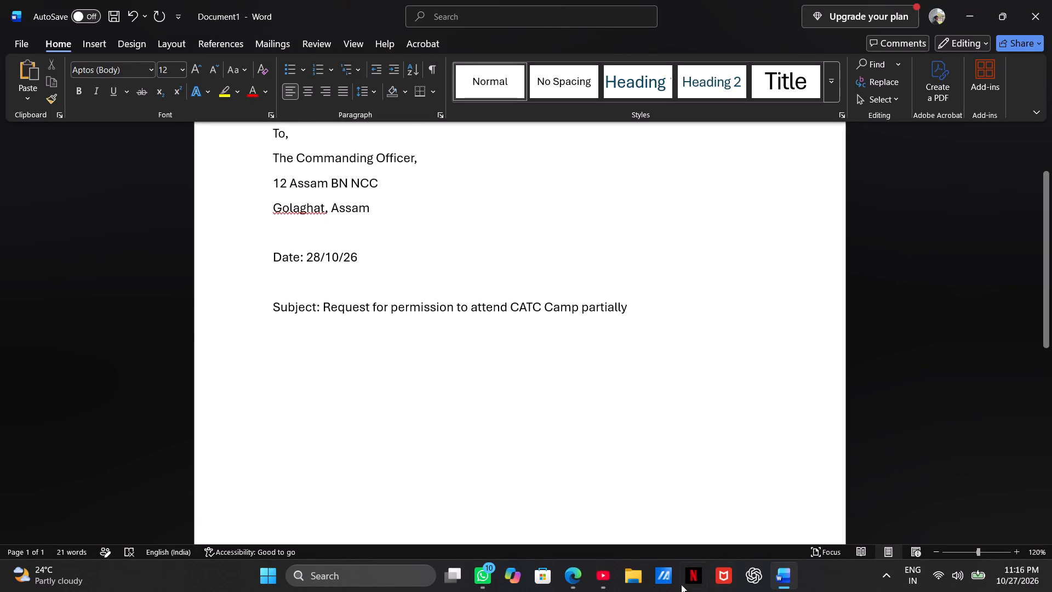
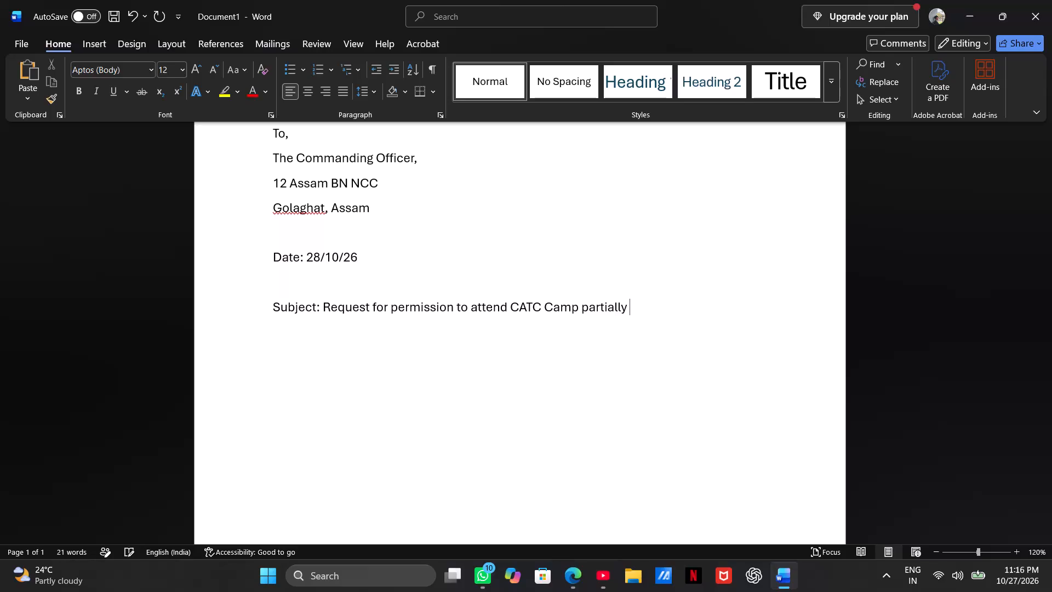
# Leave one blank line below the subject line and begin the letter's next line with "Res".
pyautogui.press('Return')
pyautogui.press('Return')
pyautogui.hotkey('ctrl', 'shift', 'r')
pyautogui.write('es')
pyautogui.press('BackSpace')
pyautogui.press('BackSpace')
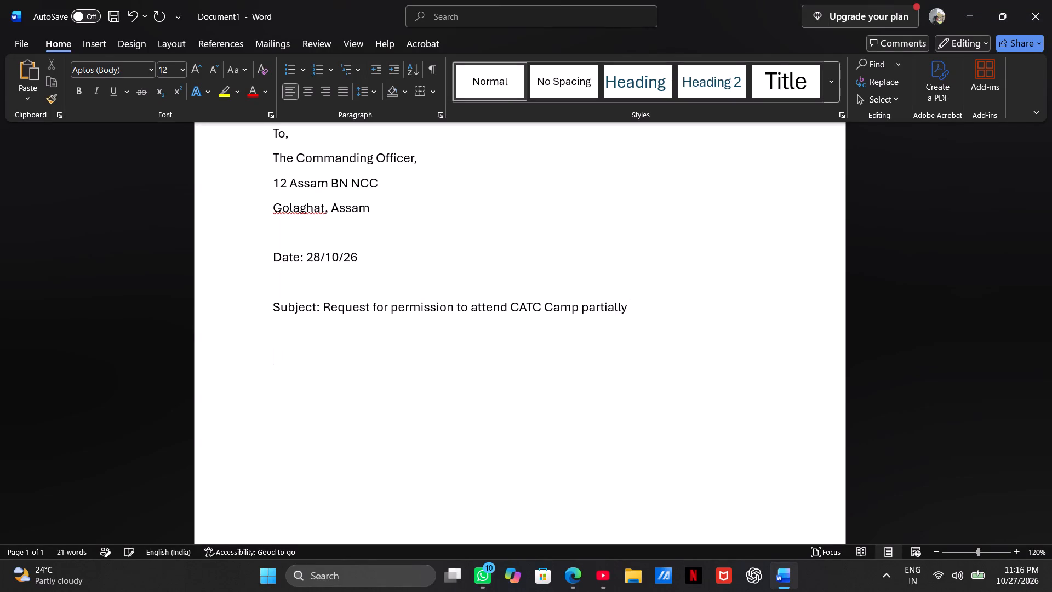
pyautogui.write('Res')
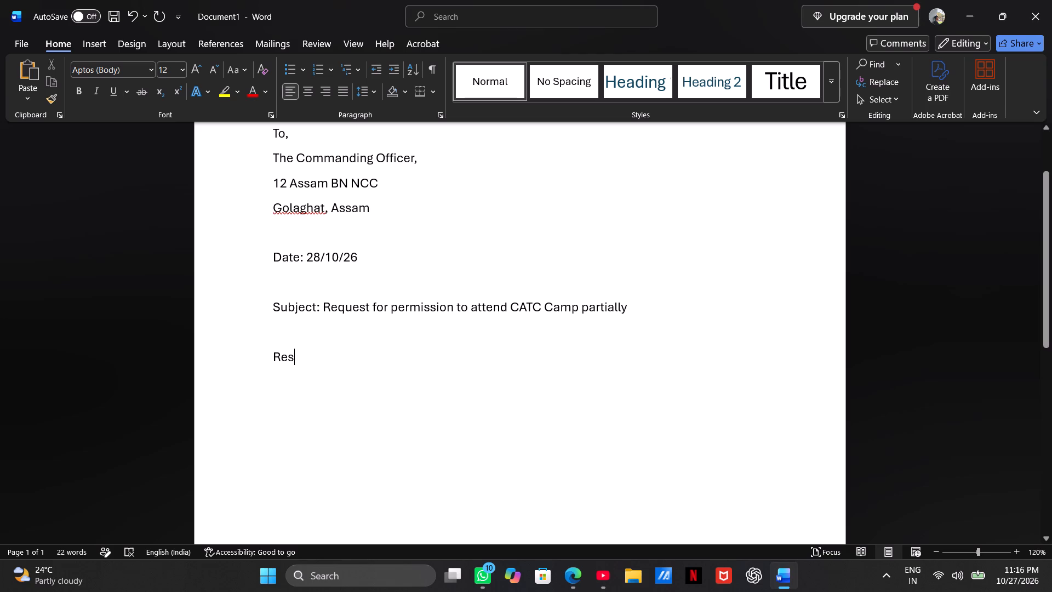
pyautogui.scroll(1, 594, 452)
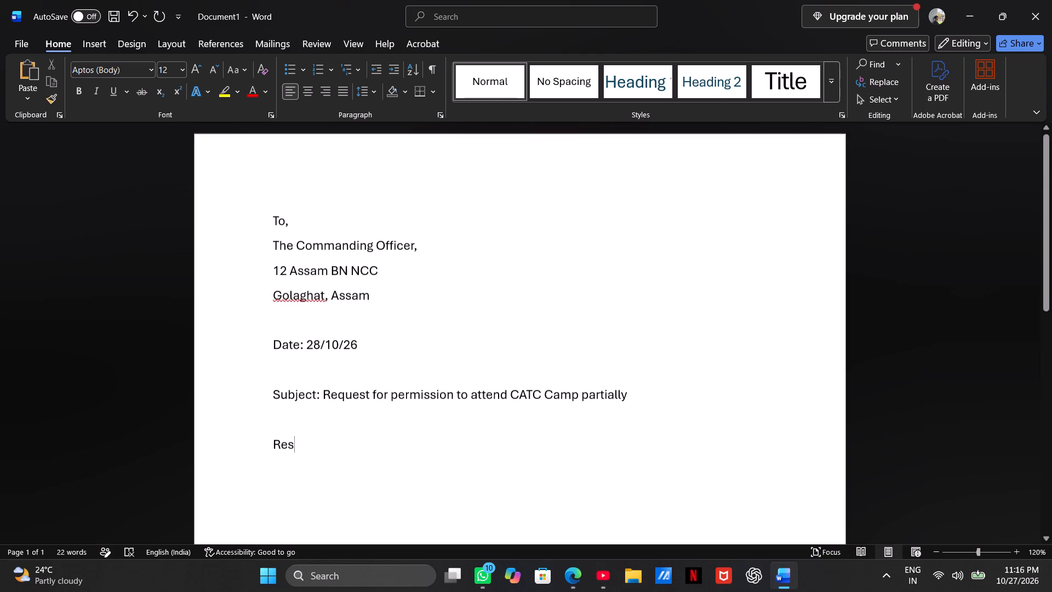
pyautogui.scroll(1, 594, 452)
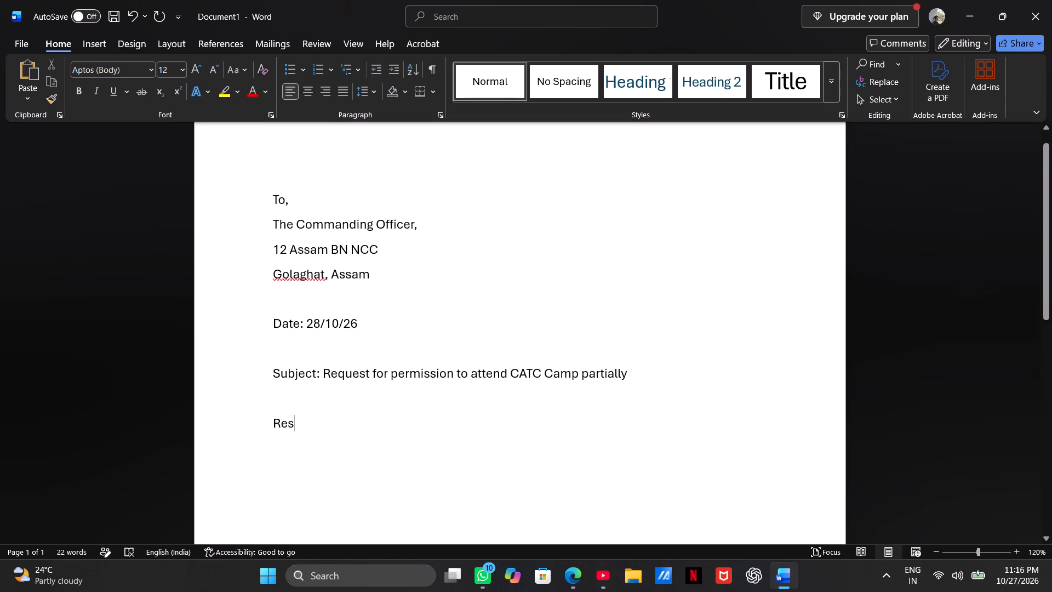
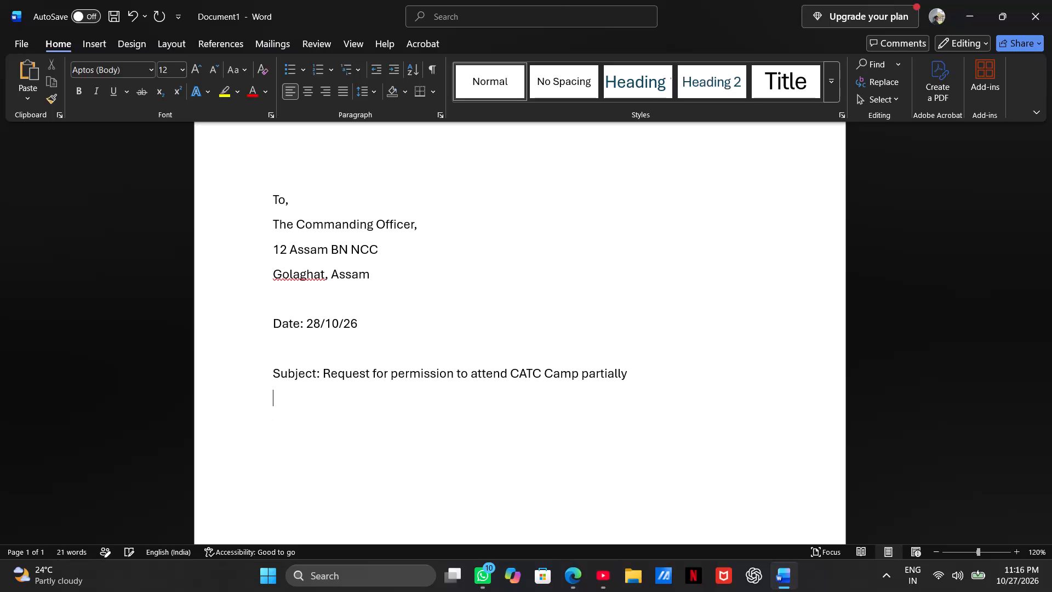
# Remove the blank line between the date line and the subject line.
pyautogui.click(276, 358)
pyautogui.press('BackSpace')
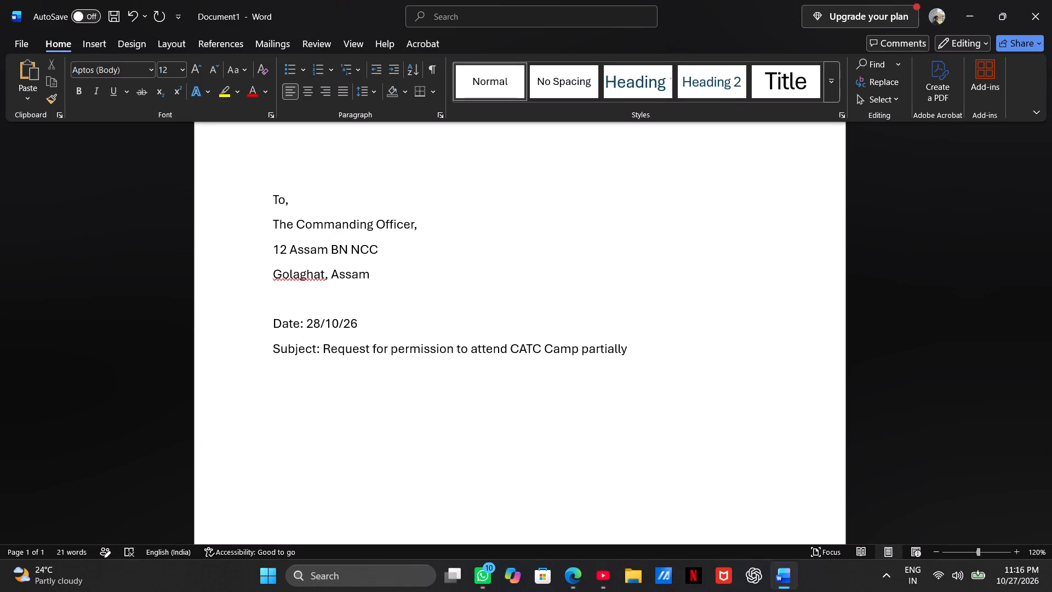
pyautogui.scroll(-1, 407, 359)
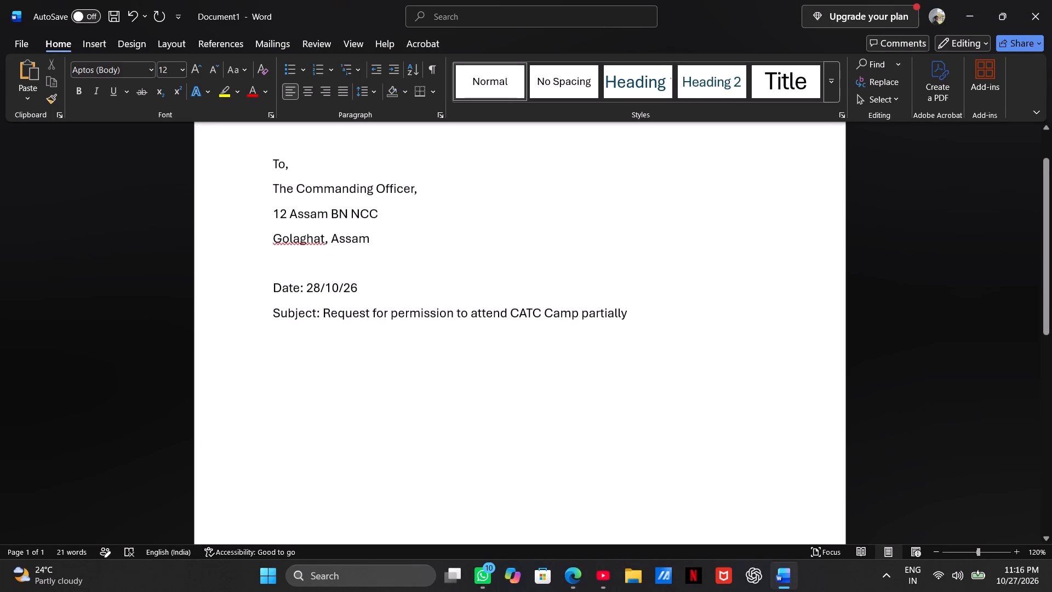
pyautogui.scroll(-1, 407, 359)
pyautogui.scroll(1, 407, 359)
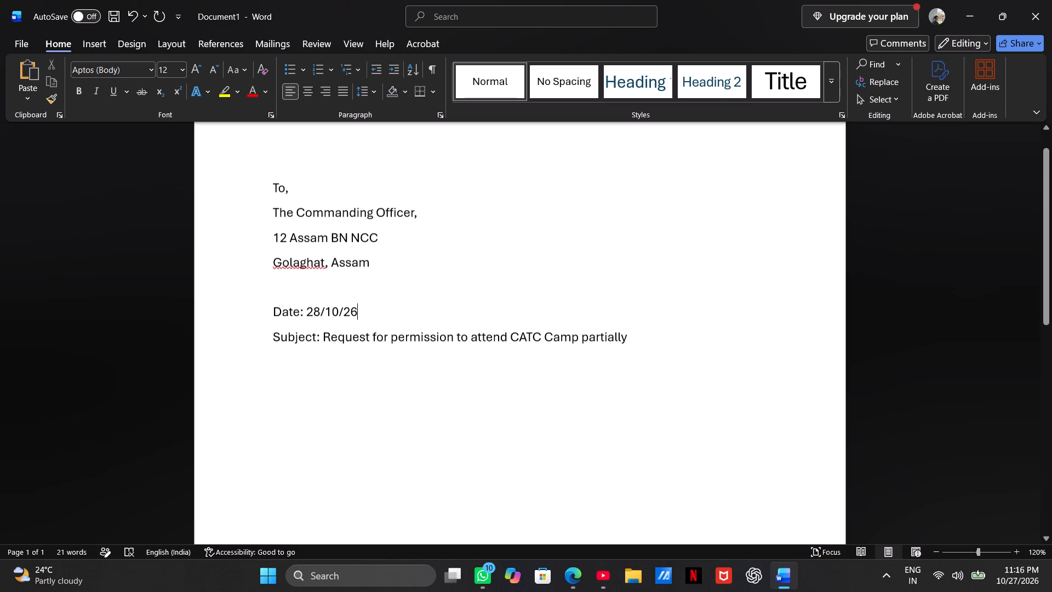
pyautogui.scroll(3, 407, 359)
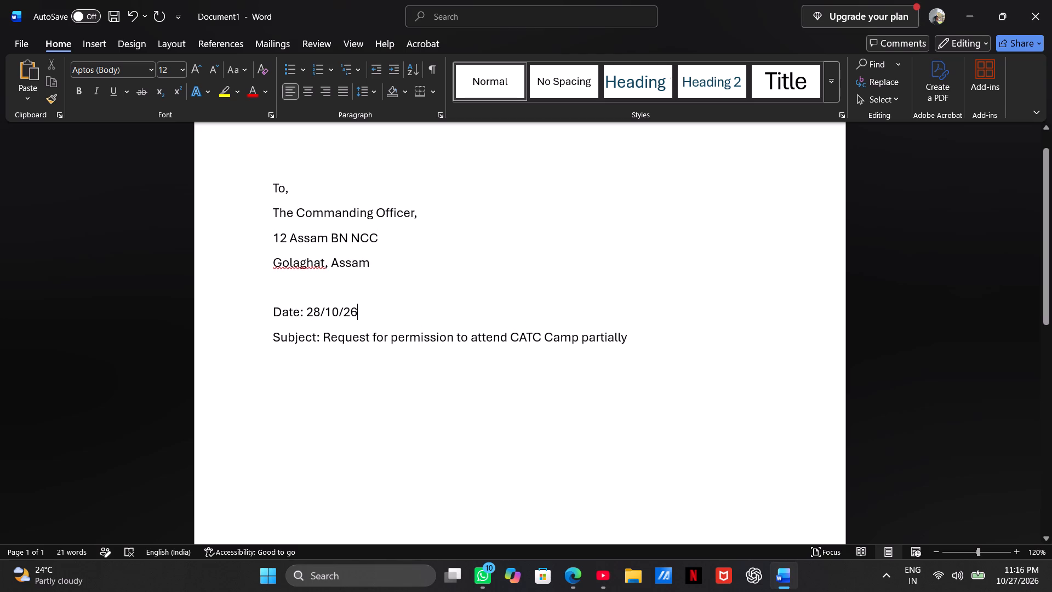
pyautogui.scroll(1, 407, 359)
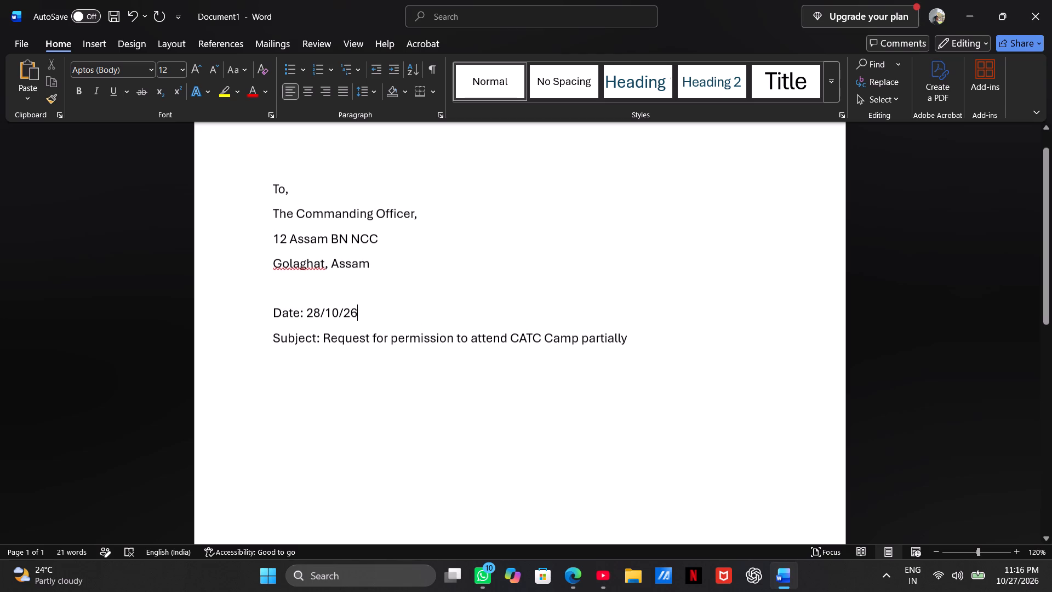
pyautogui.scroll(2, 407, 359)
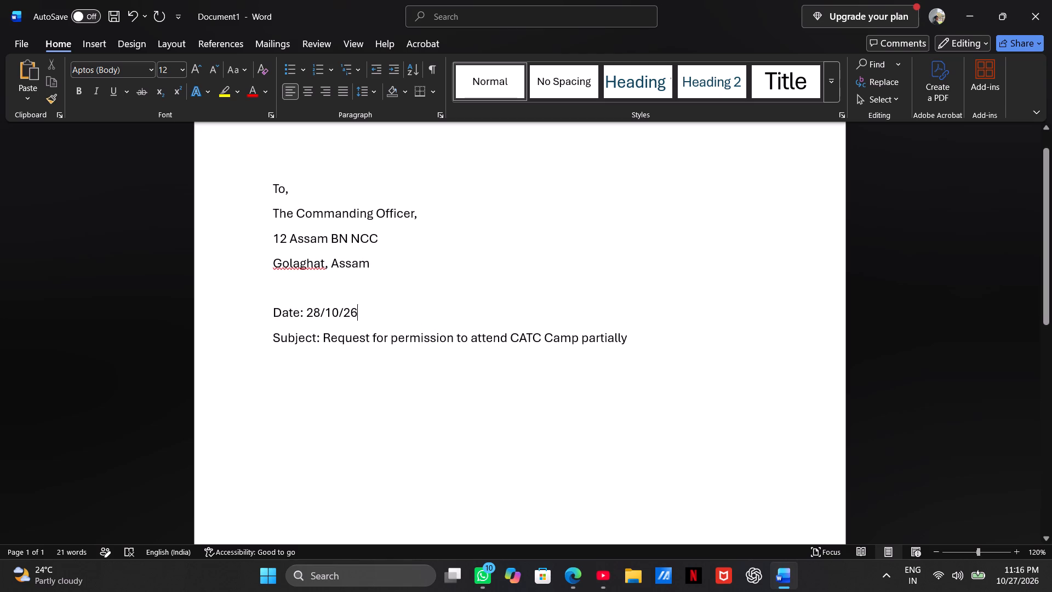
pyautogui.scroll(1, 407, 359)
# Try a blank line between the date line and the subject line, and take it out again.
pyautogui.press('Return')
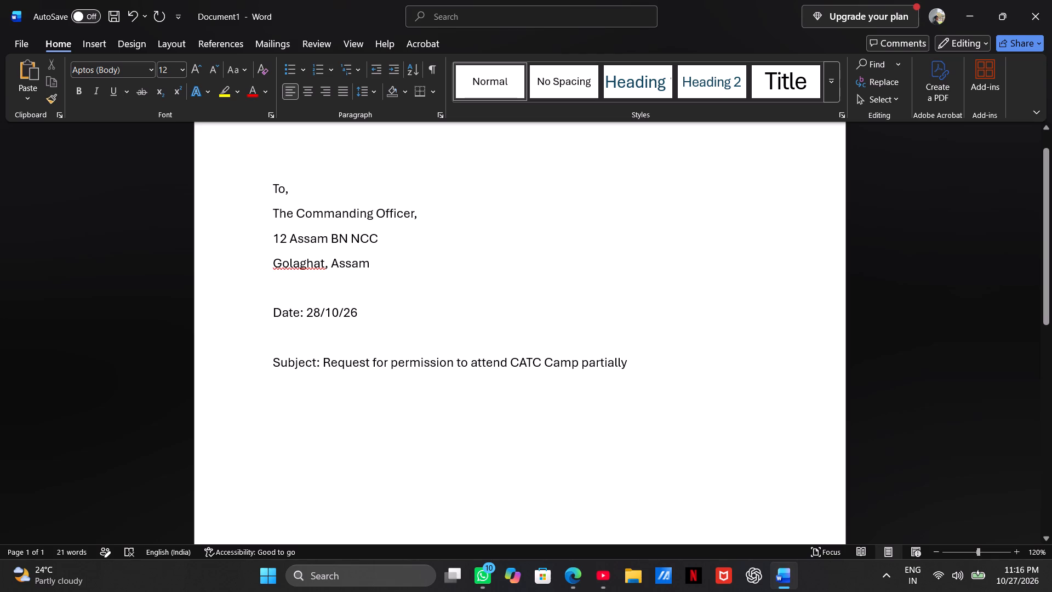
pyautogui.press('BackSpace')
# Add two line breaks at the end of the subject line, leaving a blank line before the letter's next line.
pyautogui.click(637, 336)
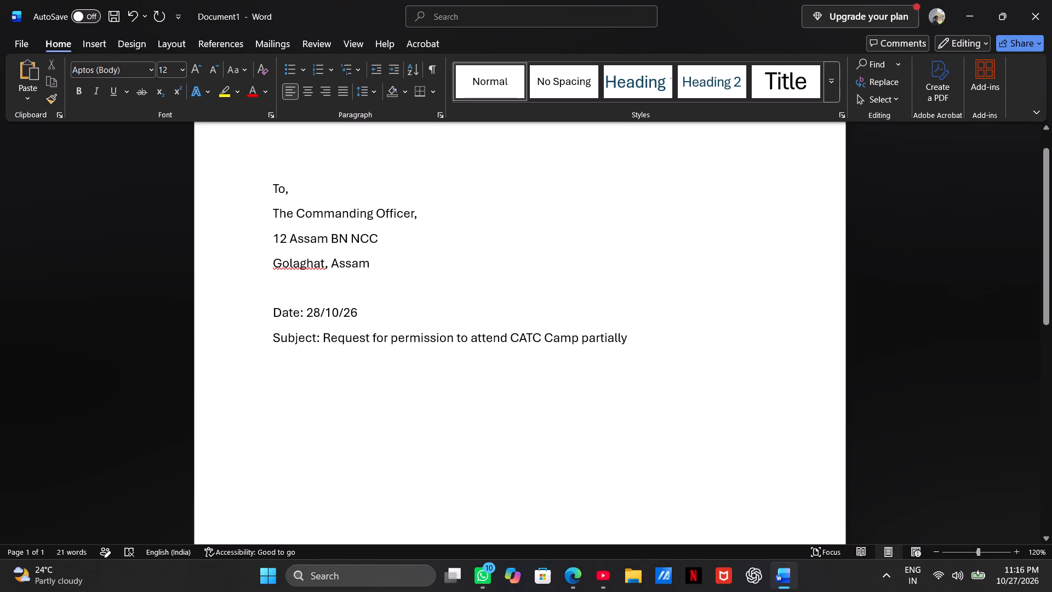
pyautogui.press('Return')
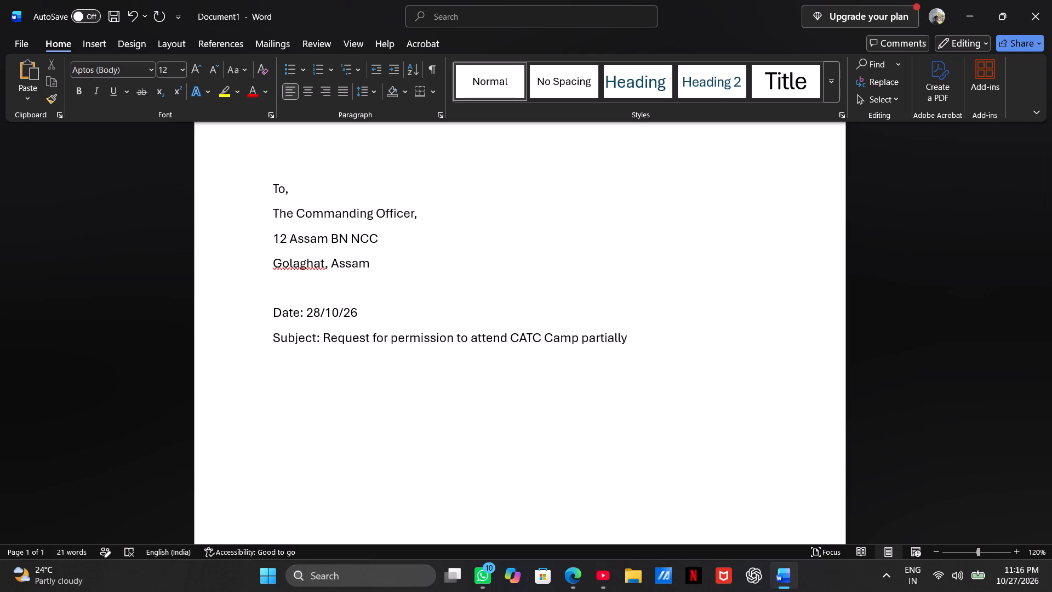
pyautogui.press('Return')
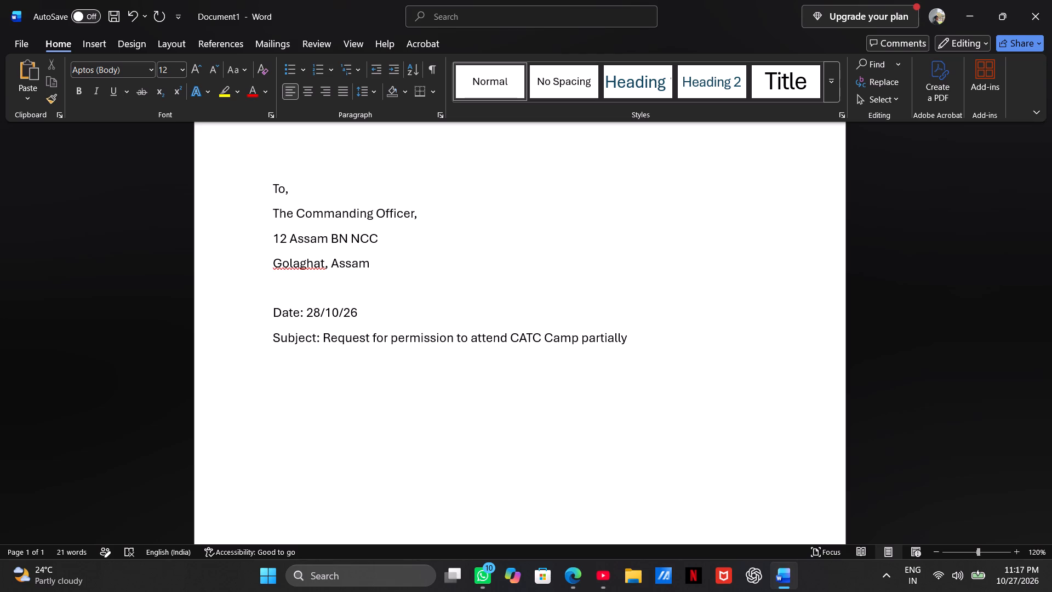
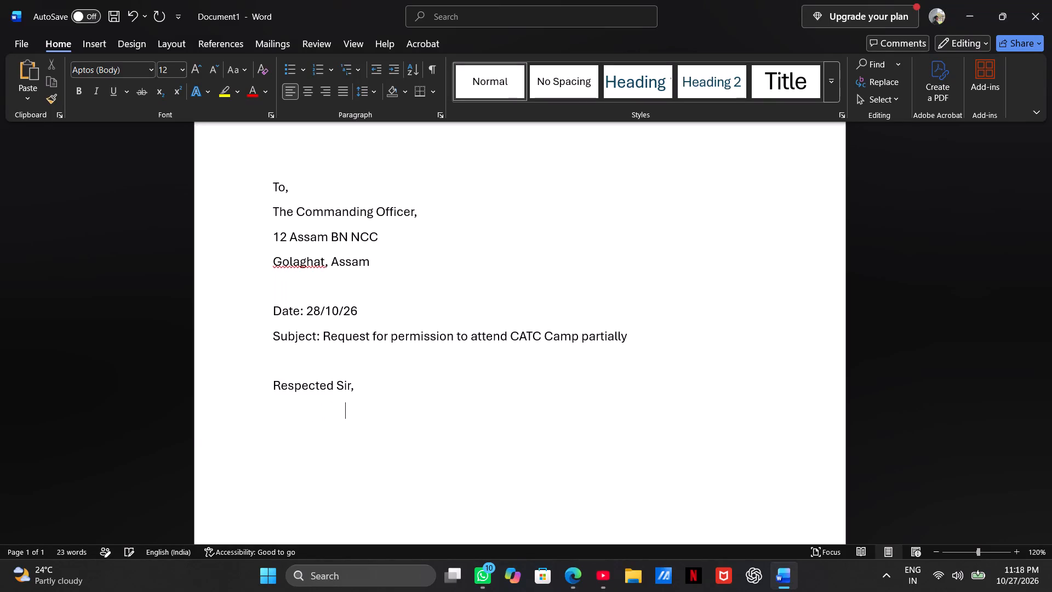
# Begin the letter's body on the indented line below the salutation with the words "With due".
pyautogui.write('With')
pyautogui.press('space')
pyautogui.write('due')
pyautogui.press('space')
pyautogui.scroll(-1, 564, 556)
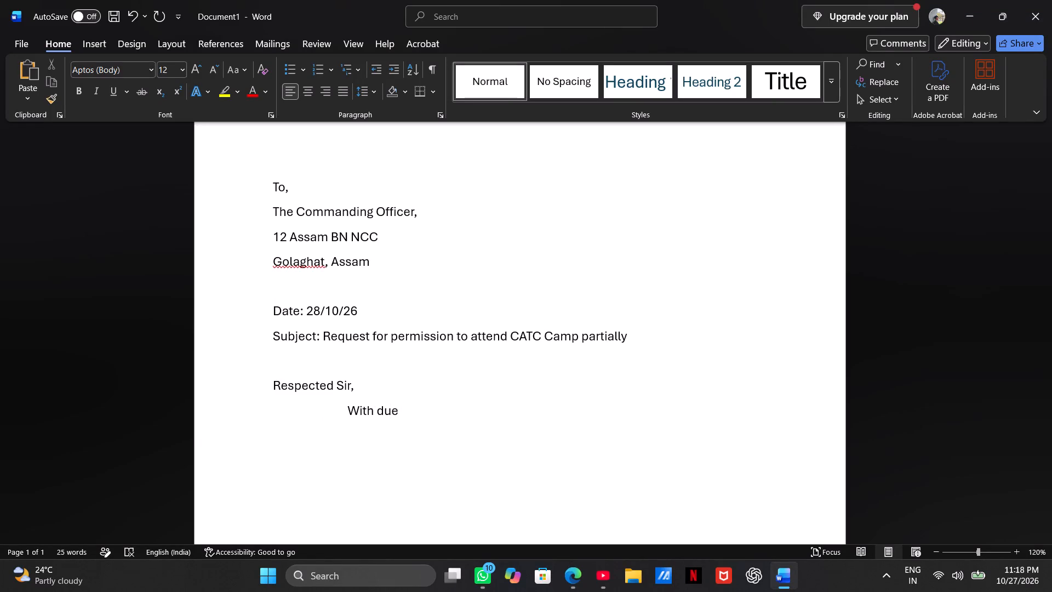
# Delete the words "With due" below the salutation, along with part of the indent in front of them.
pyautogui.scroll(-1, 496, 526)
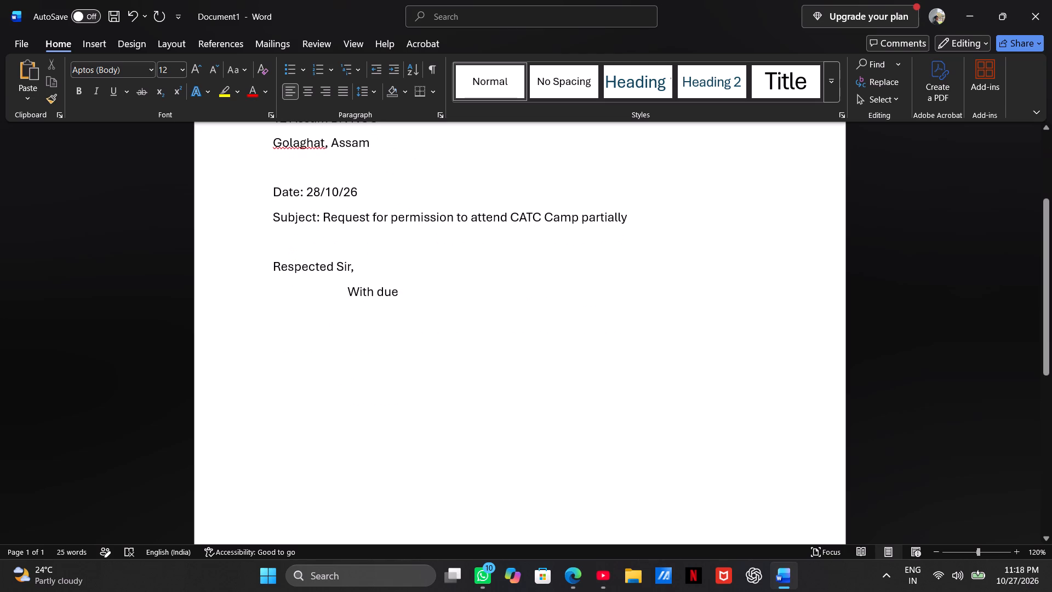
pyautogui.press('BackSpace')
pyautogui.press('BackSpace')
pyautogui.press('BackSpace')
pyautogui.press('BackSpace')
pyautogui.press('BackSpace')
pyautogui.press('BackSpace')
pyautogui.press('BackSpace')
pyautogui.press('BackSpace')
pyautogui.press('BackSpace')
pyautogui.press('BackSpace')
pyautogui.press('BackSpace')
pyautogui.press('BackSpace')
pyautogui.press('BackSpace')
pyautogui.press('BackSpace')
pyautogui.press('BackSpace')
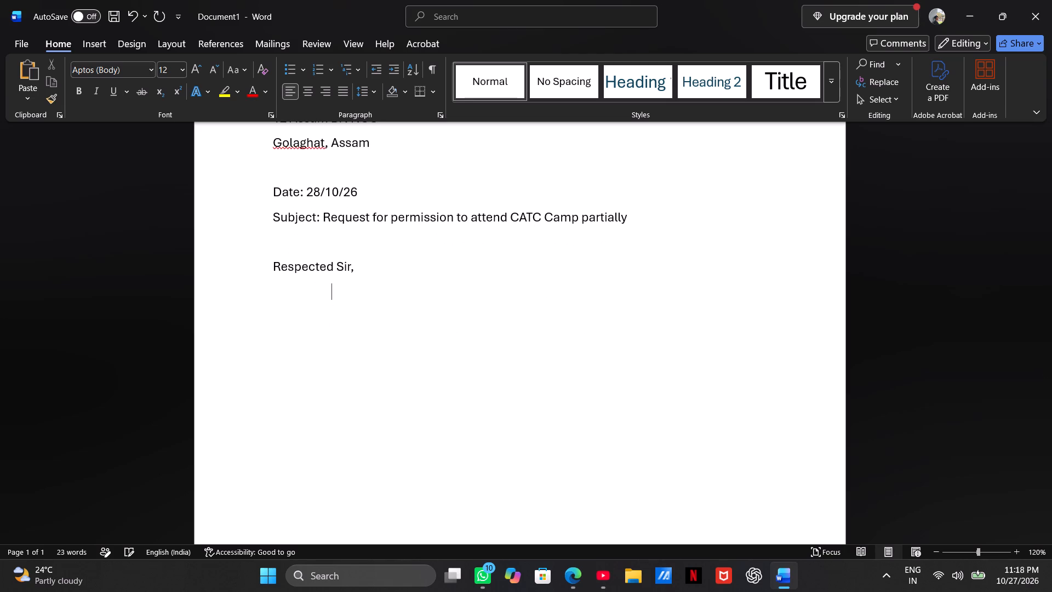
pyautogui.press('BackSpace')
pyautogui.press('BackSpace')
# Widen the indent below the salutation with nine spaces and start the letter's body with "With due respect".
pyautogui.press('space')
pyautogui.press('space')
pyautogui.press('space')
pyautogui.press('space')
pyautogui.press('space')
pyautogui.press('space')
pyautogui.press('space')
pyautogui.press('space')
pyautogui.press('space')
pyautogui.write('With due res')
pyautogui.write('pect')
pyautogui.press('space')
pyautogui.scroll(1, 496, 526)
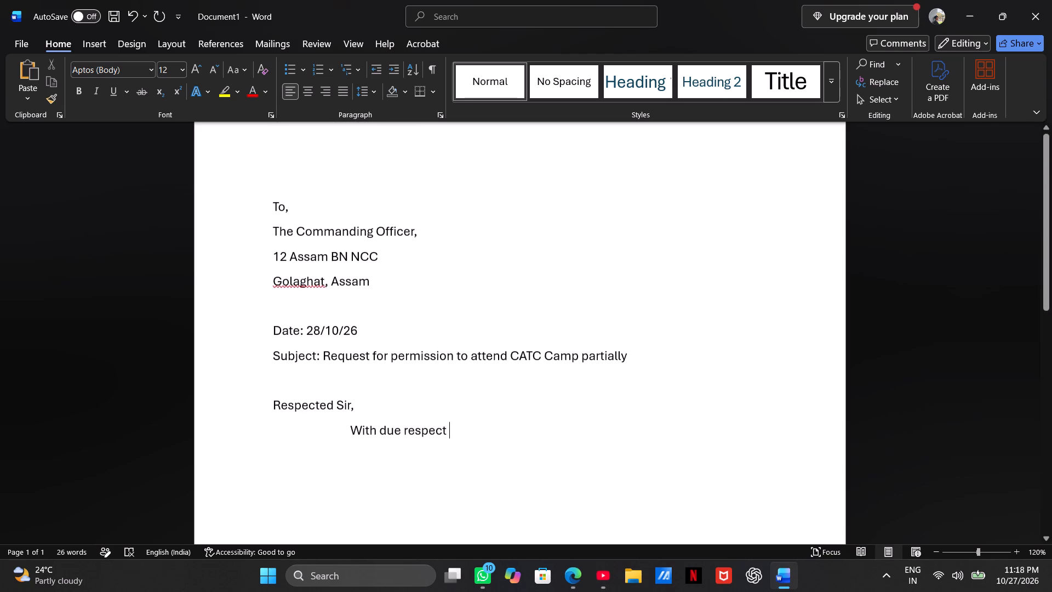
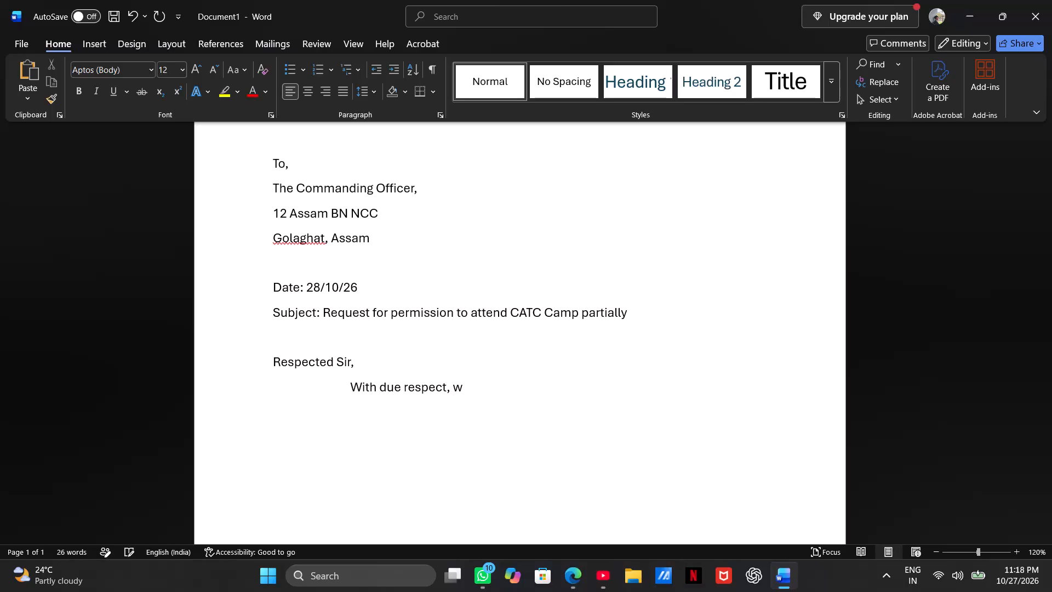
# Continue the body's opening sentence by adding a comma and a space after the word "we".
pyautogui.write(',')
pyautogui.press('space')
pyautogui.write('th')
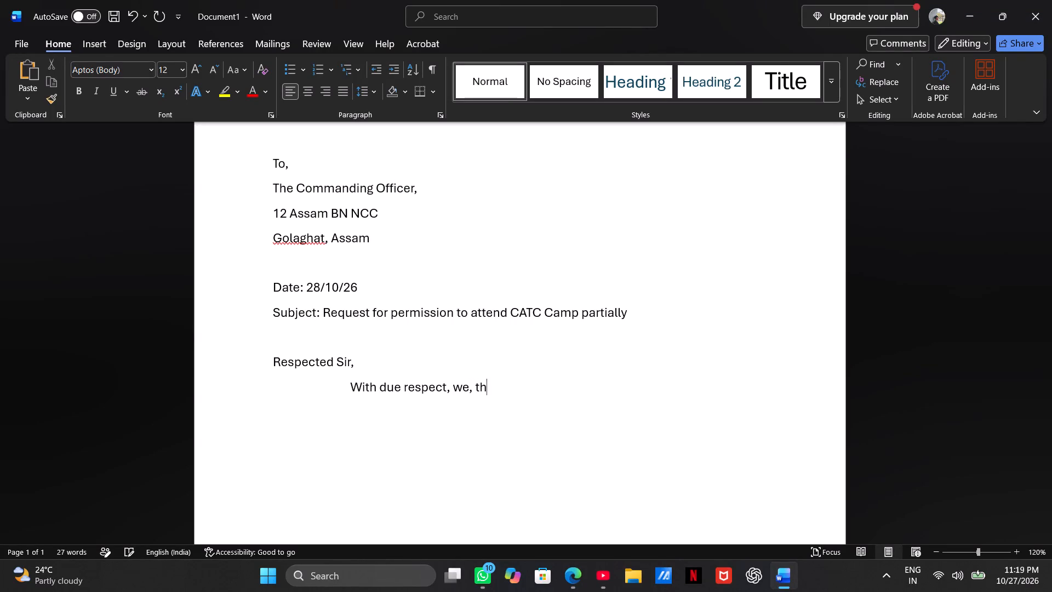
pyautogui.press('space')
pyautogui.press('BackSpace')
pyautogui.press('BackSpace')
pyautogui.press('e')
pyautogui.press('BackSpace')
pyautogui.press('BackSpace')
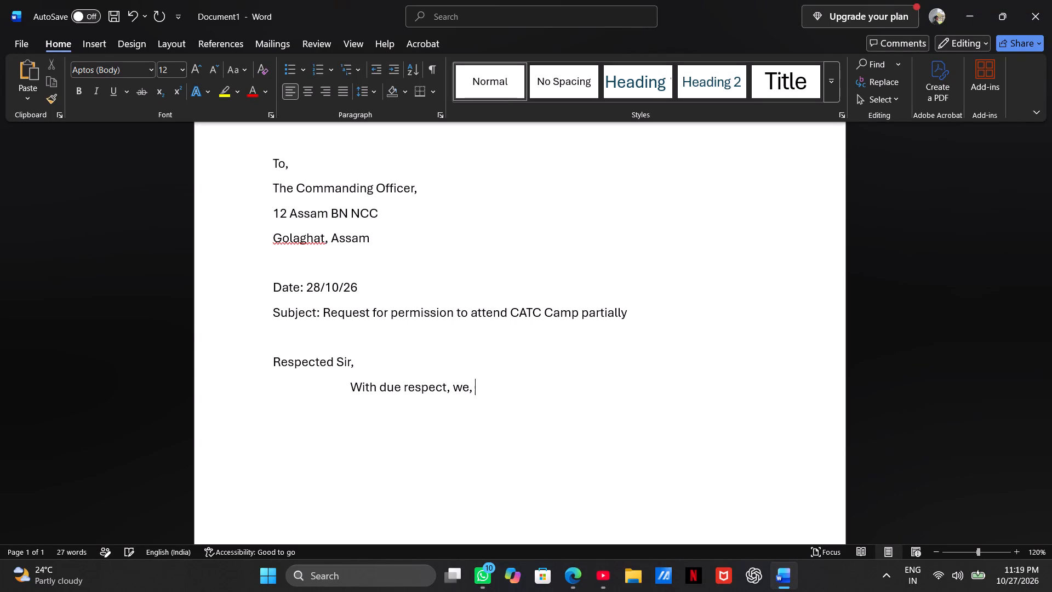
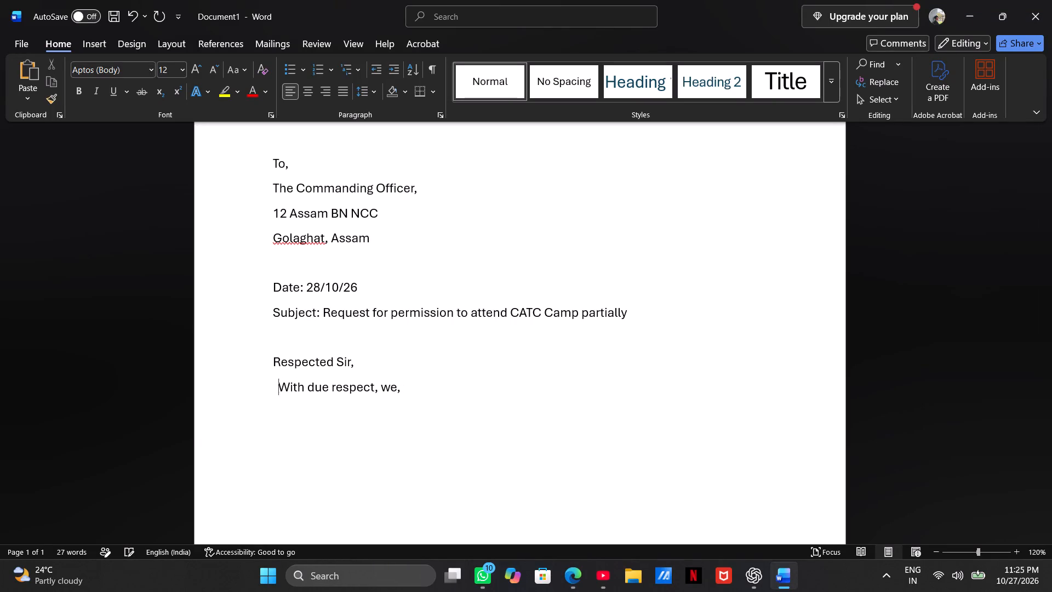
# Remove the leading space before "With due respect, we," keeping it on its own line directly below the salutation "Respected Sir,".
pyautogui.press('BackSpace')
pyautogui.press('BackSpace')
pyautogui.press('BackSpace')
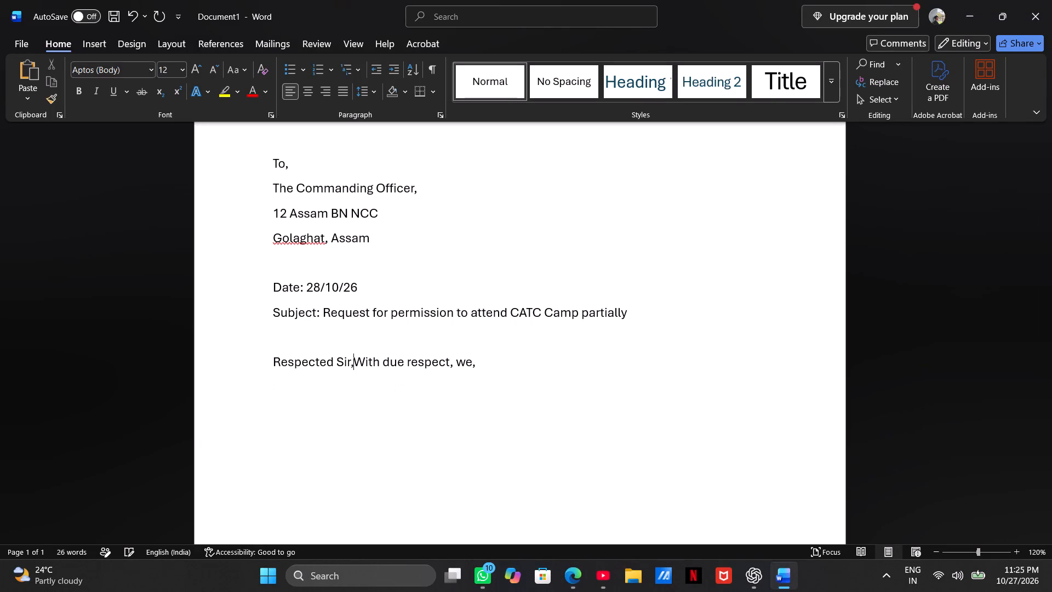
pyautogui.press('Return')
# Continue the opening sentence after "With due respect, we," with "the 32 ca".
pyautogui.click(396, 391)
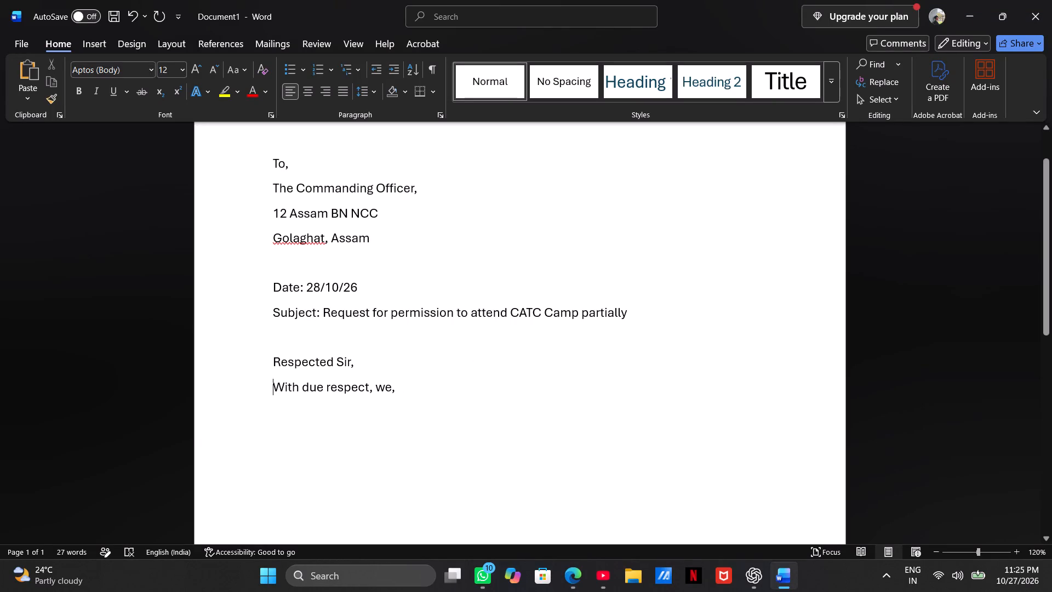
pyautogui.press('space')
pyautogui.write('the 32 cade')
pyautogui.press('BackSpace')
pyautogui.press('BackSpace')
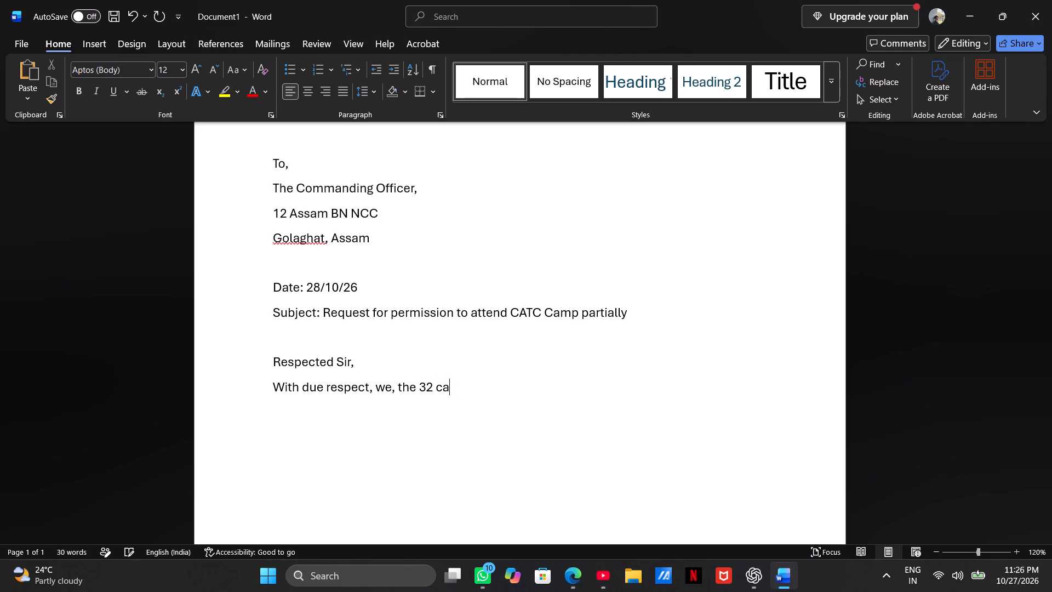
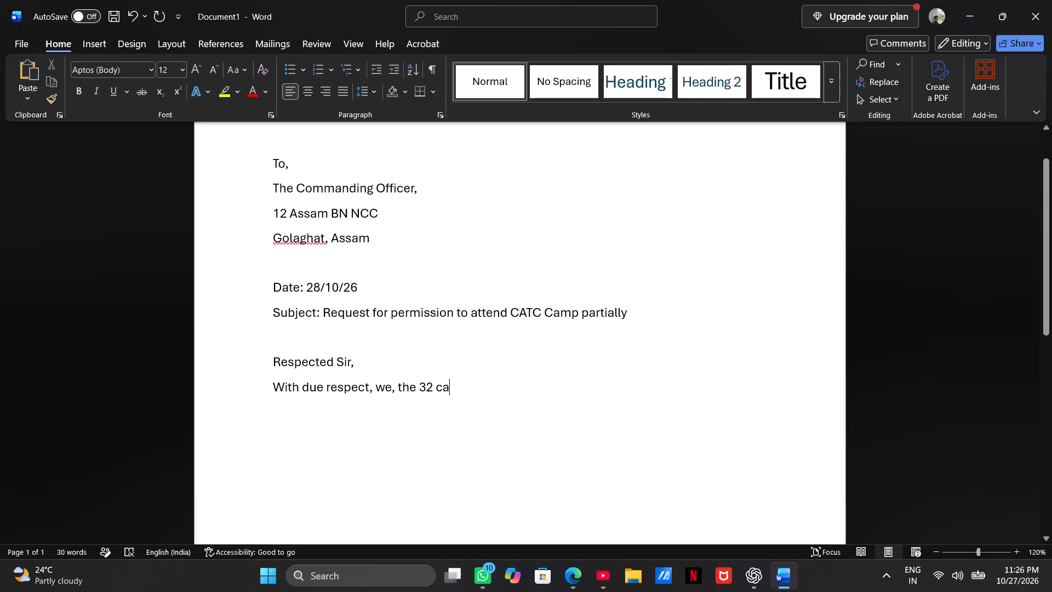
# Continue the opening sentence after "we, the 32" with "NCC Cadets of Golaghat Engineering College", replacing the partly written lowercase word.
pyautogui.press('BackSpace')
pyautogui.press('BackSpace')
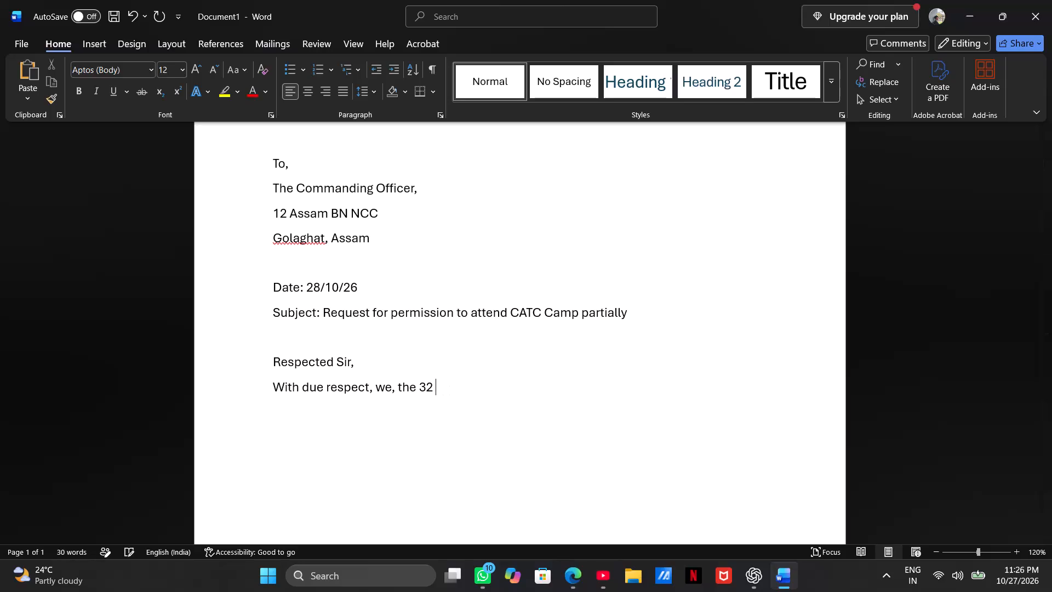
pyautogui.write('NCC Cadets')
pyautogui.press('space')
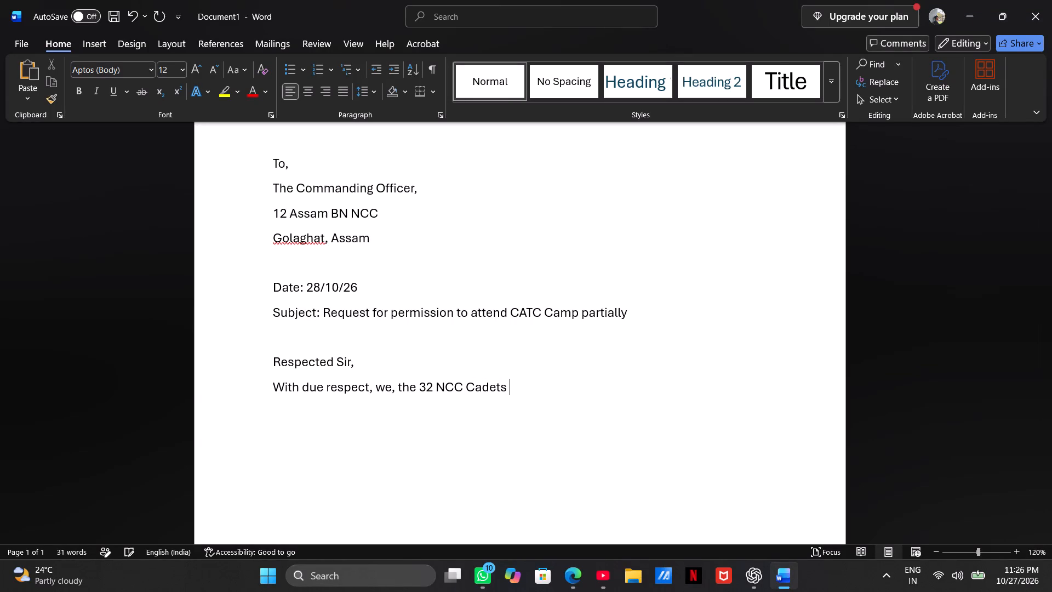
pyautogui.write('of')
pyautogui.press('space')
pyautogui.press('BackSpace')
pyautogui.write('GOla')
pyautogui.press('BackSpace')
pyautogui.press('BackSpace')
pyautogui.press('BackSpace')
pyautogui.write('olaghat Engineering')
pyautogui.press('space')
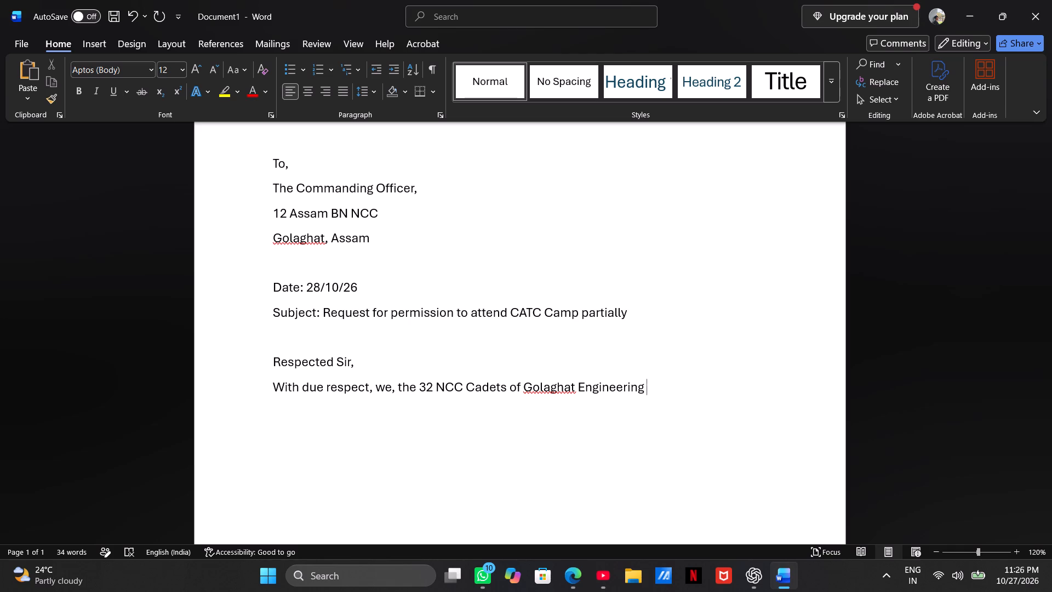
pyautogui.write('College')
pyautogui.press('space')
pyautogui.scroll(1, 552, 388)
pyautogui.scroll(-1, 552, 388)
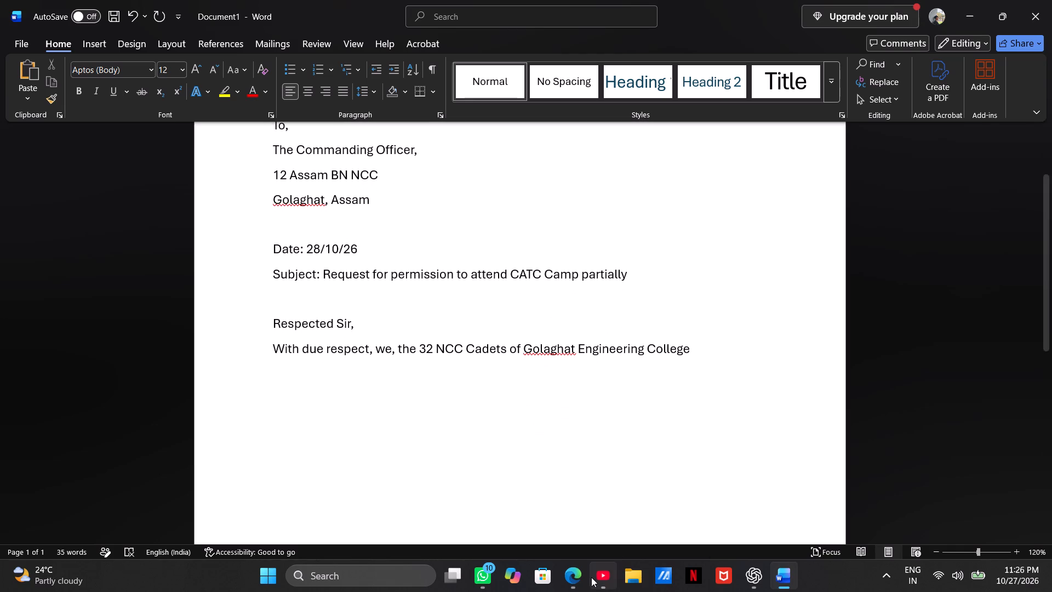
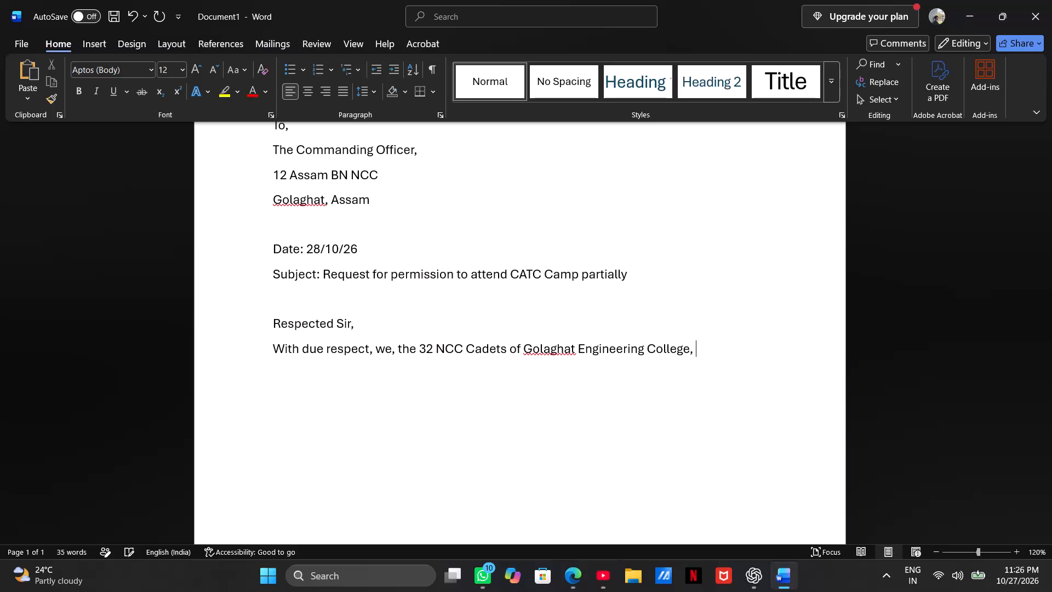
# Continue the opening sentence after "Golaghat Engineering College," with "wish to inform you that".
pyautogui.write('wish to inform')
pyautogui.press('space')
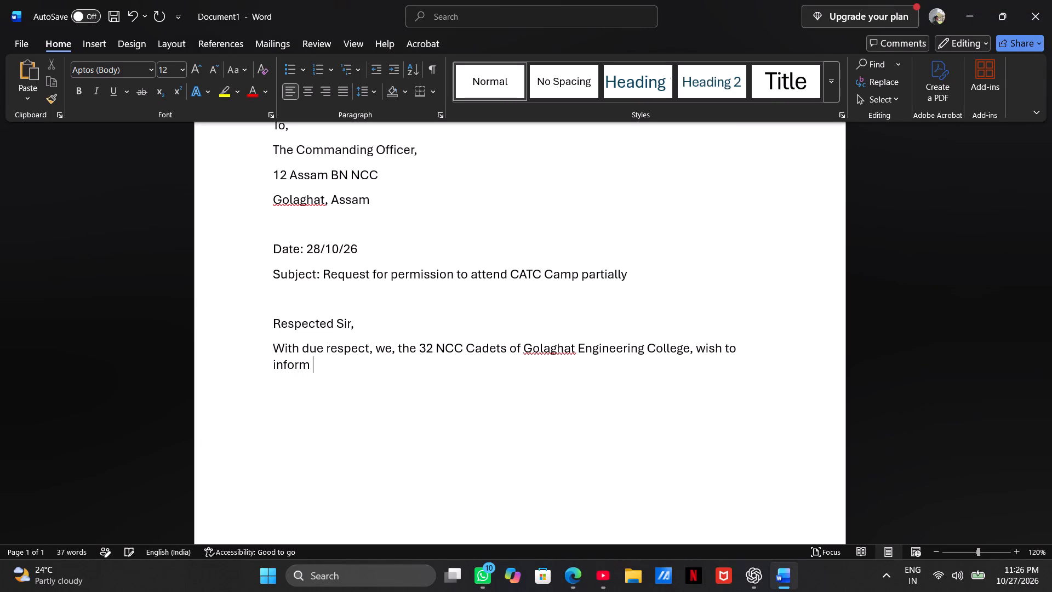
pyautogui.write('you that')
pyautogui.press('space')
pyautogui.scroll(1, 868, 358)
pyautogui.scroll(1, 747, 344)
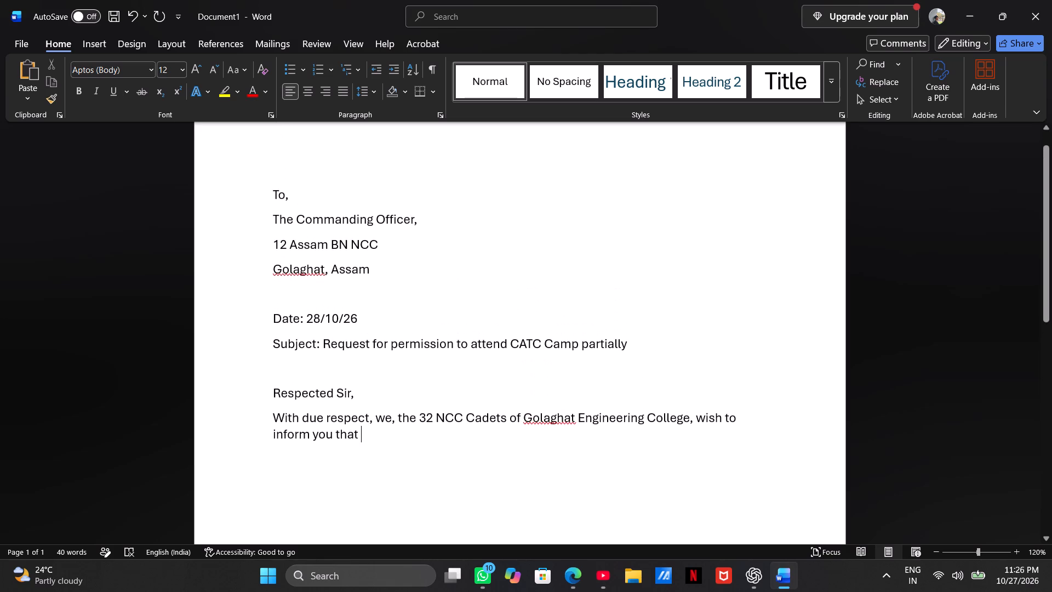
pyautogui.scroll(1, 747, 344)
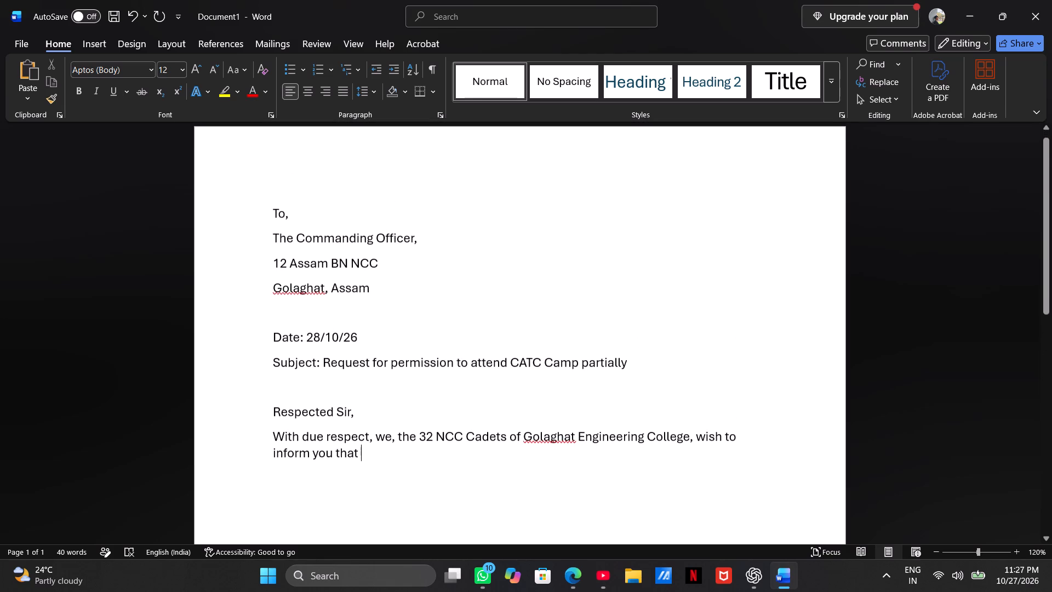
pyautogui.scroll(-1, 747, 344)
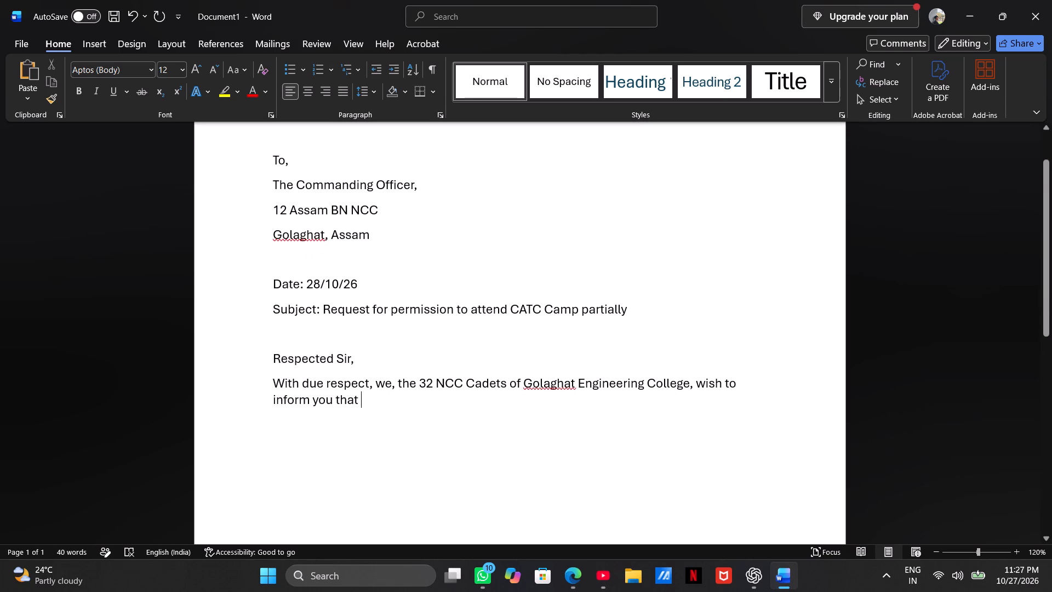
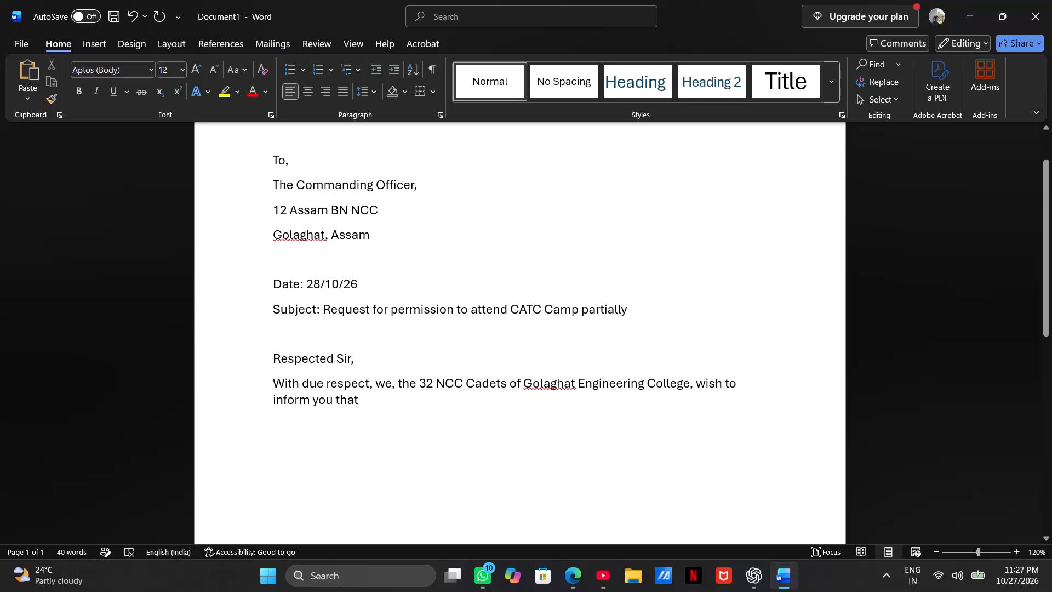
# Continue the body sentence after "inform you that" with "due to our schedule End-Semester Examination".
pyautogui.write('due to our')
pyautogui.press('space')
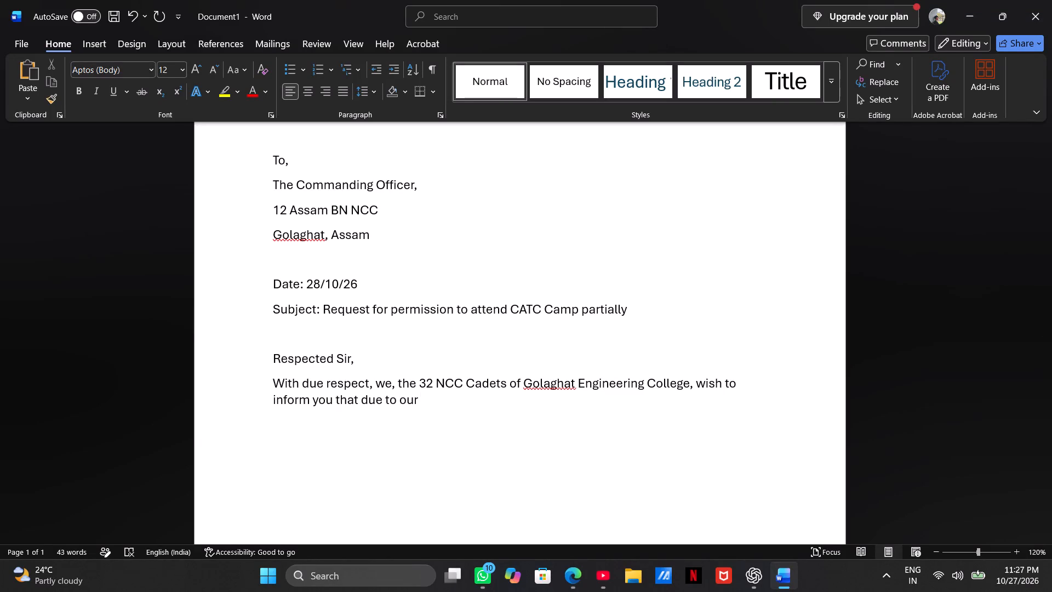
pyautogui.press('s')
pyautogui.write('he')
pyautogui.write('dul')
pyautogui.press('BackSpace')
pyautogui.write('le')
pyautogui.press('space')
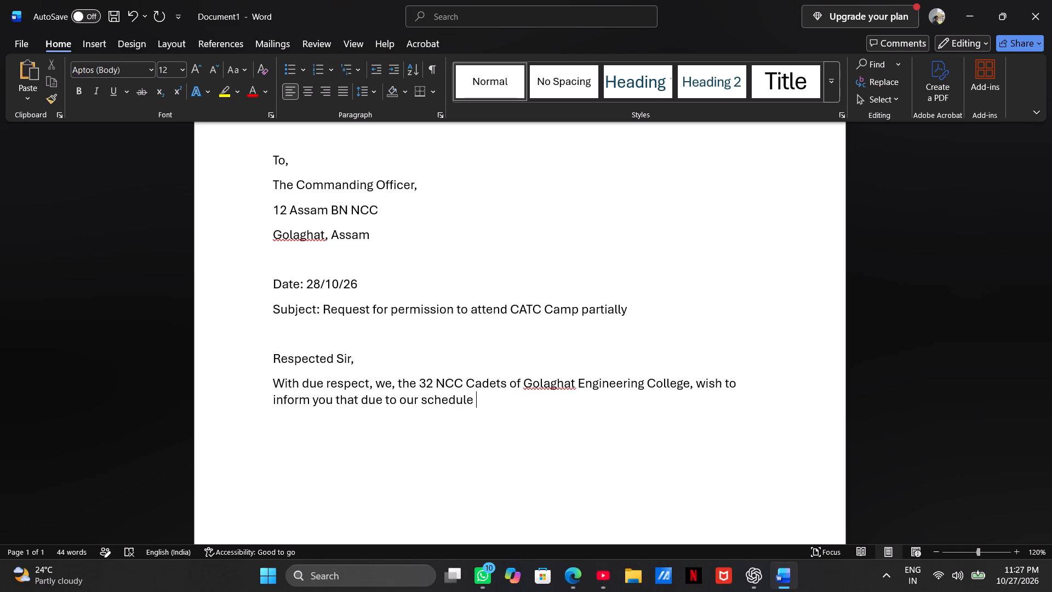
pyautogui.write('End')
pyautogui.hotkey('shift', '_')
pyautogui.press('BackSpace')
pyautogui.press('-')
pyautogui.write('Semester')
pyautogui.press('space')
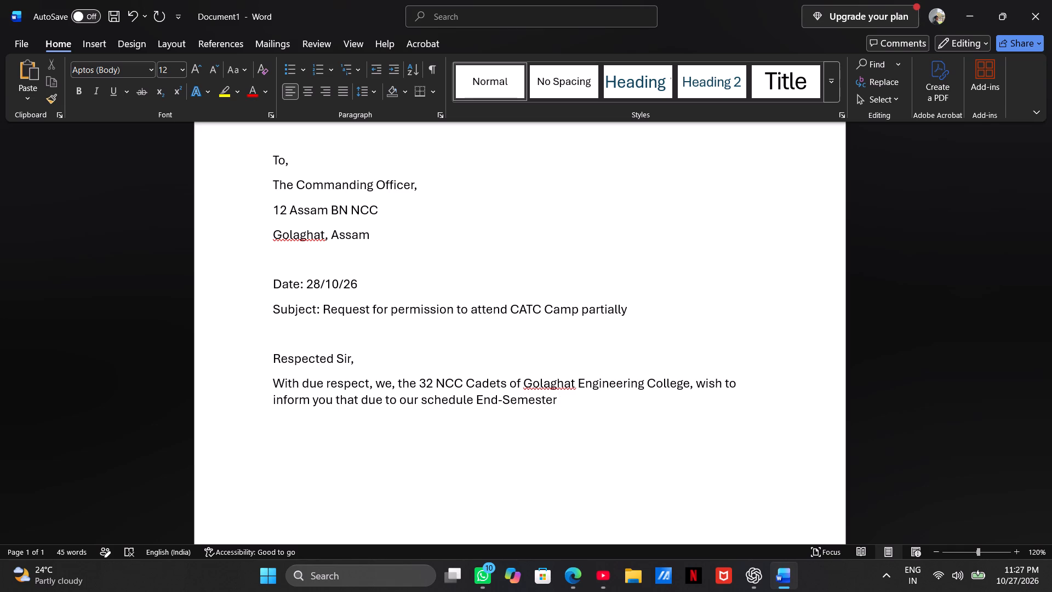
pyautogui.write('Exa')
pyautogui.write('mination')
pyautogui.press('space')
# Add the examination period after "End-Semester Examination" as "from 3rd week of November".
pyautogui.write('form')
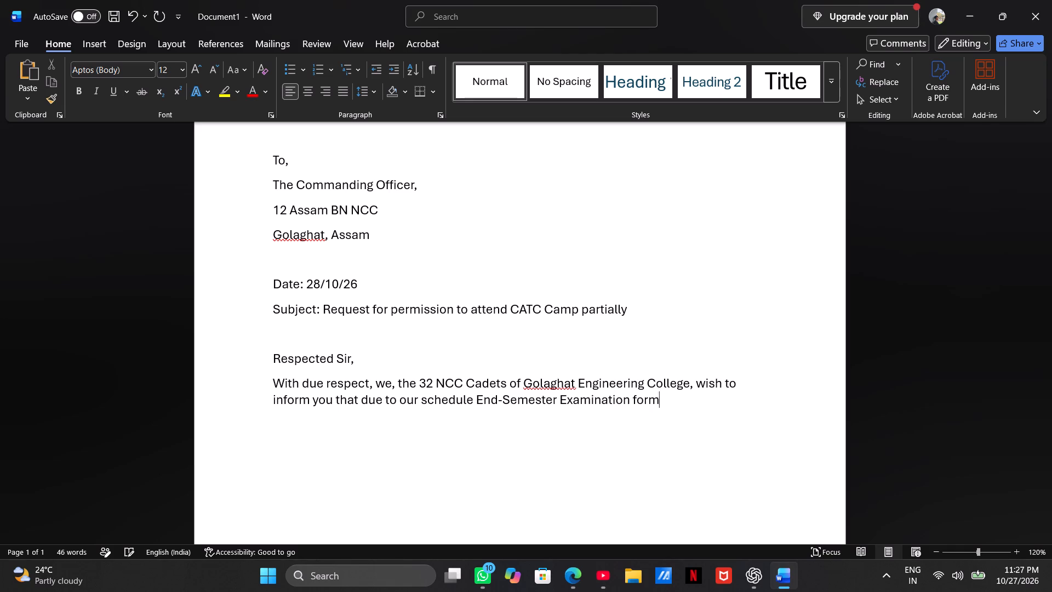
pyautogui.press('space')
pyautogui.press('BackSpace')
pyautogui.press('BackSpace')
pyautogui.press('BackSpace')
pyautogui.press('BackSpace')
pyautogui.write('rom')
pyautogui.press('space')
pyautogui.write('3rd')
pyautogui.press('space')
pyautogui.write('week of')
pyautogui.press('space')
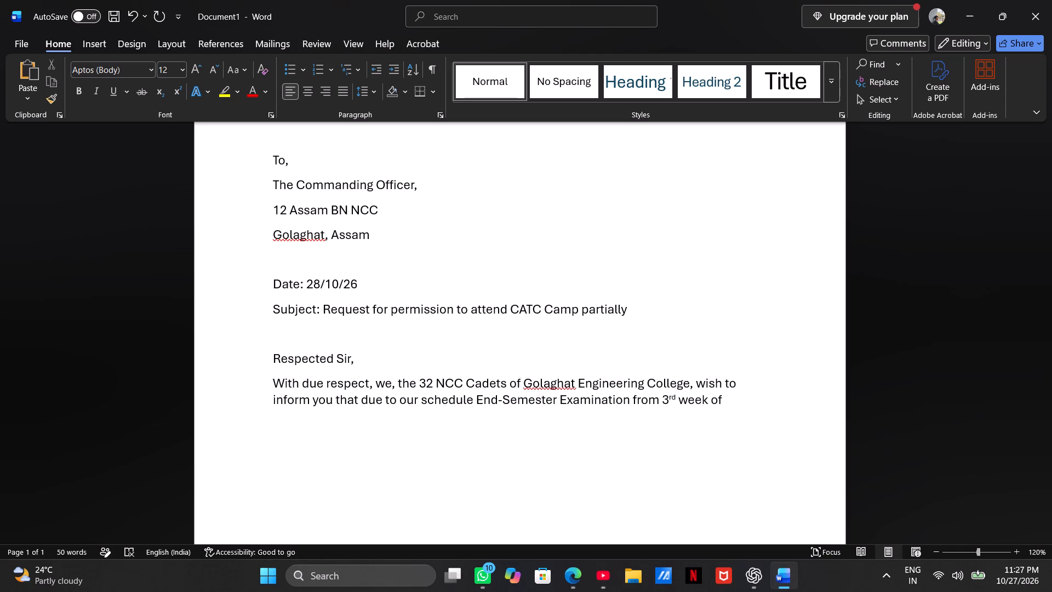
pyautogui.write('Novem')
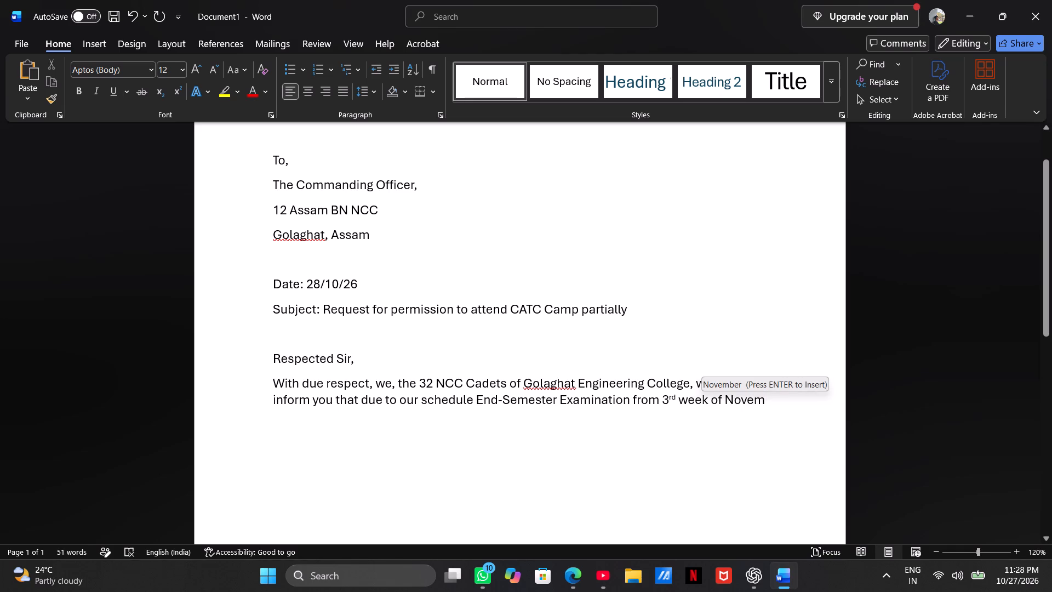
# Complete the partly written month after "3rd week of" as "November" using the suggested completion.
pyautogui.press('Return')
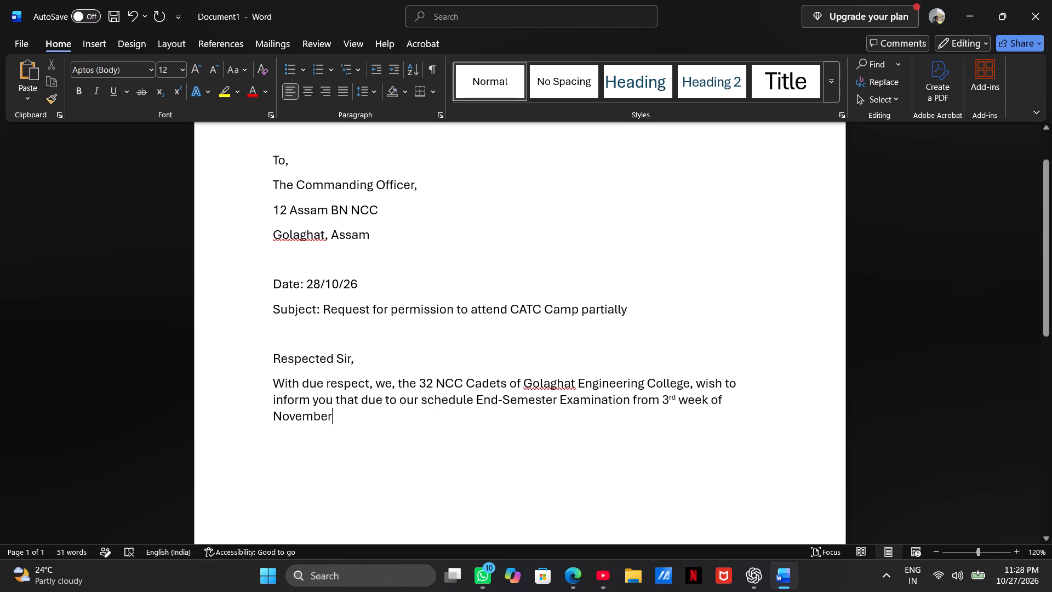
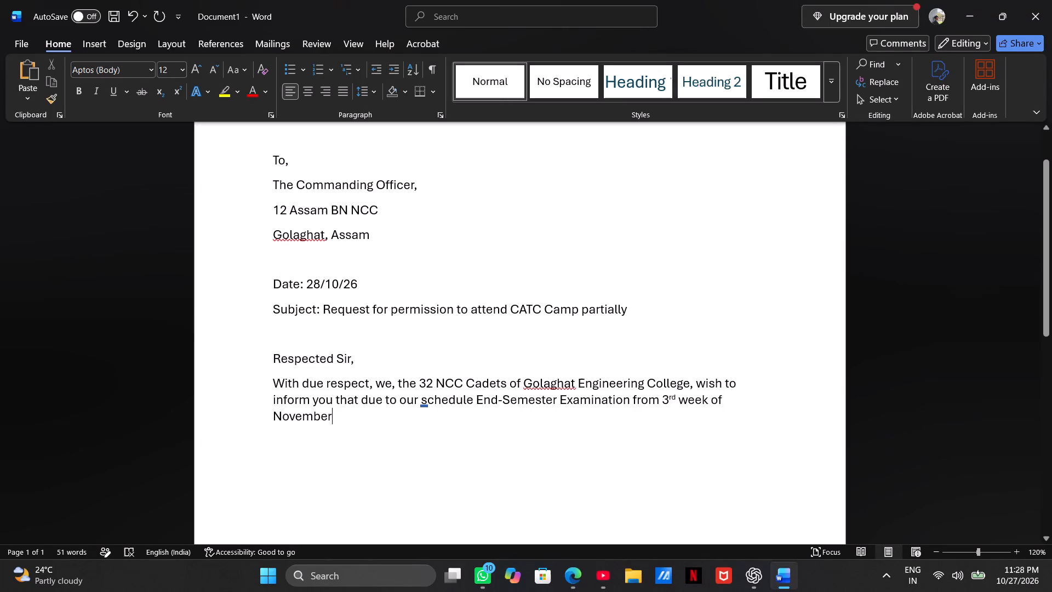
# Continue the body sentence after "3rd week of November" with "and ongoing presentation".
pyautogui.click(486, 431)
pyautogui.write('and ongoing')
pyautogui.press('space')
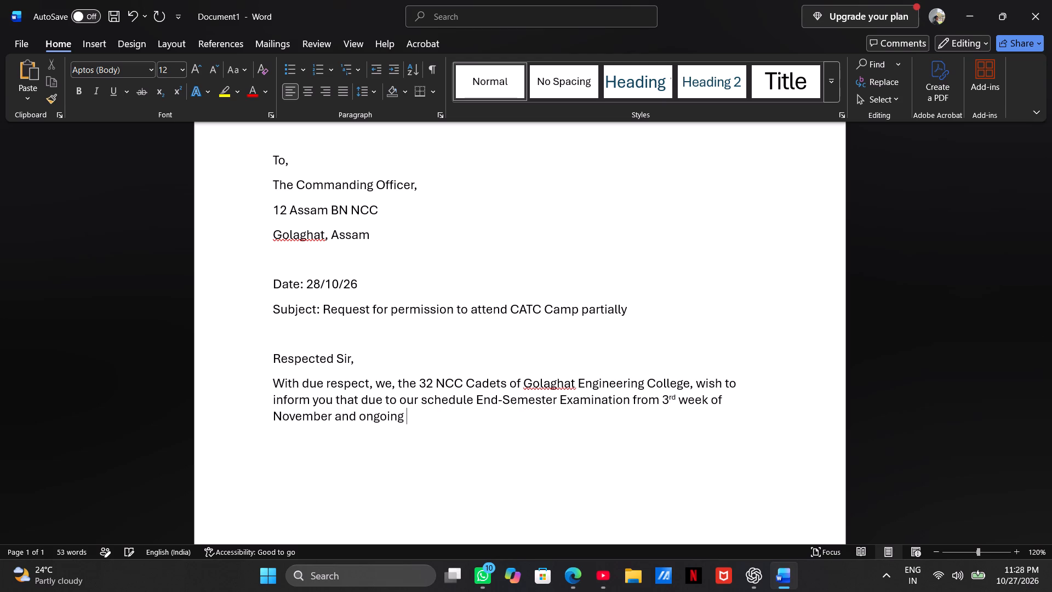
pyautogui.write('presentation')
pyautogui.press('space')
pyautogui.scroll(1, 422, 337)
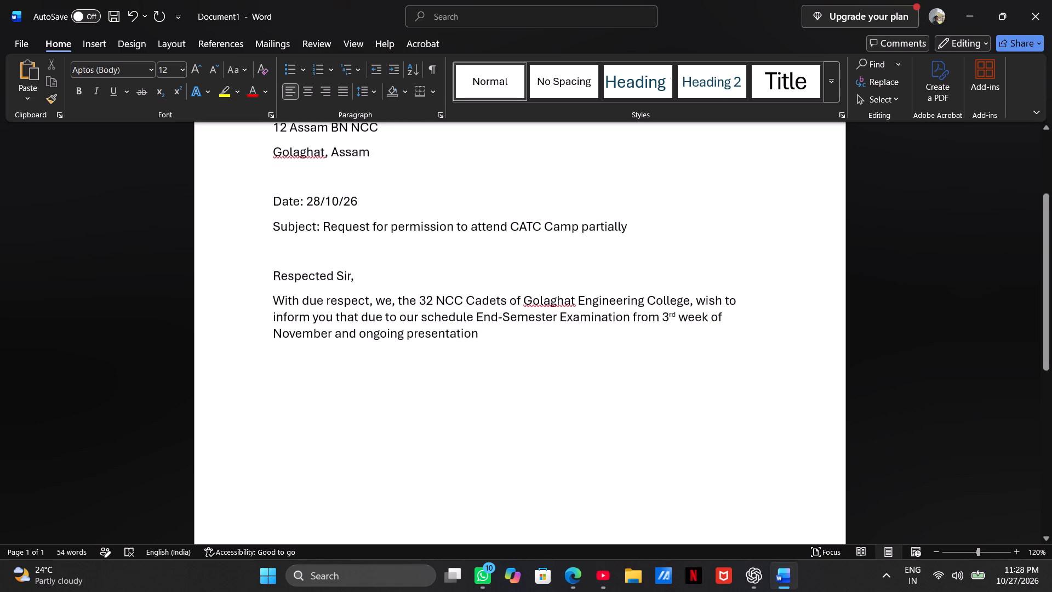
pyautogui.scroll(1, 422, 337)
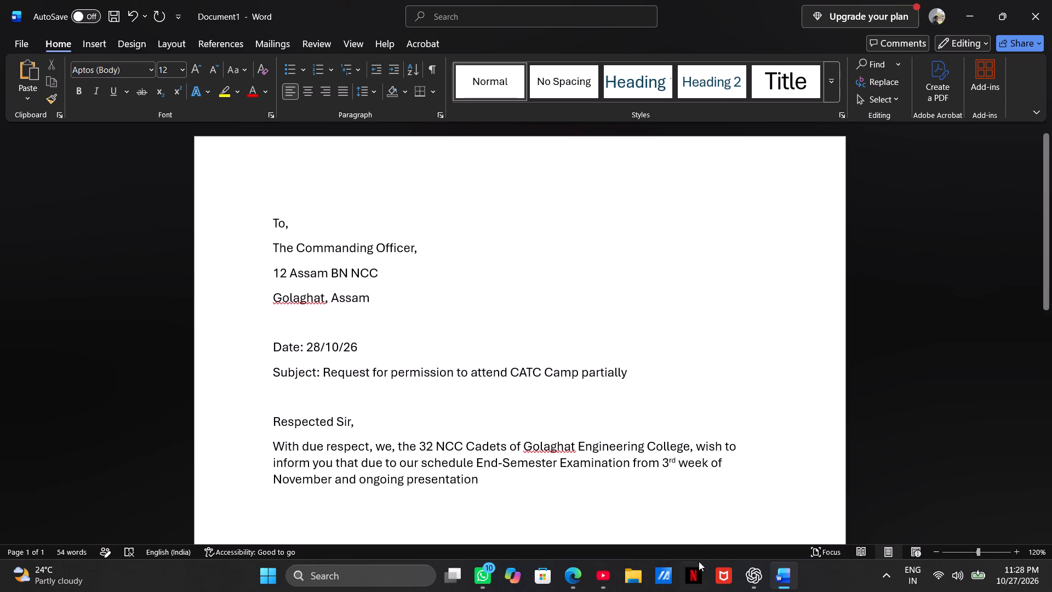
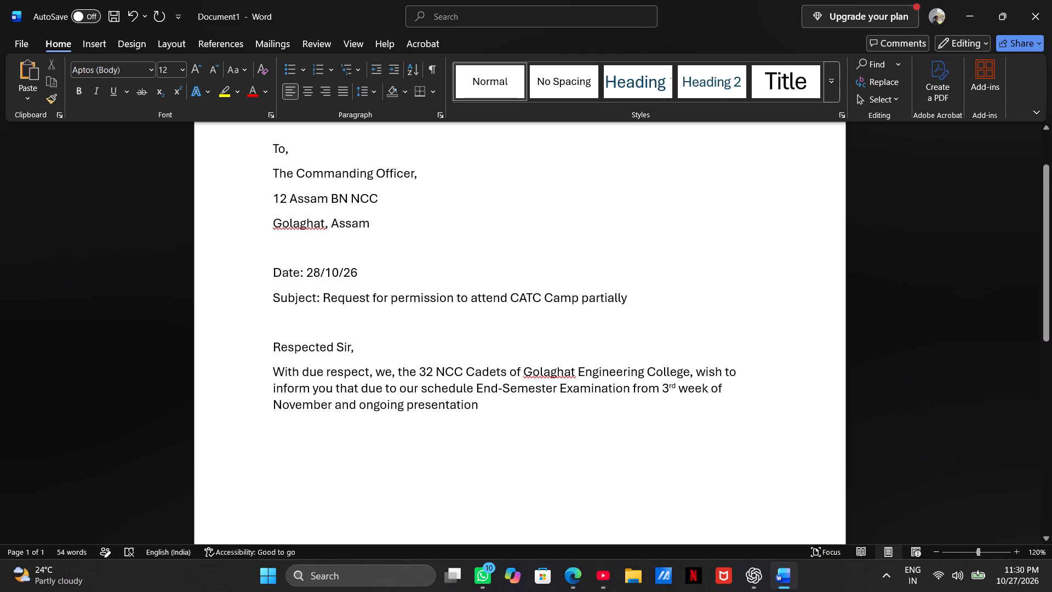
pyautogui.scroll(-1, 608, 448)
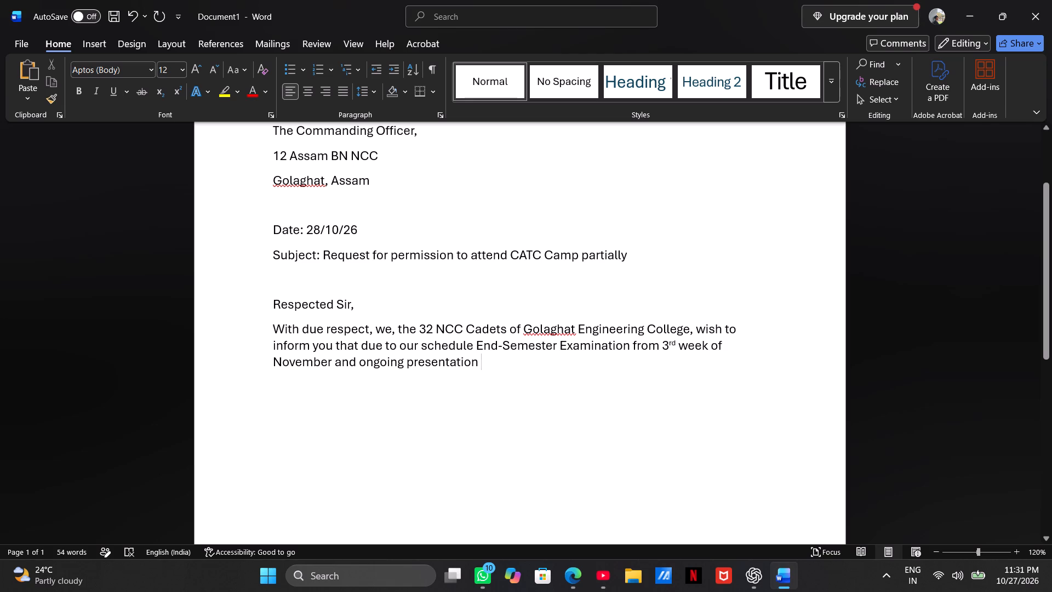
# Continue the body sentence directly after "ongoing presentation" with a comma and the word "lab".
pyautogui.press('BackSpace')
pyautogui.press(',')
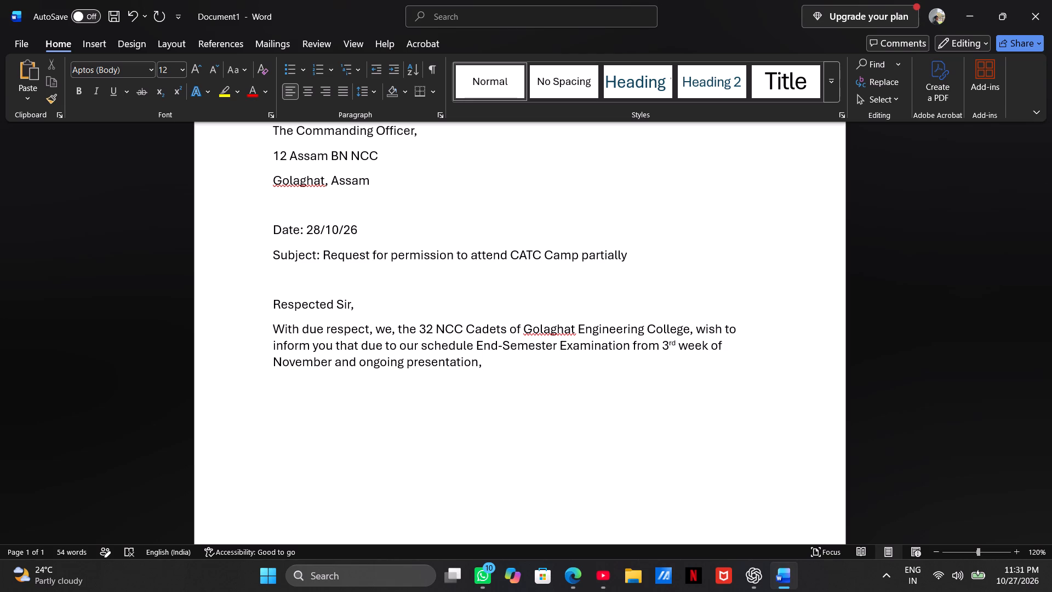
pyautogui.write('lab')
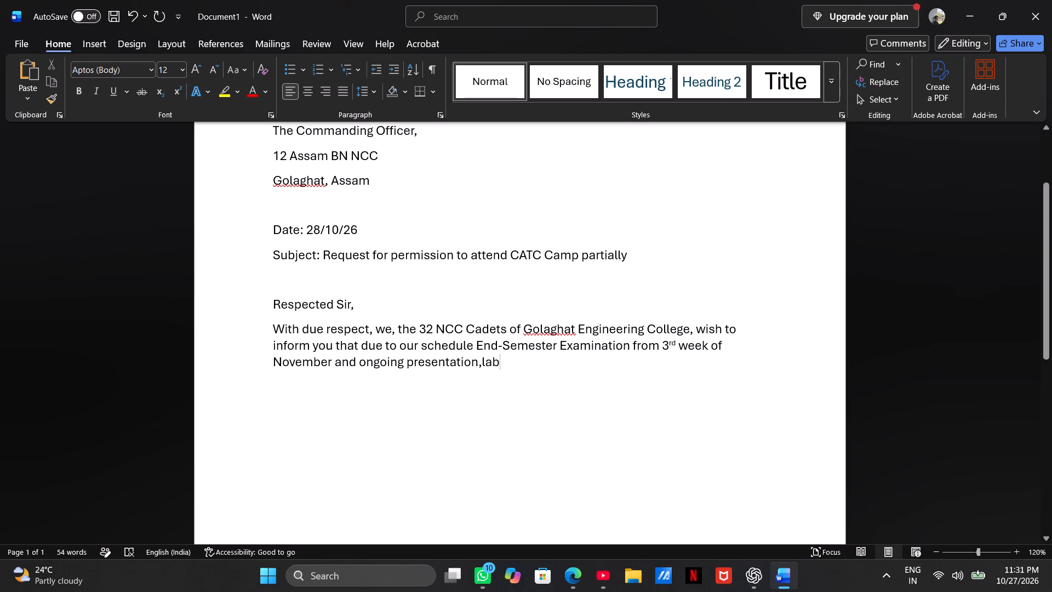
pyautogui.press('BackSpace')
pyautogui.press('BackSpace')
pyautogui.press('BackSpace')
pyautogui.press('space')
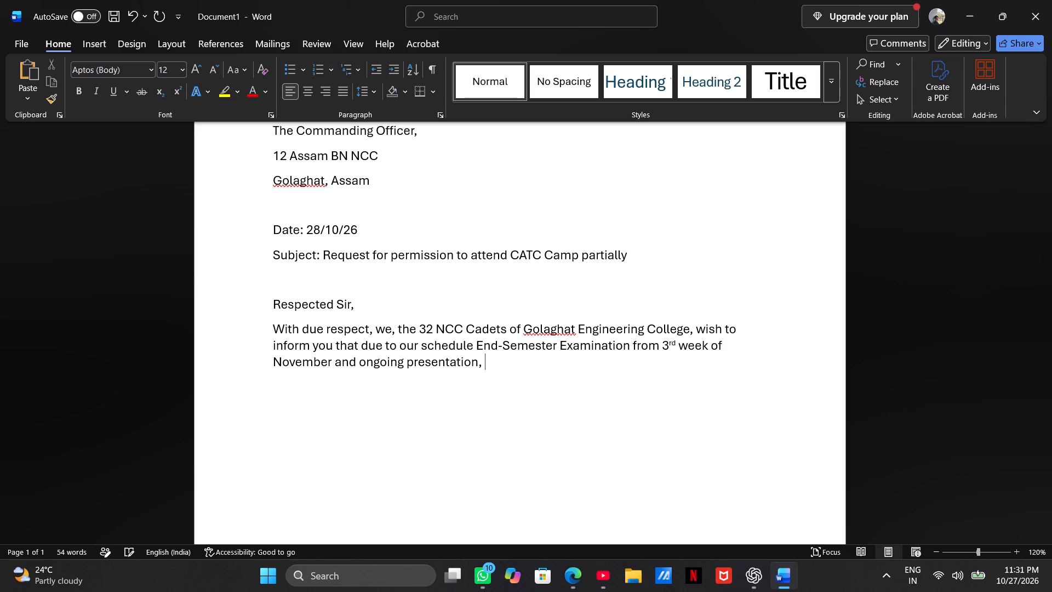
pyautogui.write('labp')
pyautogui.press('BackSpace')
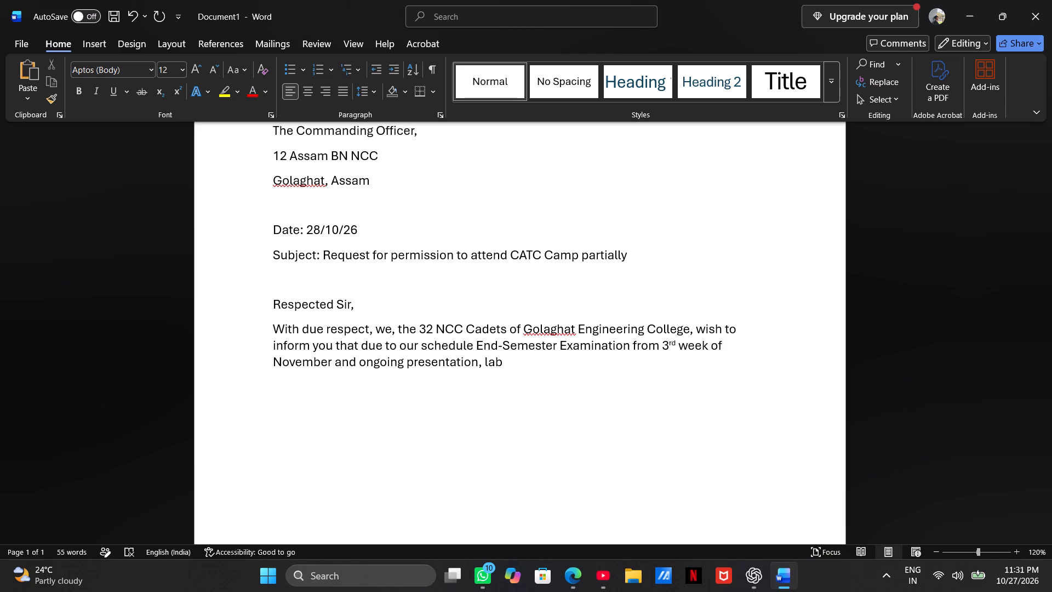
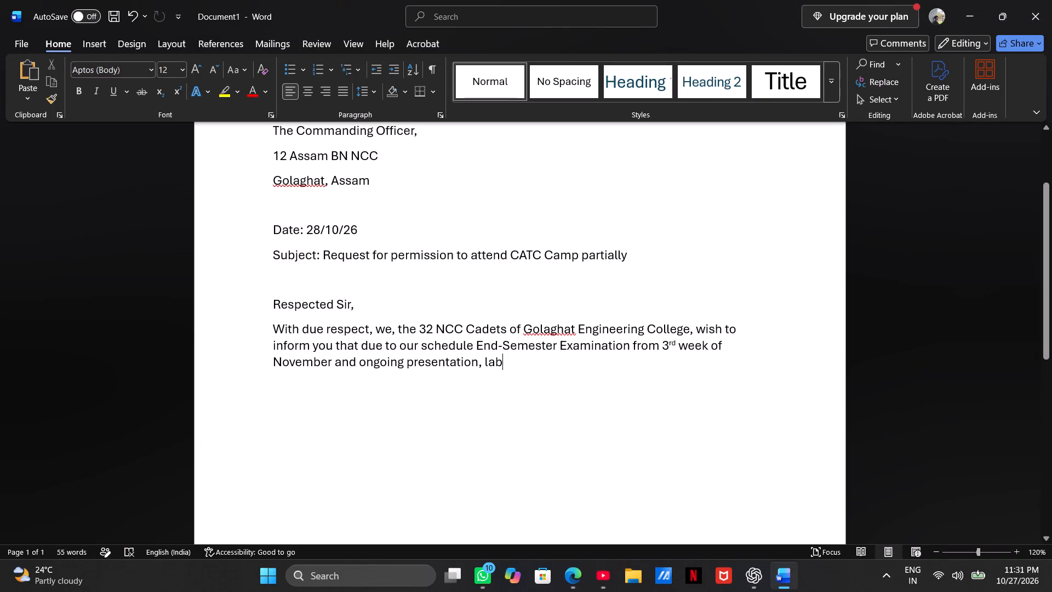
# Replace "lab" after "ongoing presentation," with the first letter of a new word, "p".
pyautogui.press('BackSpace')
pyautogui.press('BackSpace')
pyautogui.press('BackSpace')
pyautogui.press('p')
# Replace "3rd" with "third" in the examination period before "week of November".
pyautogui.click(677, 345)
pyautogui.press('BackSpace')
pyautogui.press('BackSpace')
pyautogui.press('BackSpace')
pyautogui.press('BackSpace')
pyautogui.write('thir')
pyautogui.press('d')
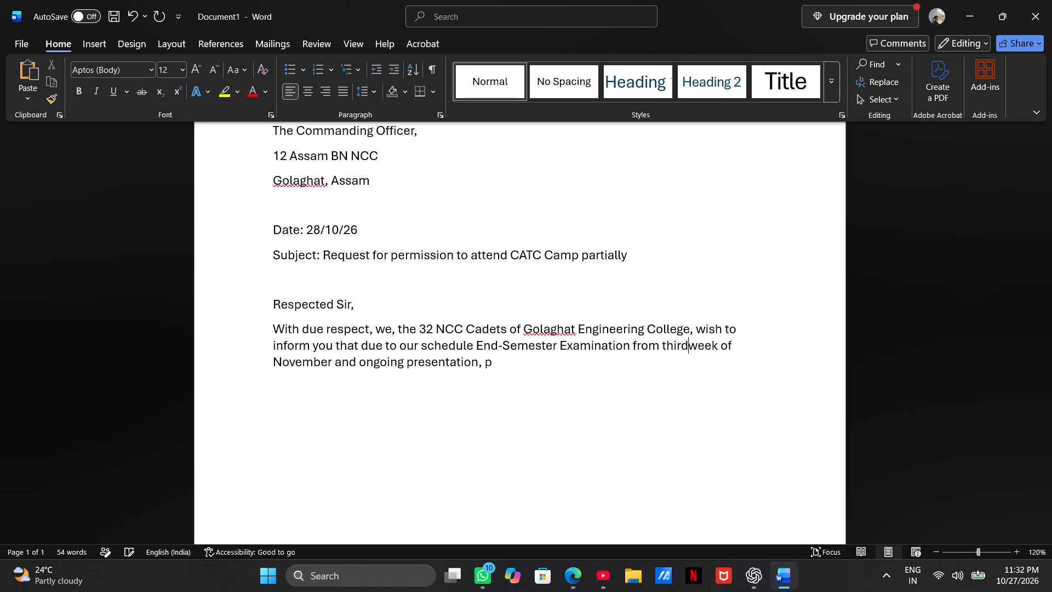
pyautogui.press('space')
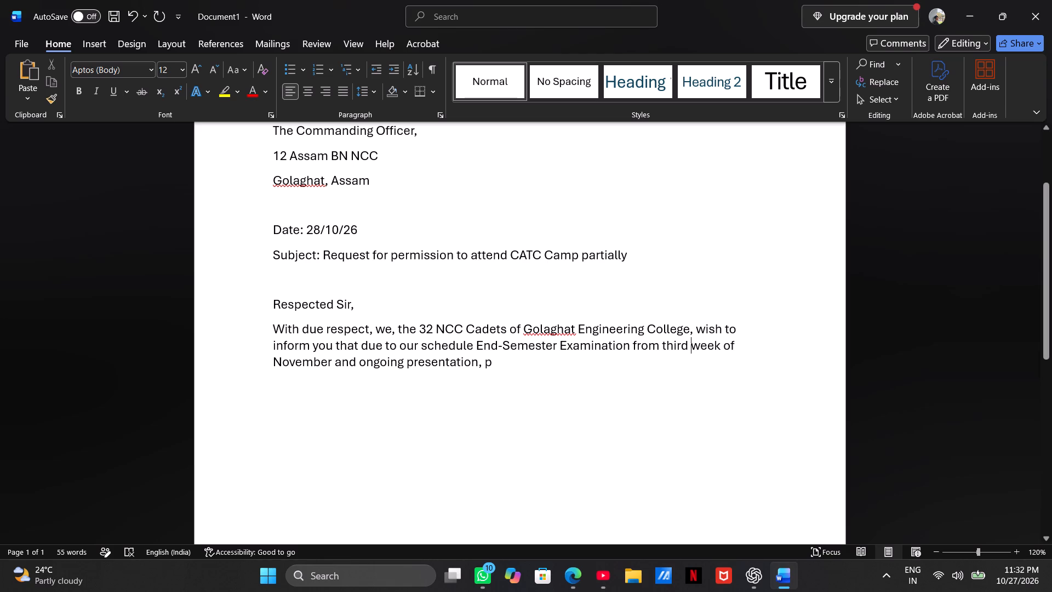
# Complete the word started after "ongoing presentation," so that the phrase reads "practical examination".
pyautogui.click(505, 362)
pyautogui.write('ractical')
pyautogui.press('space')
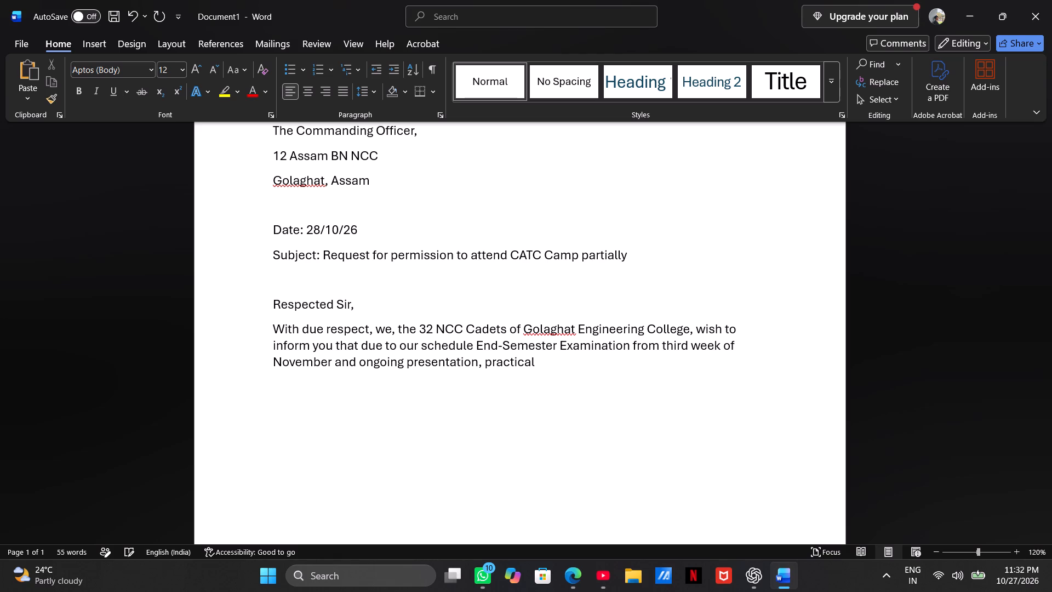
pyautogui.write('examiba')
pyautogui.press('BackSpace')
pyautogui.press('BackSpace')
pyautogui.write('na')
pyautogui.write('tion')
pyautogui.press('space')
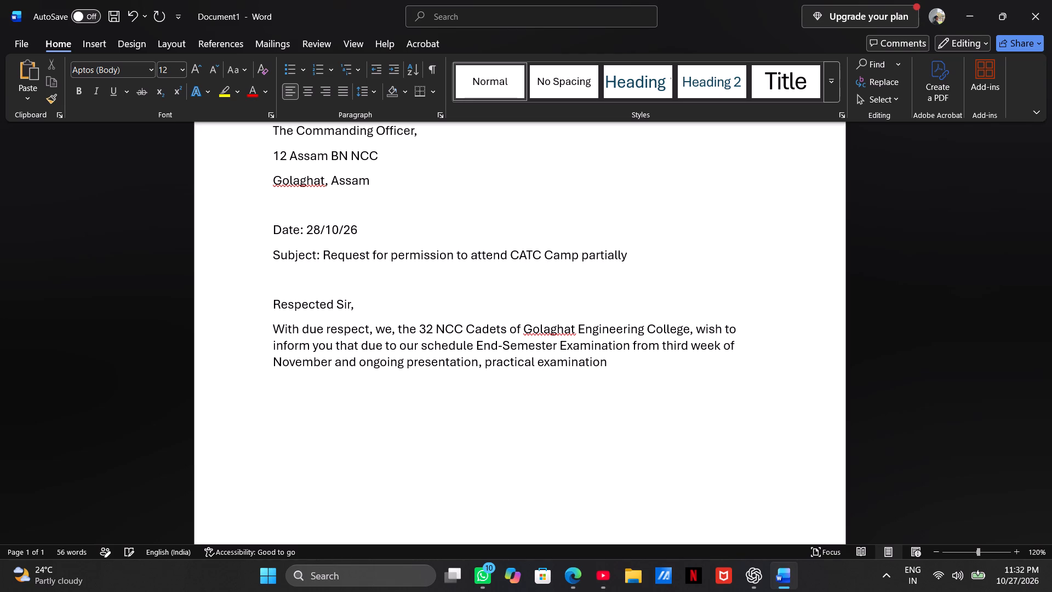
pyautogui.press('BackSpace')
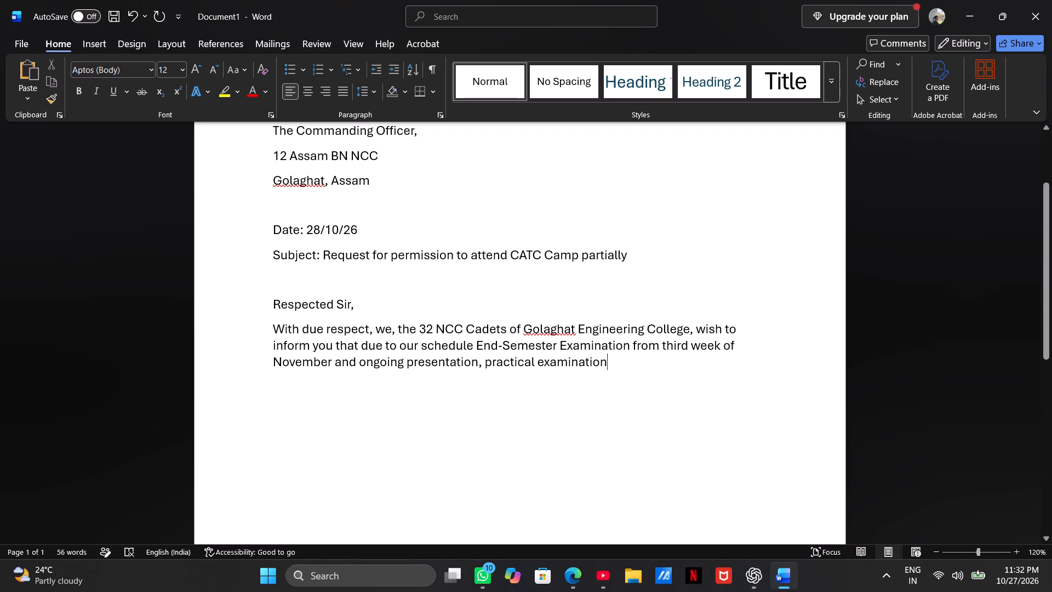
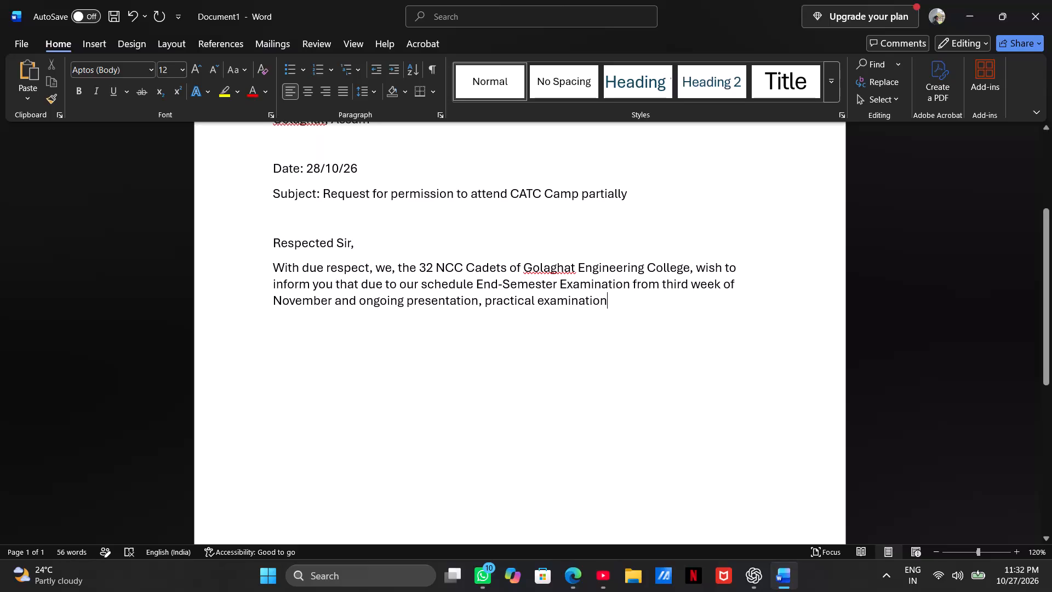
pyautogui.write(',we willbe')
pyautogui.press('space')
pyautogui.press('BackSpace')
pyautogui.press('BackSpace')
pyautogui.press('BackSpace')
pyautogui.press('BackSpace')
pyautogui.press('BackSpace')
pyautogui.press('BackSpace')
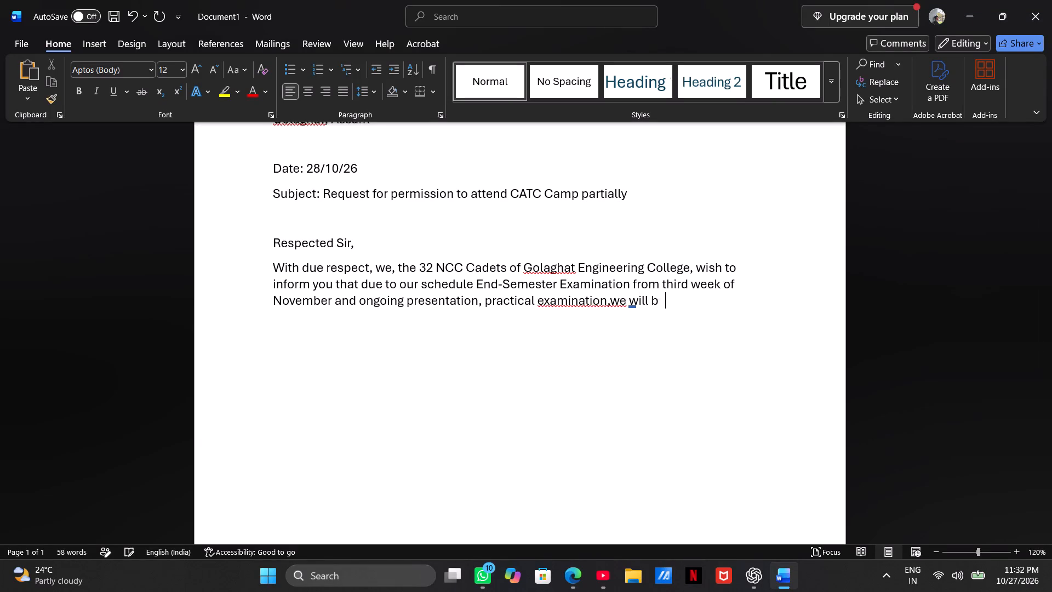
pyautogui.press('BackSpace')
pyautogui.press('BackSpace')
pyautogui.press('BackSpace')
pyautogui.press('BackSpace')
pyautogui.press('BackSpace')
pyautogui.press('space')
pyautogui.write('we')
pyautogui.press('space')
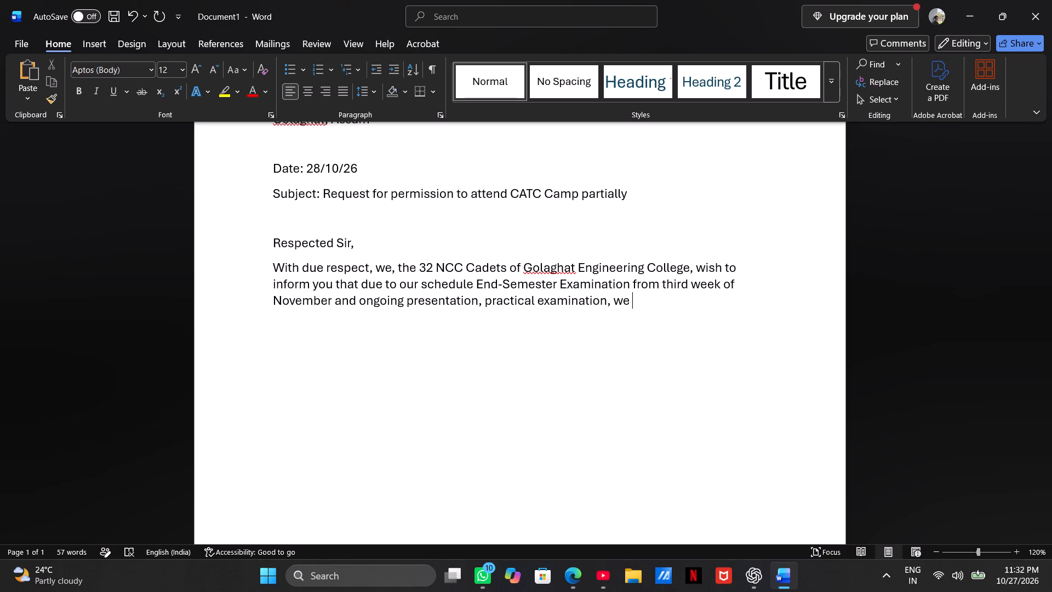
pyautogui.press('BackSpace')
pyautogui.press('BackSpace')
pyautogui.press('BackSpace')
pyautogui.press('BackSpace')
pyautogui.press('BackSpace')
# End the body sentence after "practical examination" with a full stop and a space.
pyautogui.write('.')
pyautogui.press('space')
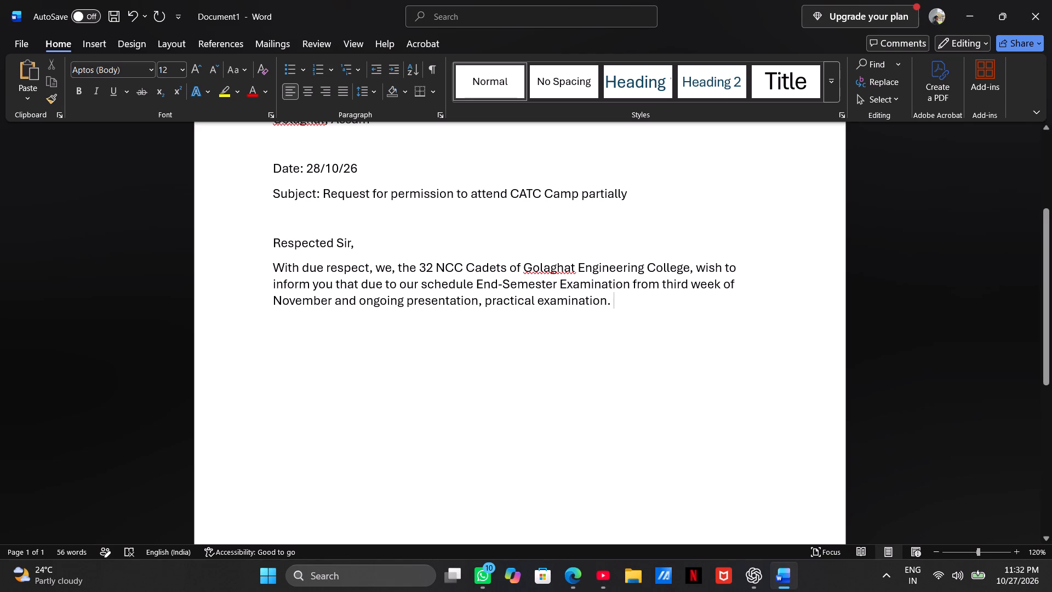
# Continue the letter's body paragraph in Word with the words "We will be unable to attend the entire".
pyautogui.write('We will be')
pyautogui.press('space')
pyautogui.write('unable to')
pyautogui.press('space')
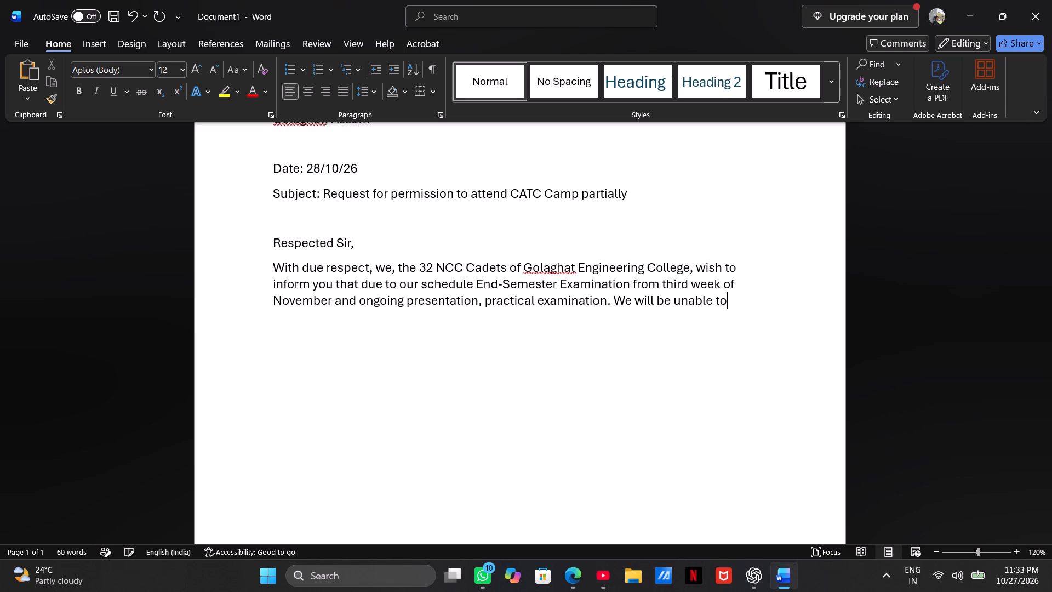
pyautogui.write('attend the')
pyautogui.press('space')
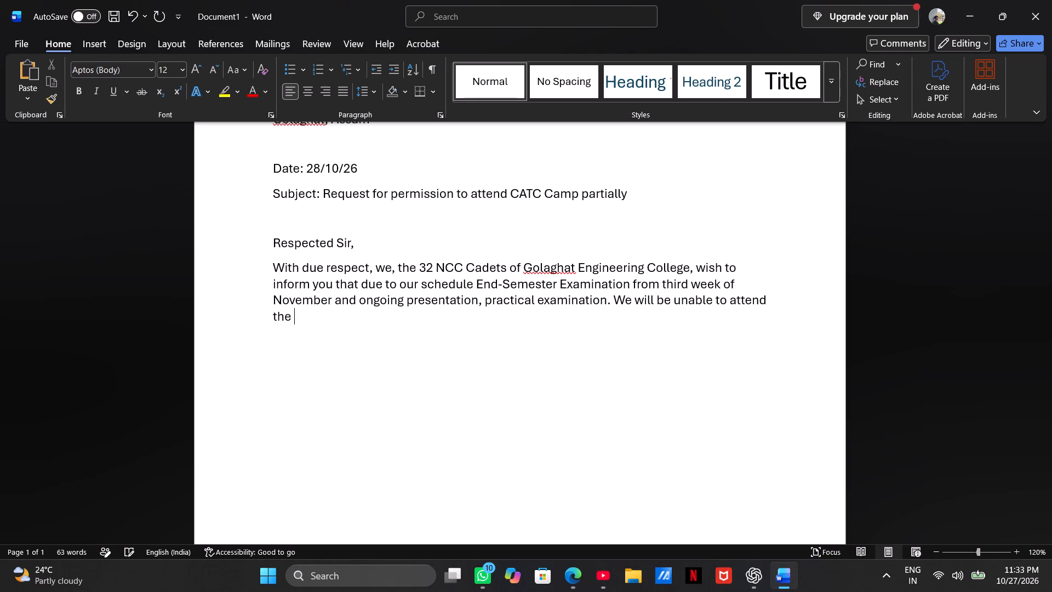
pyautogui.write('entire')
pyautogui.press('space')
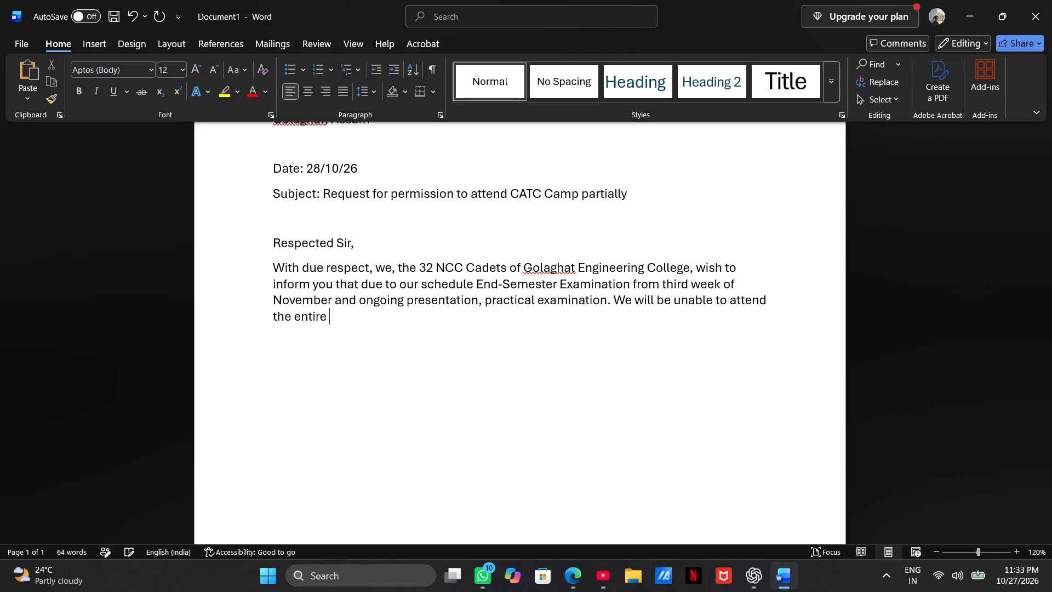
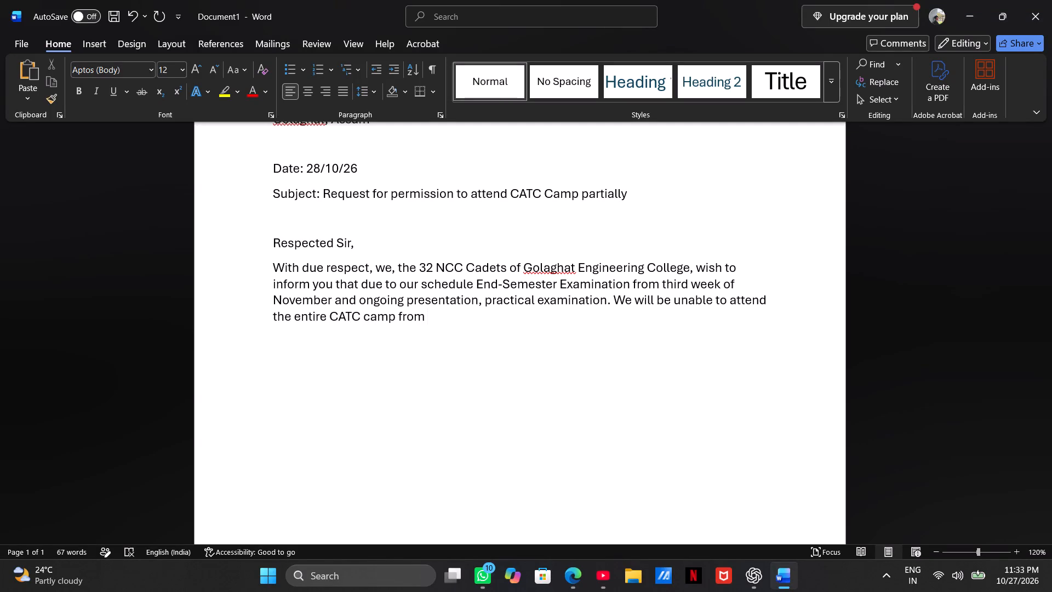
# Add the camp dates after "the entire CATC camp from" as "28th of October to 6th of November".
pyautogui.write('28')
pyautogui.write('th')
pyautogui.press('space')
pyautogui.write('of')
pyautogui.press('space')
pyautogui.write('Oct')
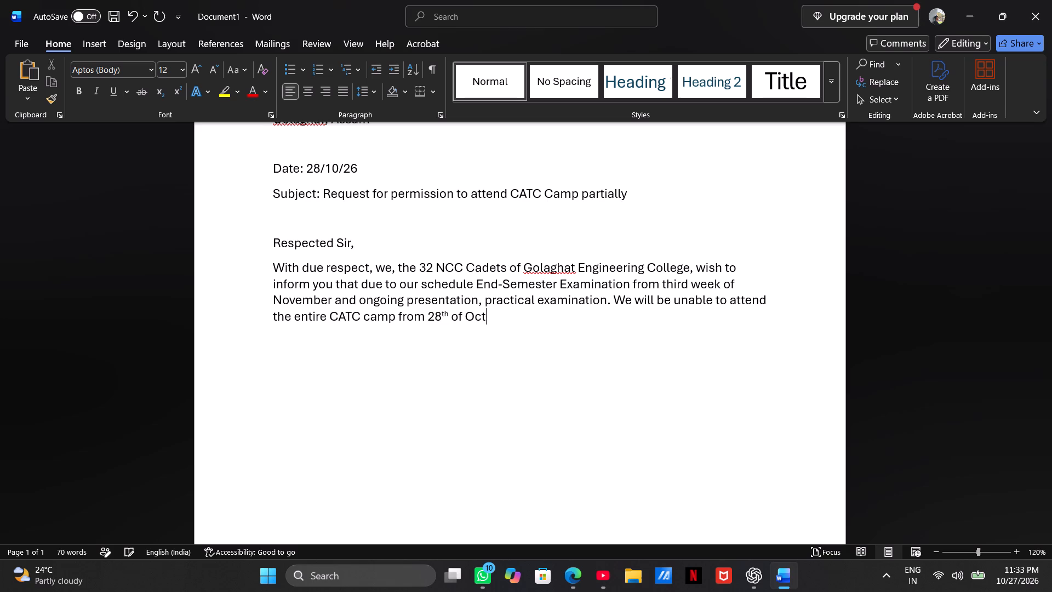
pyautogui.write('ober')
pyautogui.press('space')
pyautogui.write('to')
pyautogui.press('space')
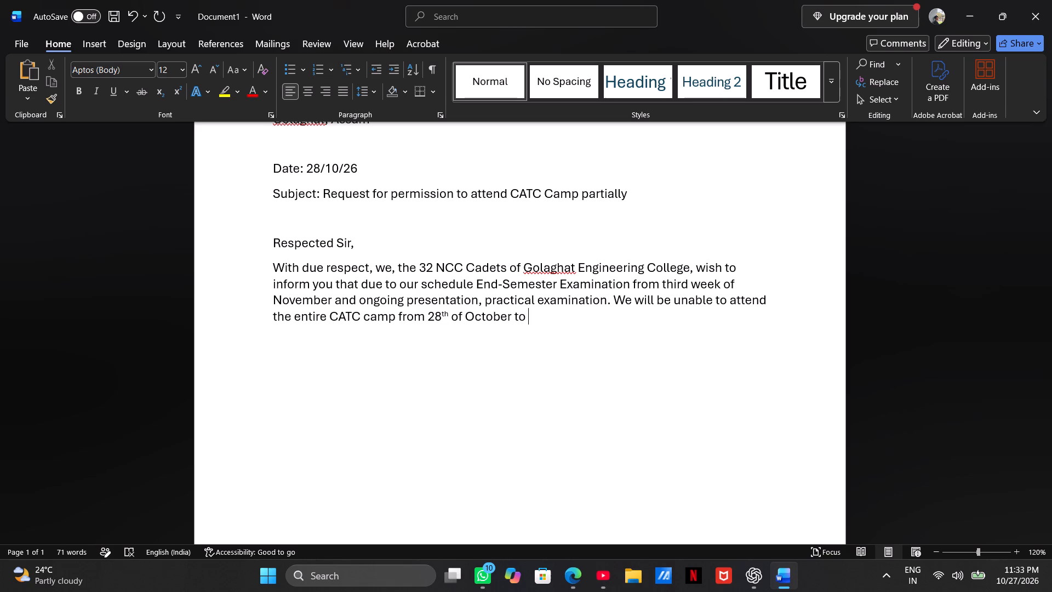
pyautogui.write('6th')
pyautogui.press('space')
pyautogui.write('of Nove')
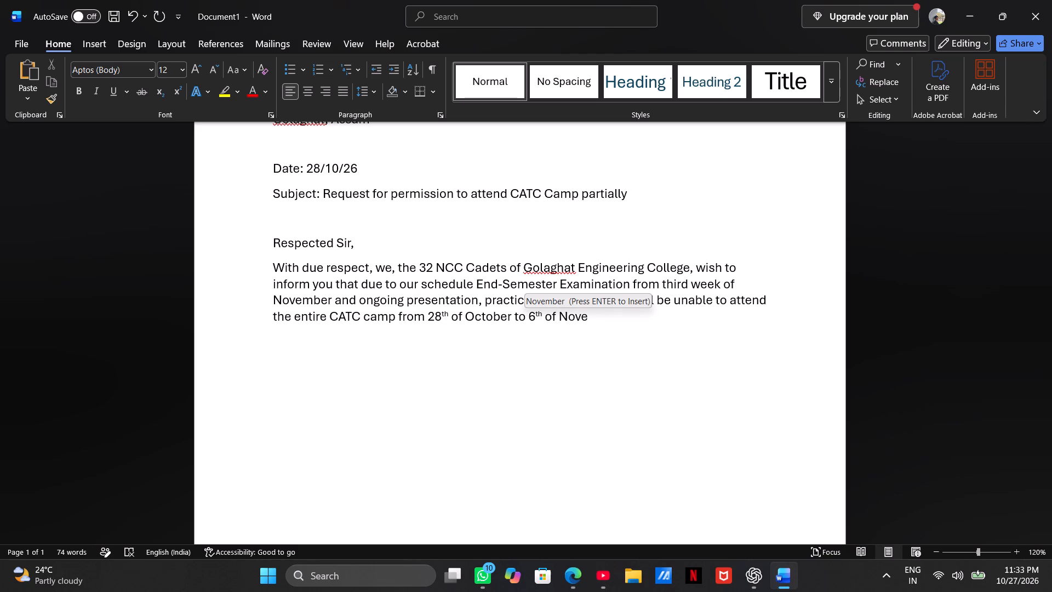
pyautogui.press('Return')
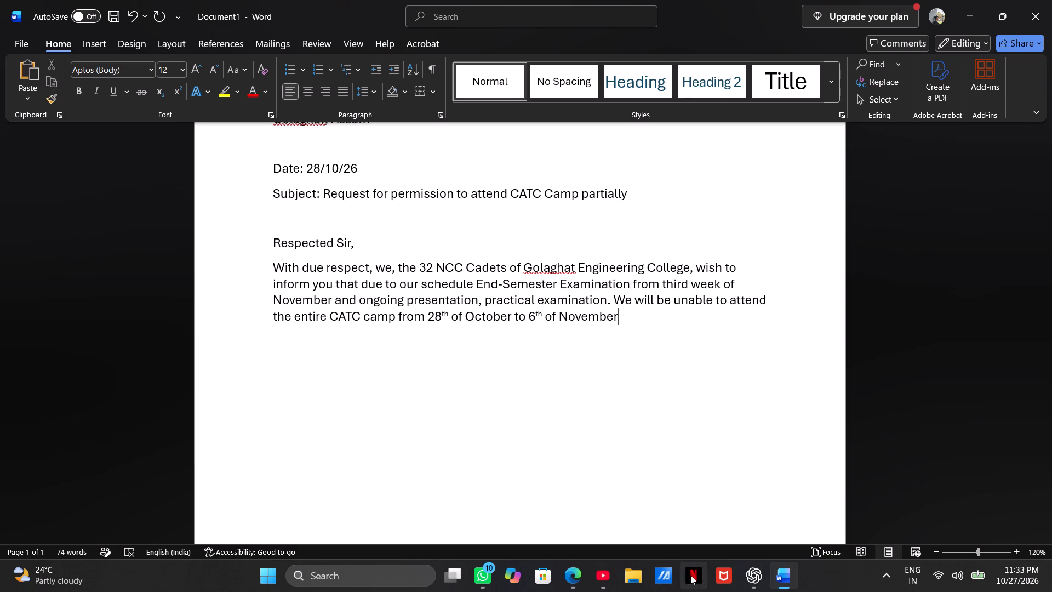
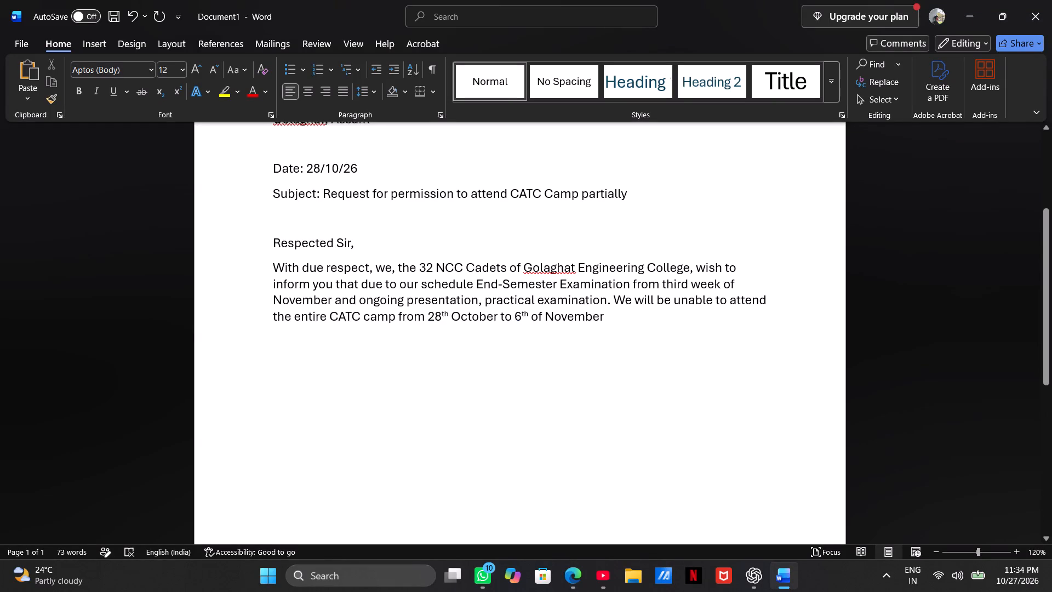
# Remove the word "of" from the camp's end date in the body paragraph so it reads "6th November".
pyautogui.click(546, 314)
pyautogui.press('BackSpace')
pyautogui.press('BackSpace')
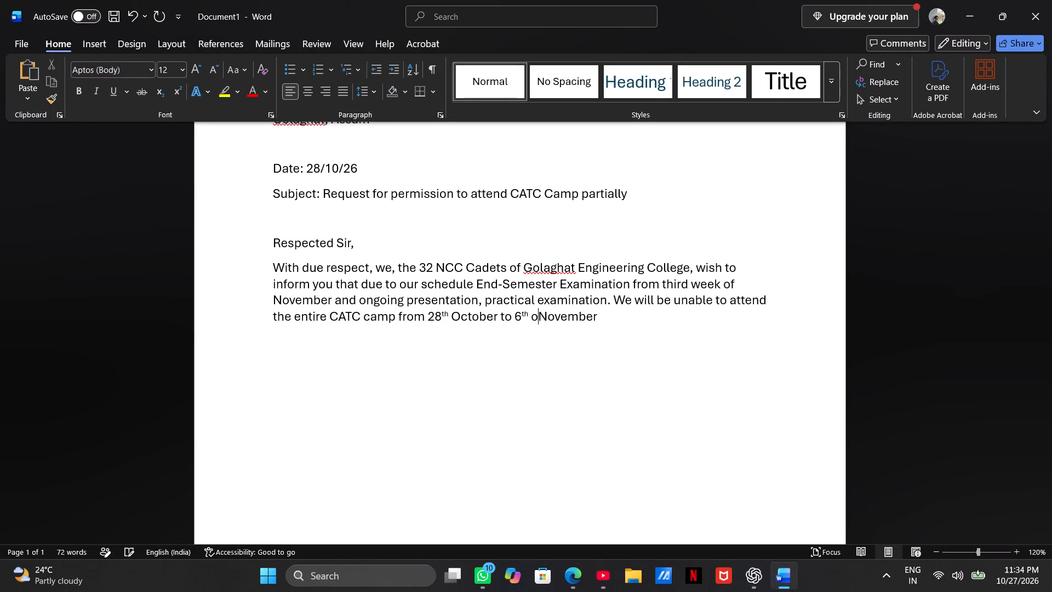
pyautogui.press('BackSpace')
pyautogui.press('BackSpace')
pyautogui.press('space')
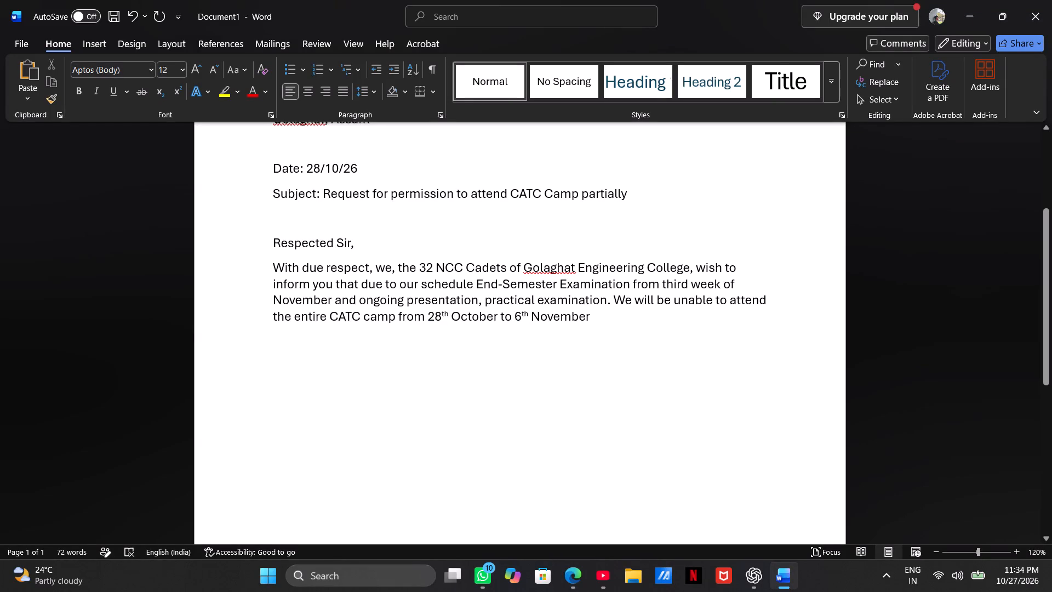
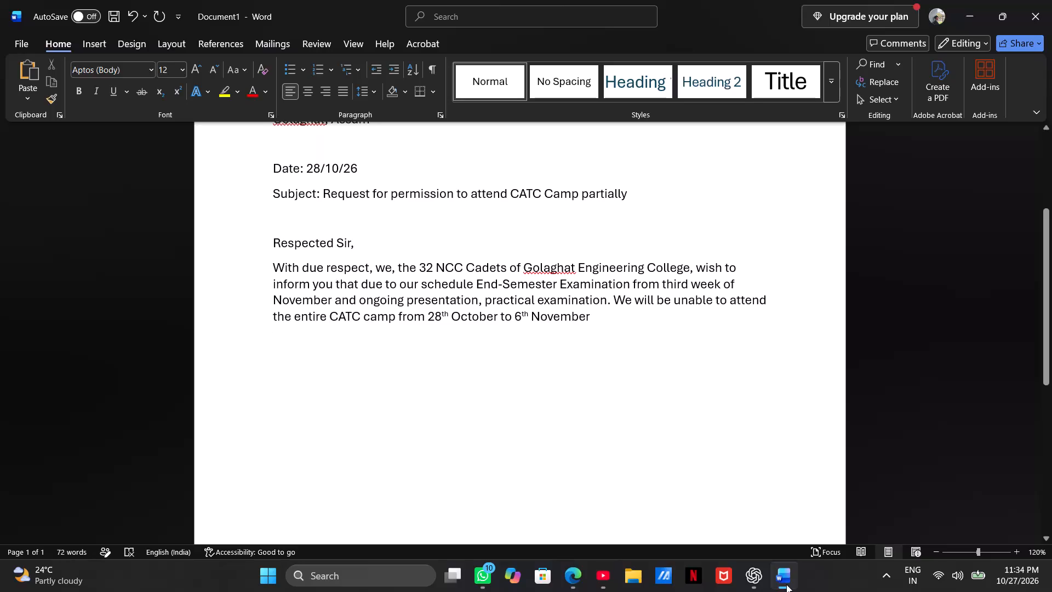
# Add the year ", 2026" after "6th November" at the end of the letter's body paragraph.
pyautogui.press('Up')
pyautogui.press('Right')
pyautogui.click(600, 315)
pyautogui.press(',')
pyautogui.press('space')
pyautogui.write('2026')
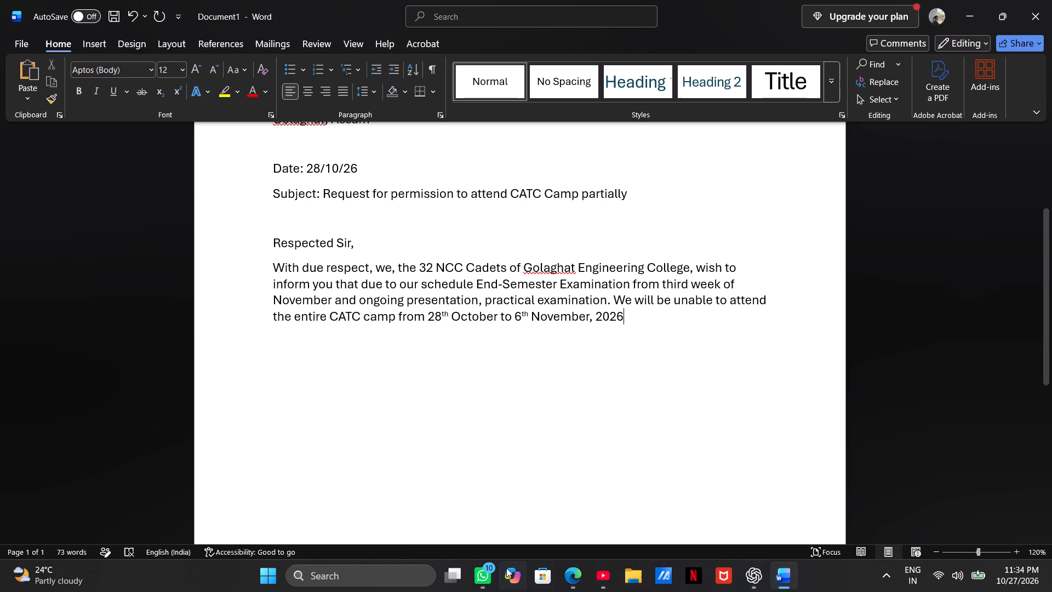
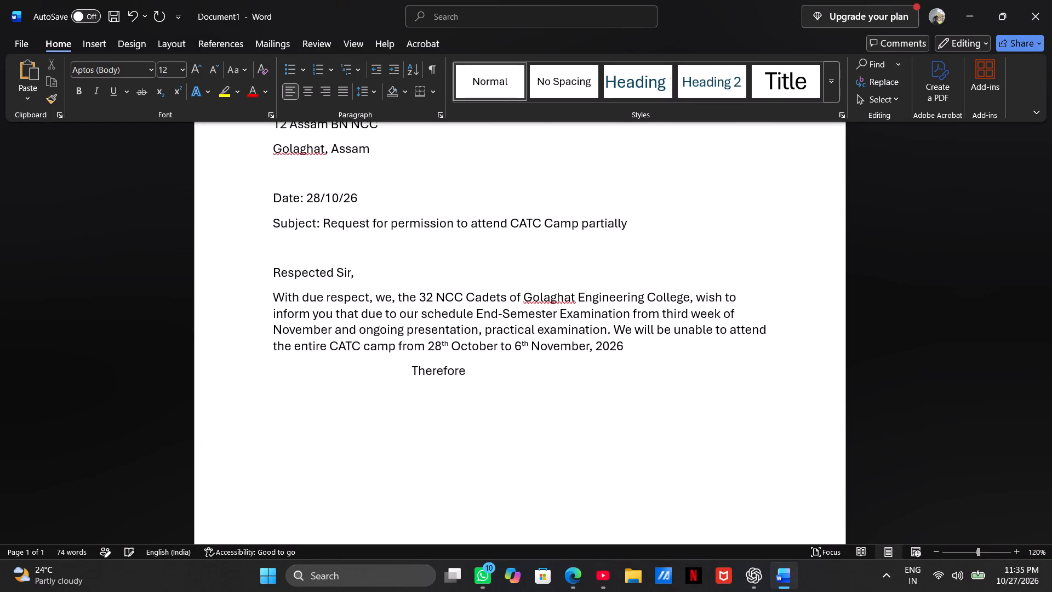
pyautogui.write(', I kindly request')
pyautogui.press('space')
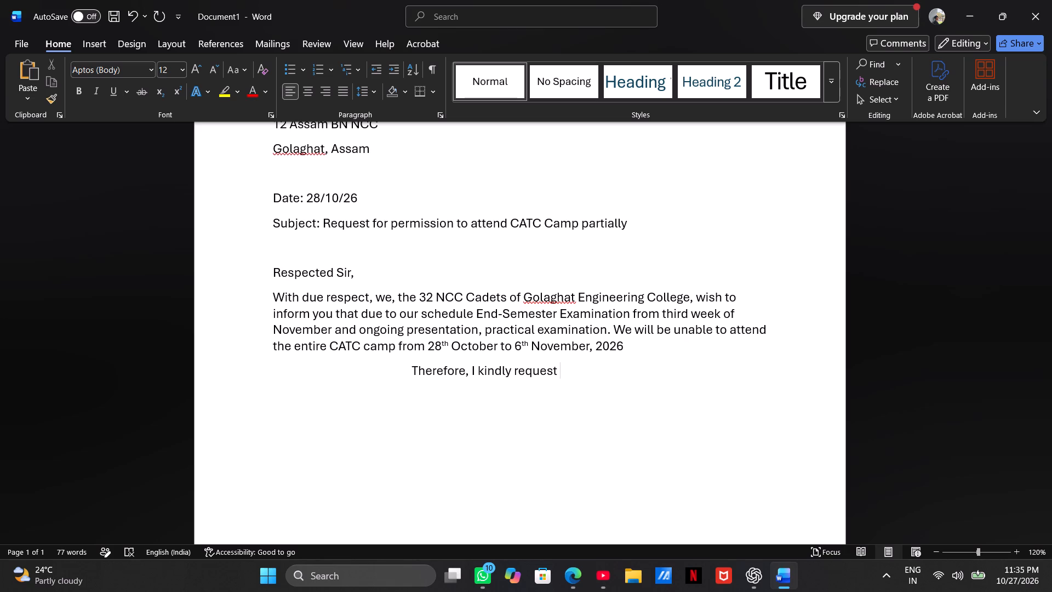
pyautogui.write('youto')
pyautogui.press('space')
pyautogui.press('BackSpace')
pyautogui.press('BackSpace')
pyautogui.press('BackSpace')
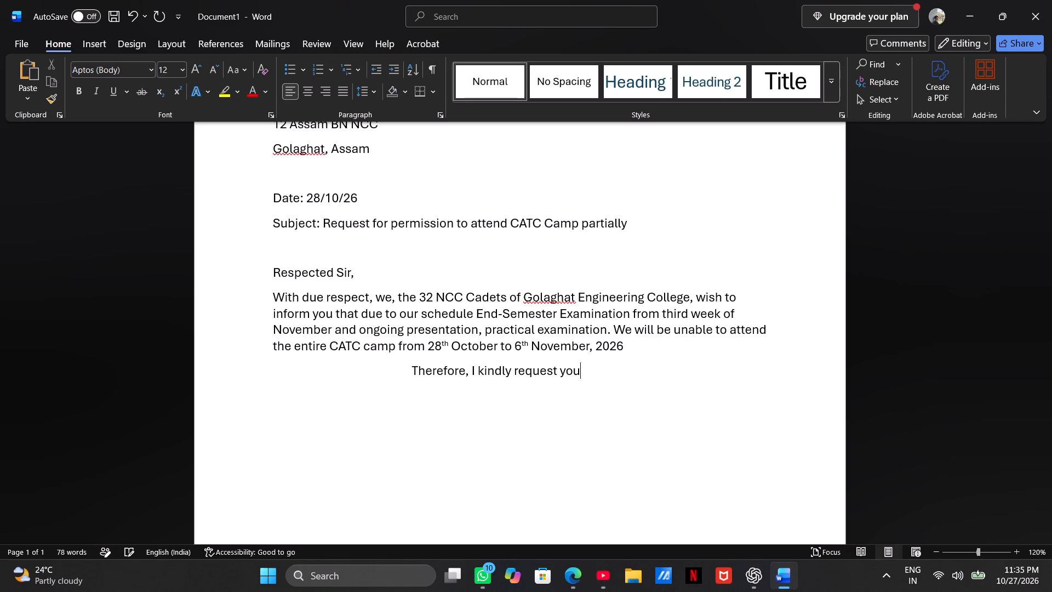
pyautogui.press('space')
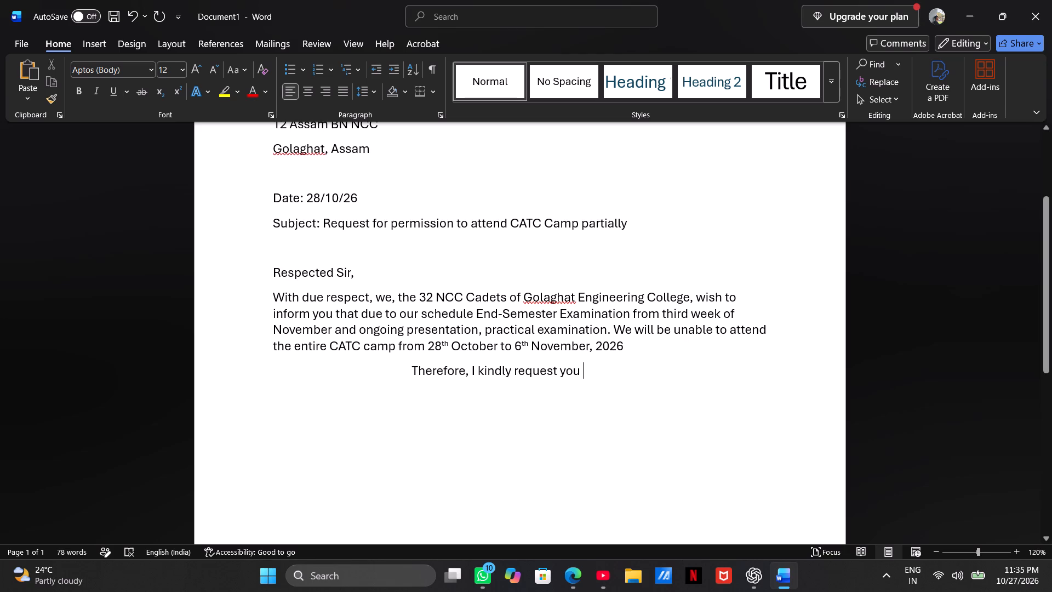
pyautogui.scroll(1, 652, 375)
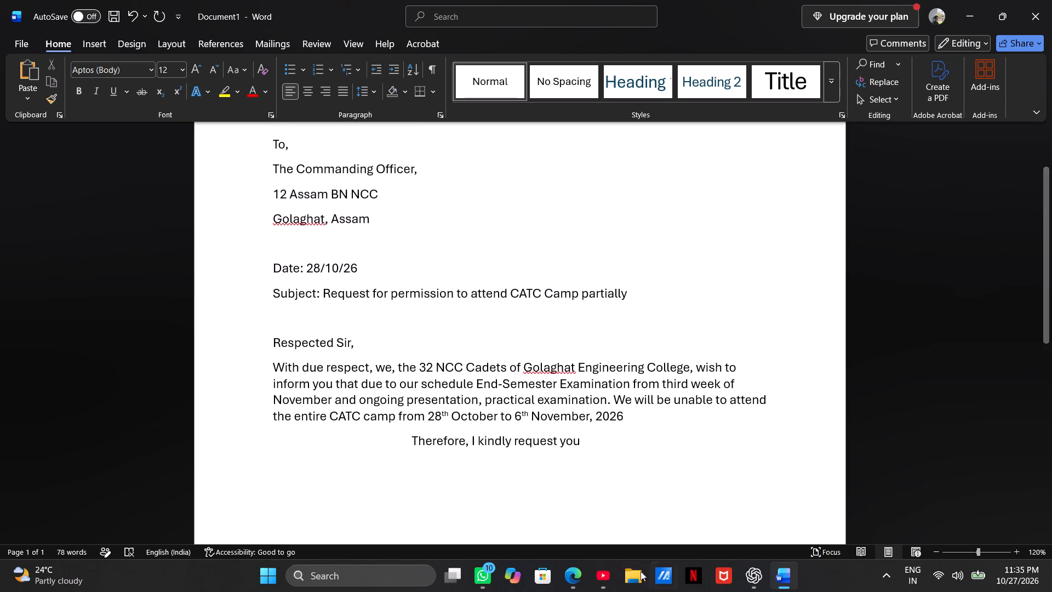
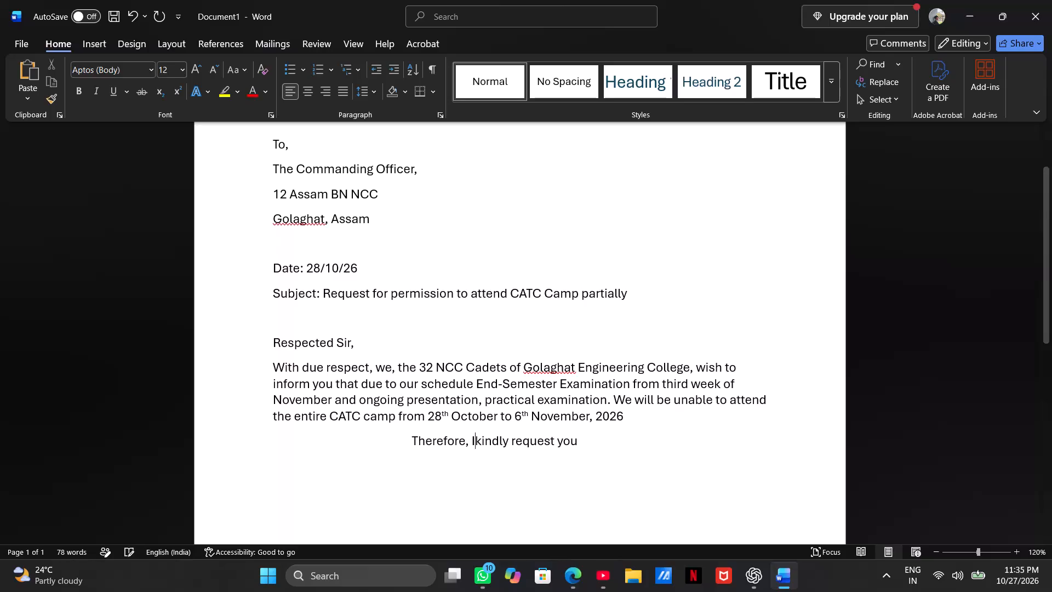
# Replace "I" with "we" before "kindly request you" in the letter's second paragraph.
pyautogui.write('we')
pyautogui.press('space')
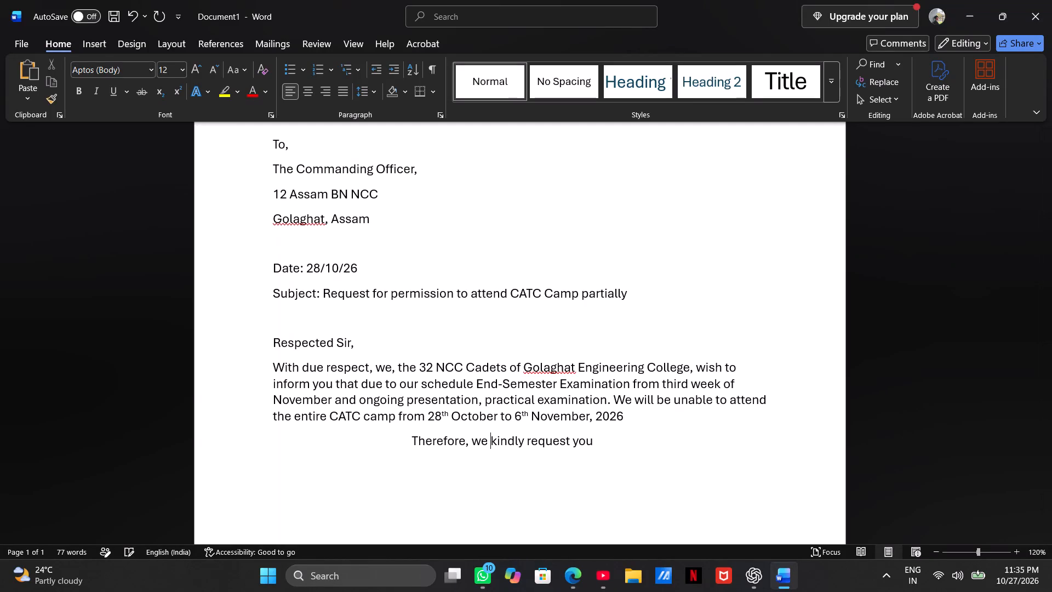
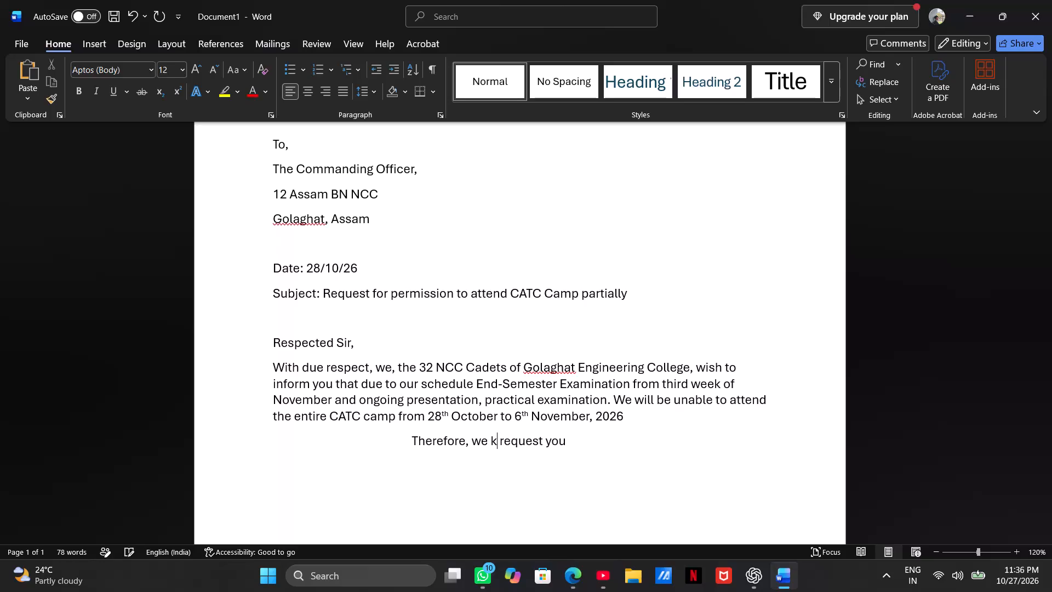
# Reword the second paragraph's opening to "Therefore, we humbly request your permission", replacing "kindly" and extending "you".
pyautogui.press('BackSpace')
pyautogui.write('humbly')
pyautogui.press('space')
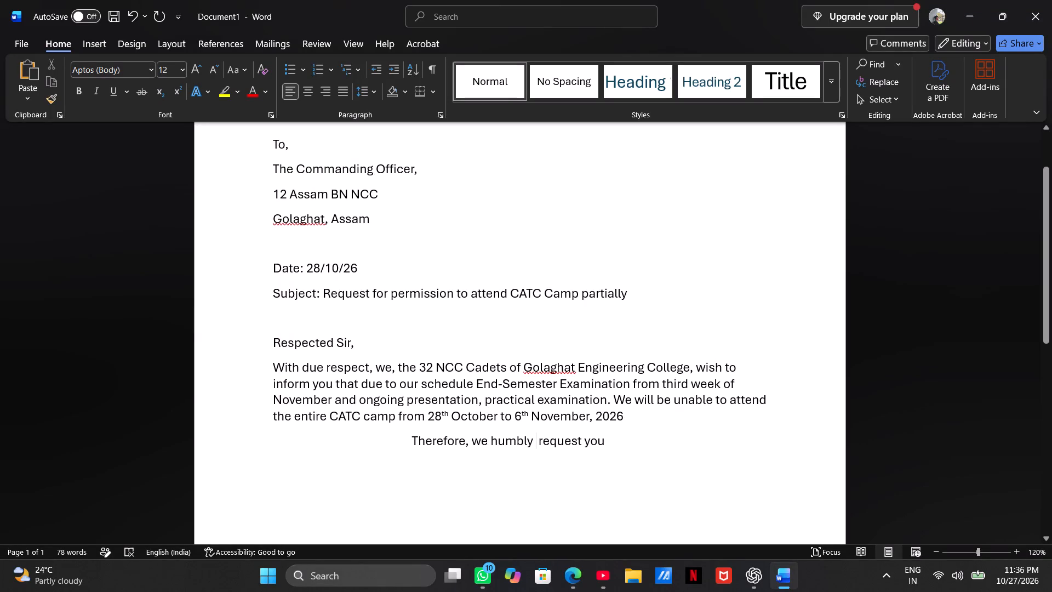
pyautogui.click(621, 445)
pyautogui.press('BackSpace')
pyautogui.write('r permission')
pyautogui.press('space')
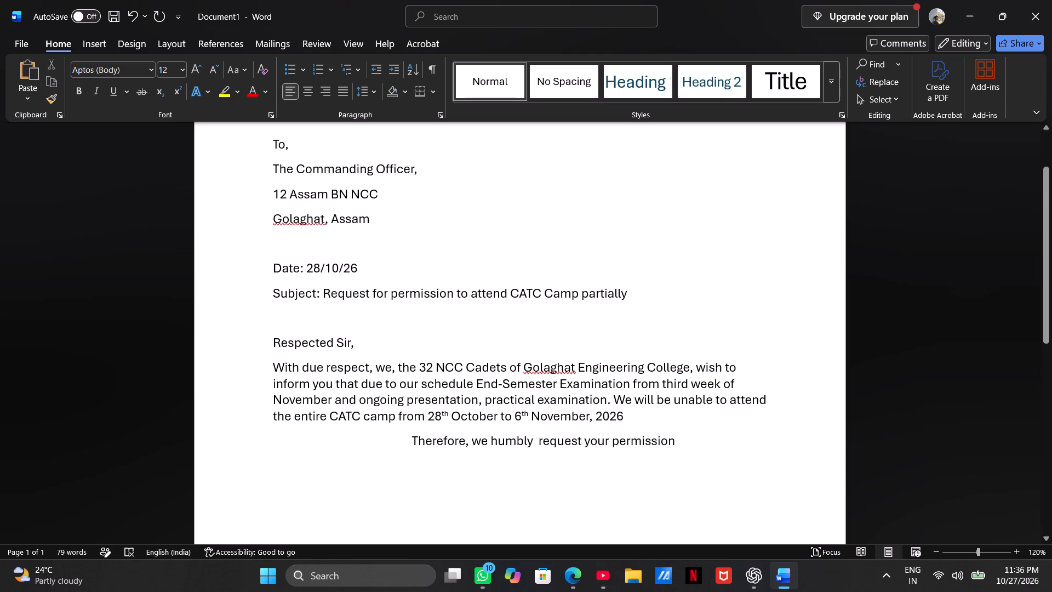
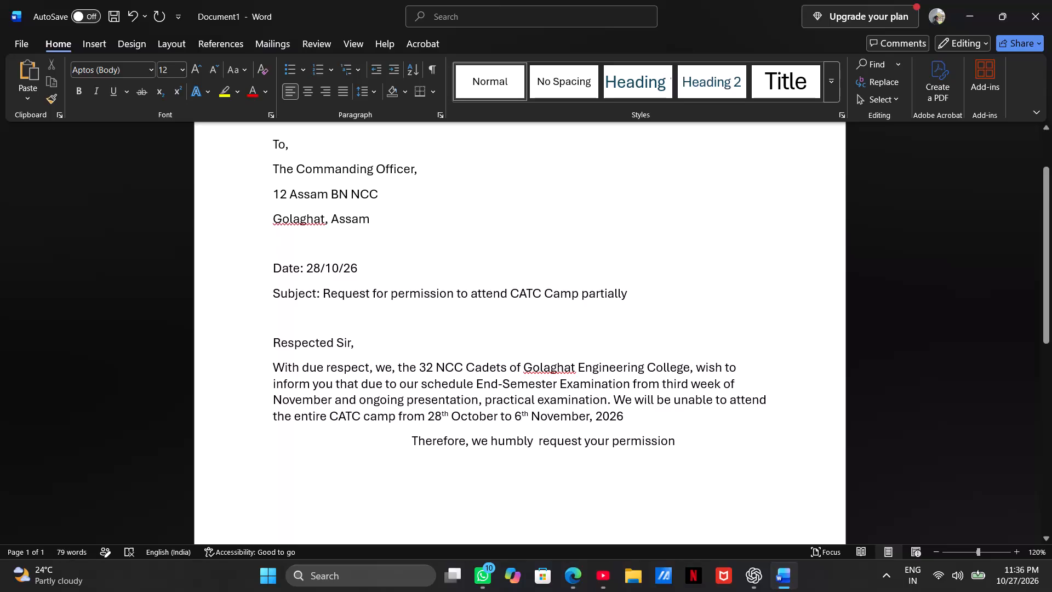
# Continue the second paragraph after "permission" with "to report on 28th October".
pyautogui.write('to report on')
pyautogui.press('space')
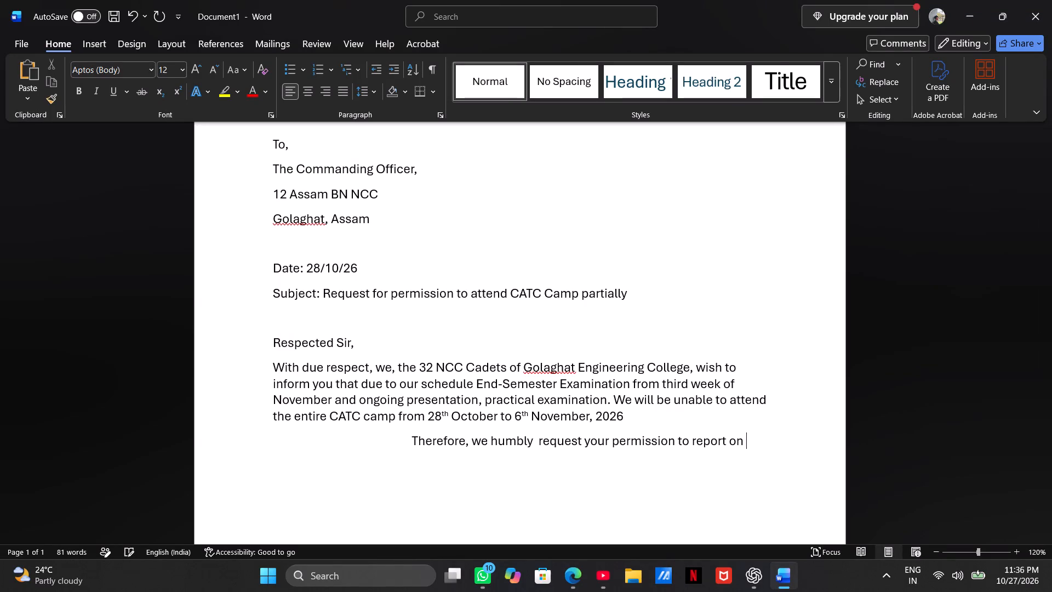
pyautogui.write('28')
pyautogui.write('th')
pyautogui.press('space')
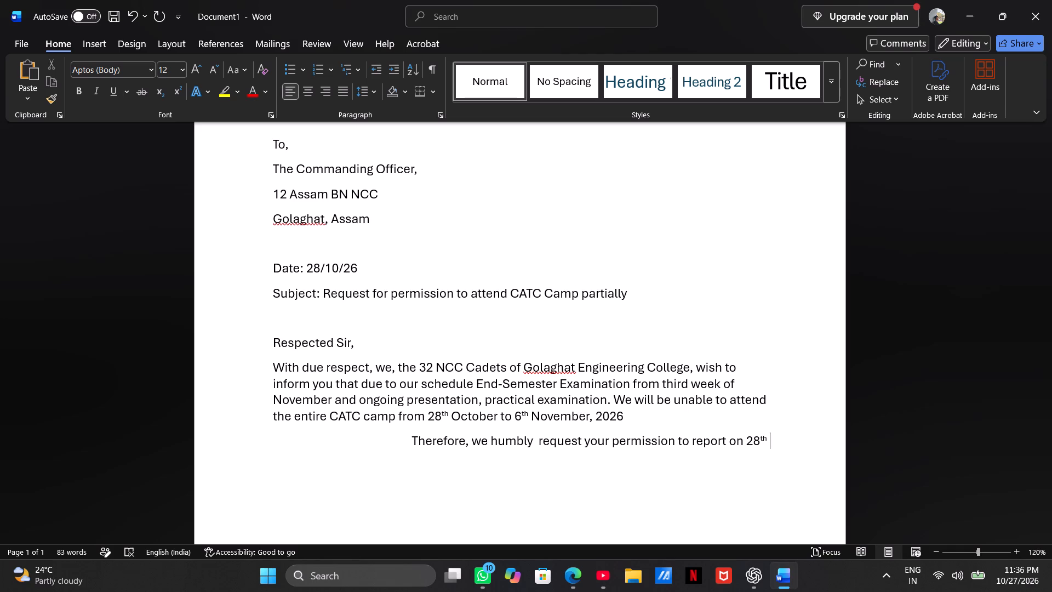
pyautogui.write('Octo')
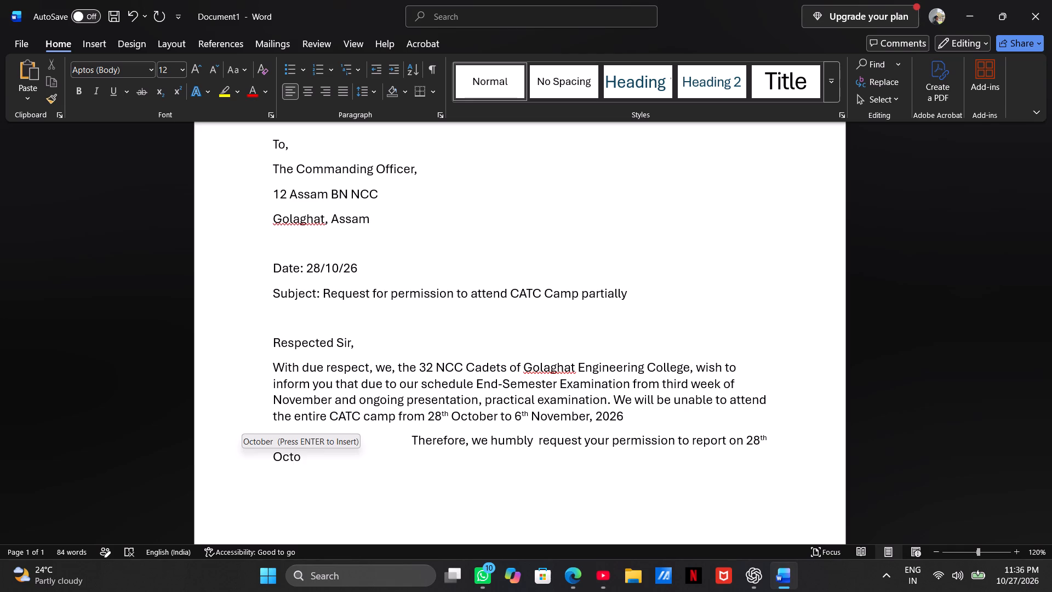
pyautogui.press('Return')
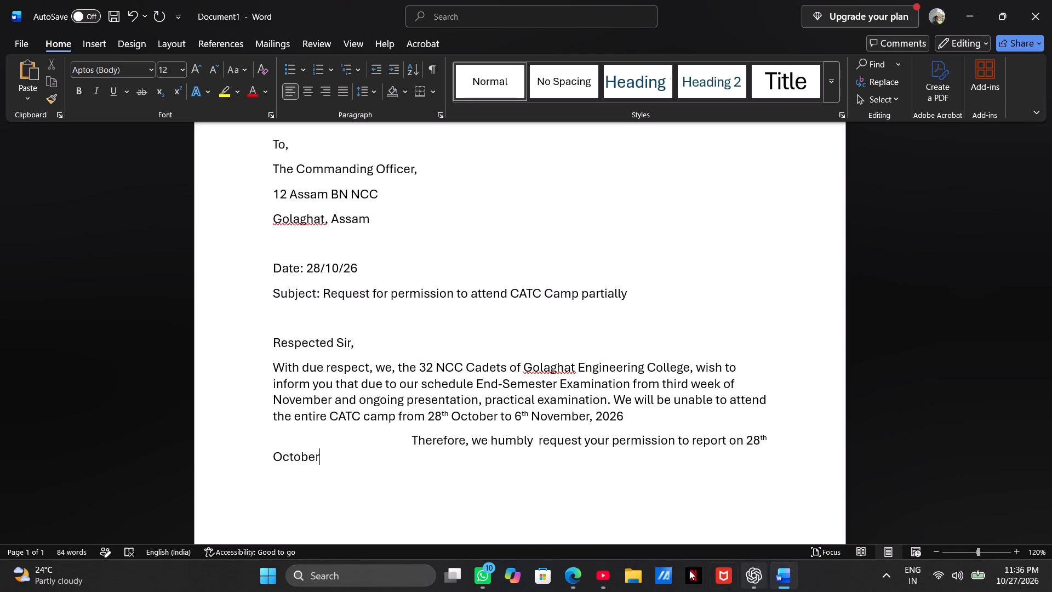
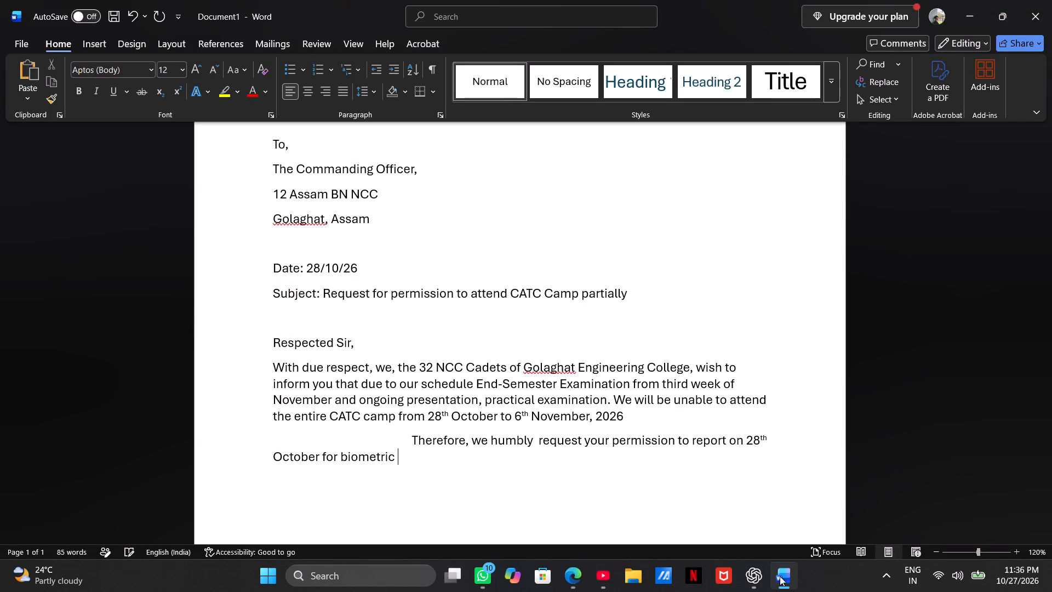
# Continue the second paragraph after "for biometric" with "attendance and".
pyautogui.write('attendence and')
pyautogui.press('space')
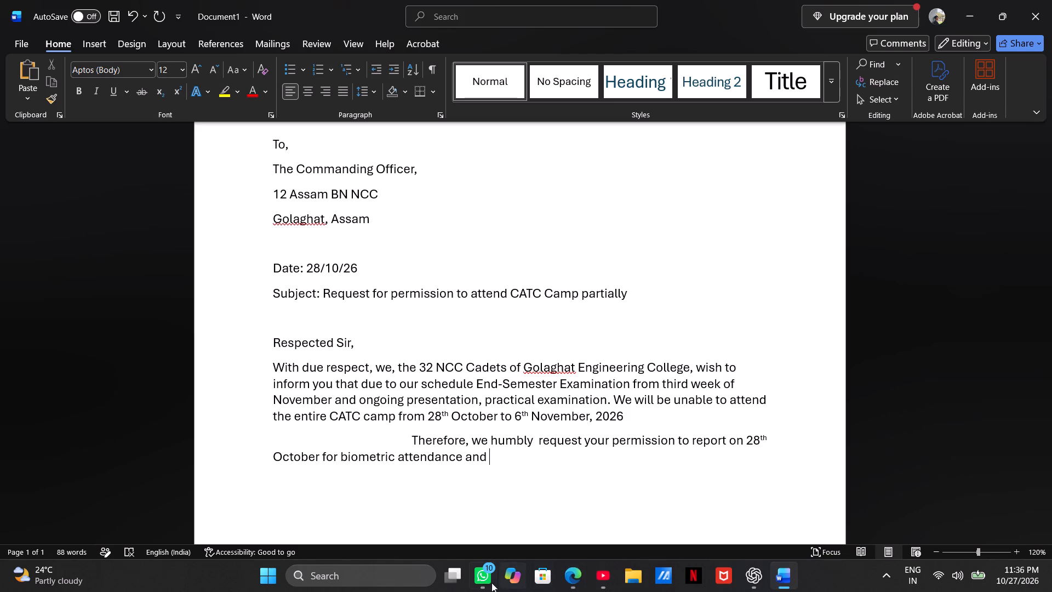
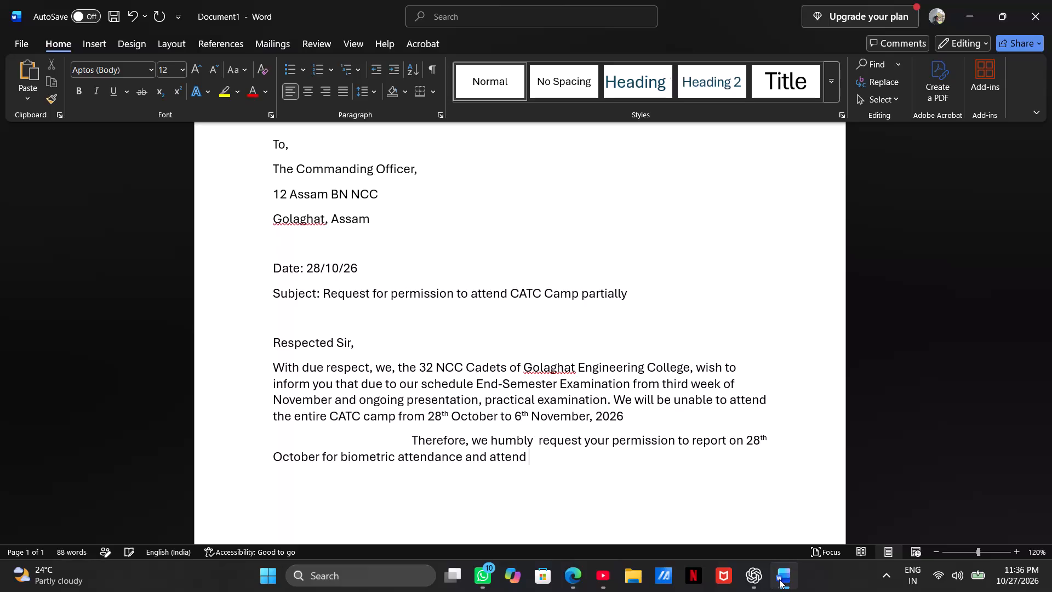
# Continue the second paragraph after "attendance and attend" with "the camp on the day of firing".
pyautogui.write('the camp on the a')
pyautogui.press('BackSpace')
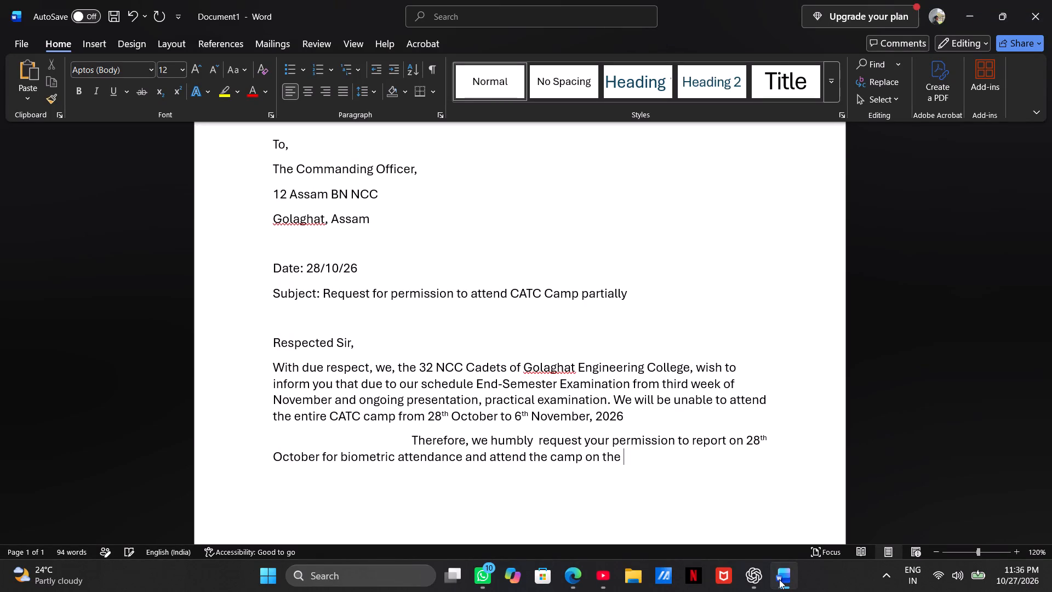
pyautogui.write('day p')
pyautogui.press('BackSpace')
pyautogui.write('of')
pyautogui.press('space')
pyautogui.write('firing')
pyautogui.press('space')
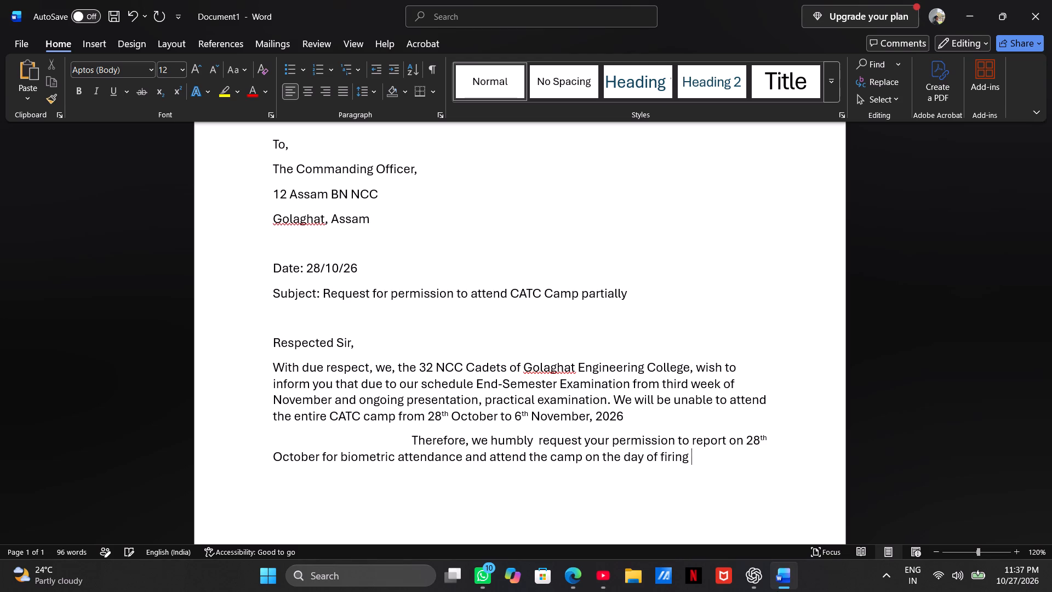
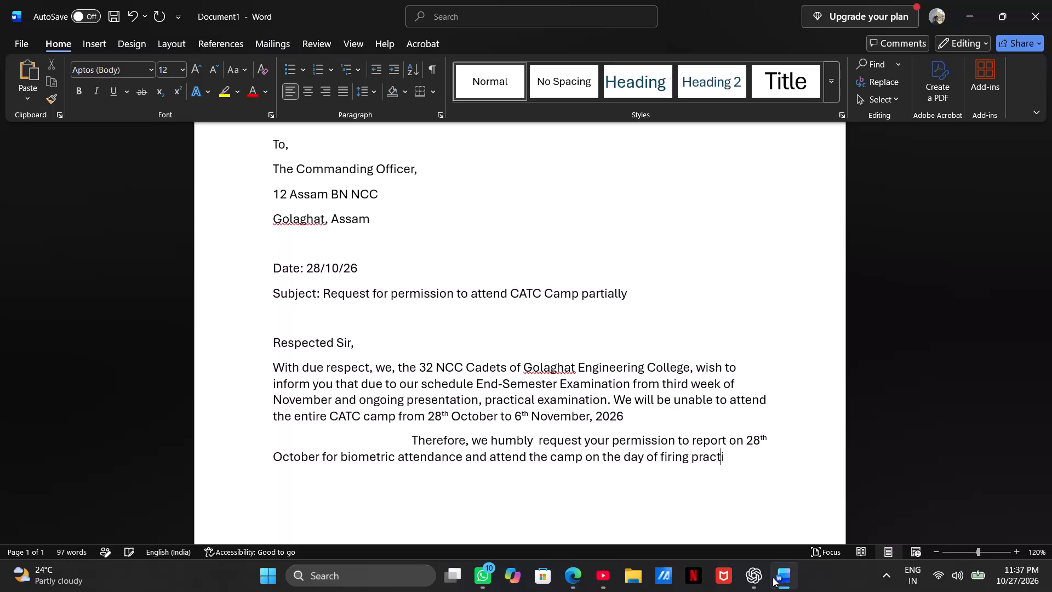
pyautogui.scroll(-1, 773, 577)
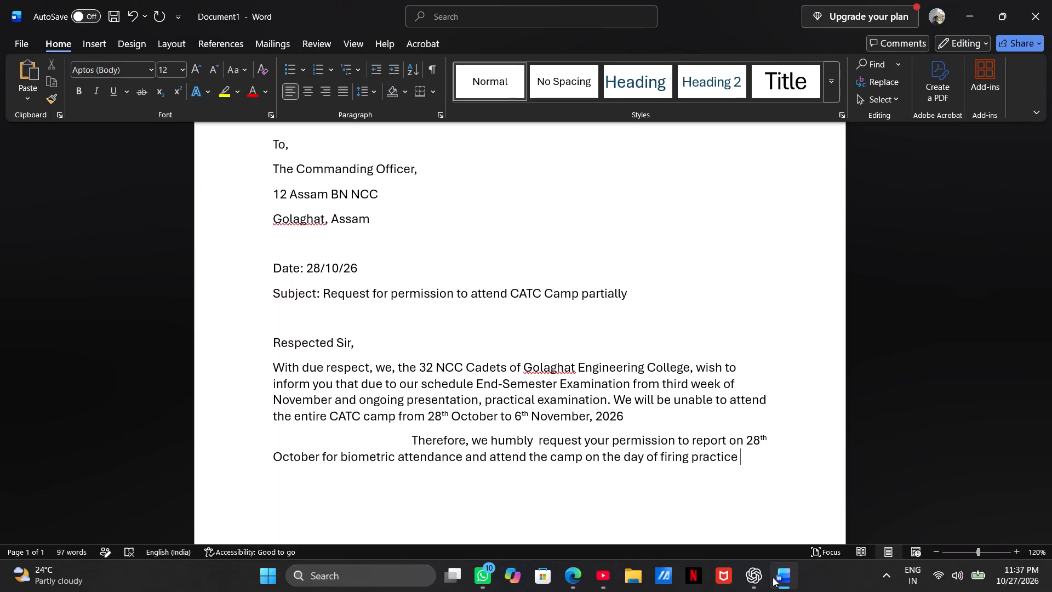
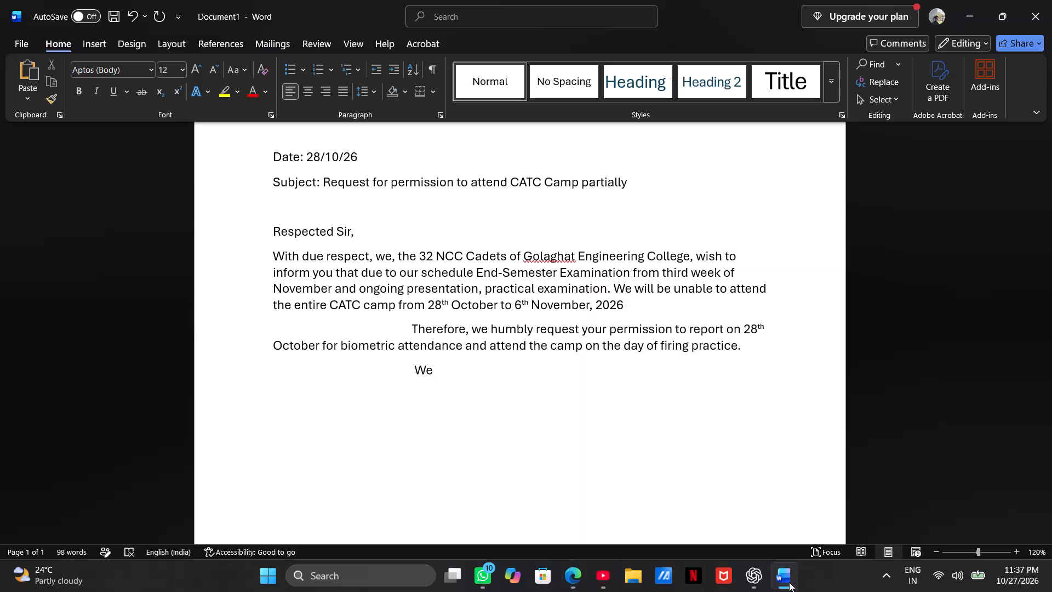
# Continue the closing sentence after "We" so that it reads "We kindly request you to consider".
pyautogui.write('kinf')
pyautogui.press('space')
pyautogui.press('BackSpace')
pyautogui.press('BackSpace')
pyautogui.write('dly re')
pyautogui.write('quest')
pyautogui.press('space')
pyautogui.write('you to')
pyautogui.press('space')
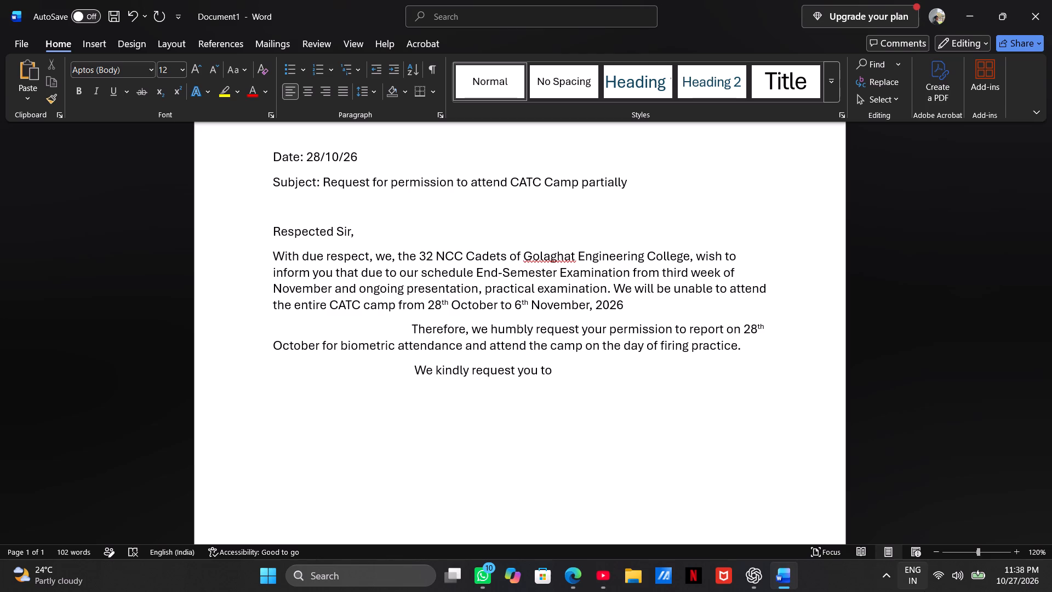
pyautogui.write('cond=s==')
pyautogui.press('BackSpace')
pyautogui.press('BackSpace')
pyautogui.press('BackSpace')
pyautogui.press('BackSpace')
pyautogui.press('BackSpace')
pyautogui.write('sider')
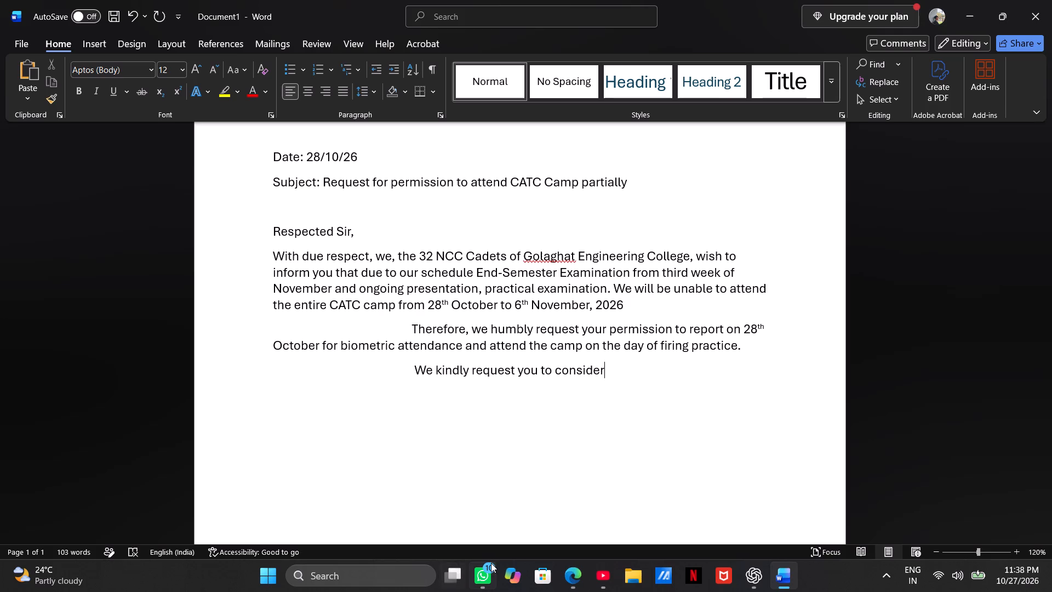
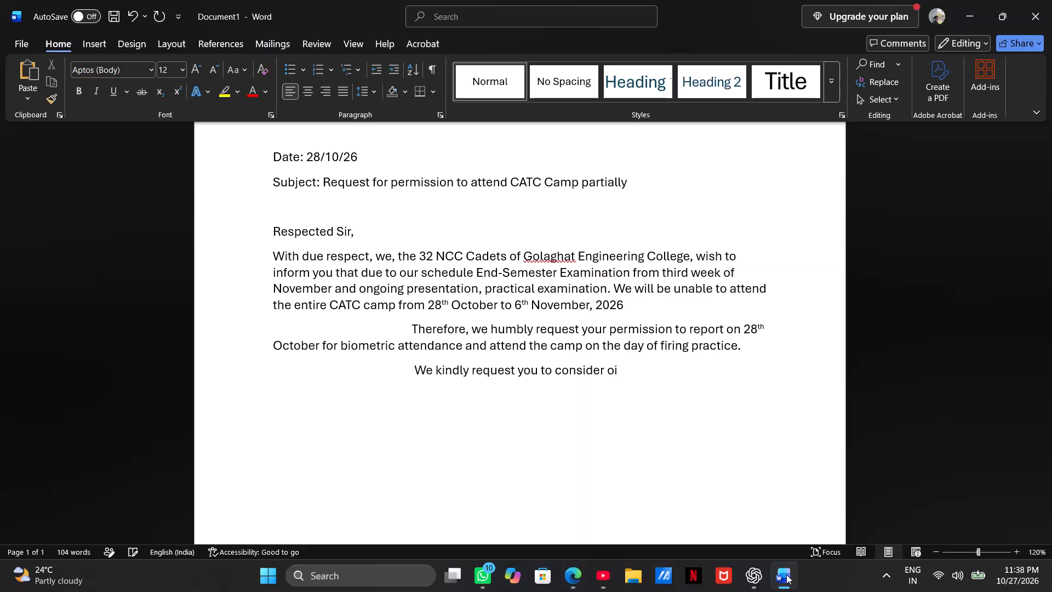
# Continue the closing sentence after "consider" with "our academic difficulties", replacing the mistyped letters.
pyautogui.press('BackSpace')
pyautogui.write('ur ac')
pyautogui.write('edemic')
pyautogui.press('space')
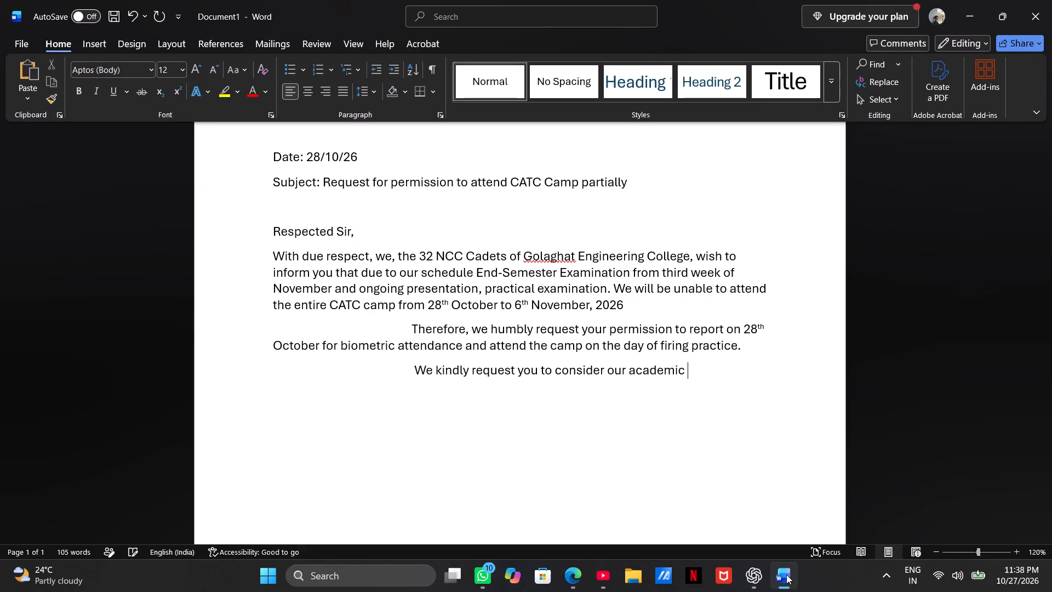
pyautogui.write('dif')
pyautogui.press('f')
pyautogui.write('ici')
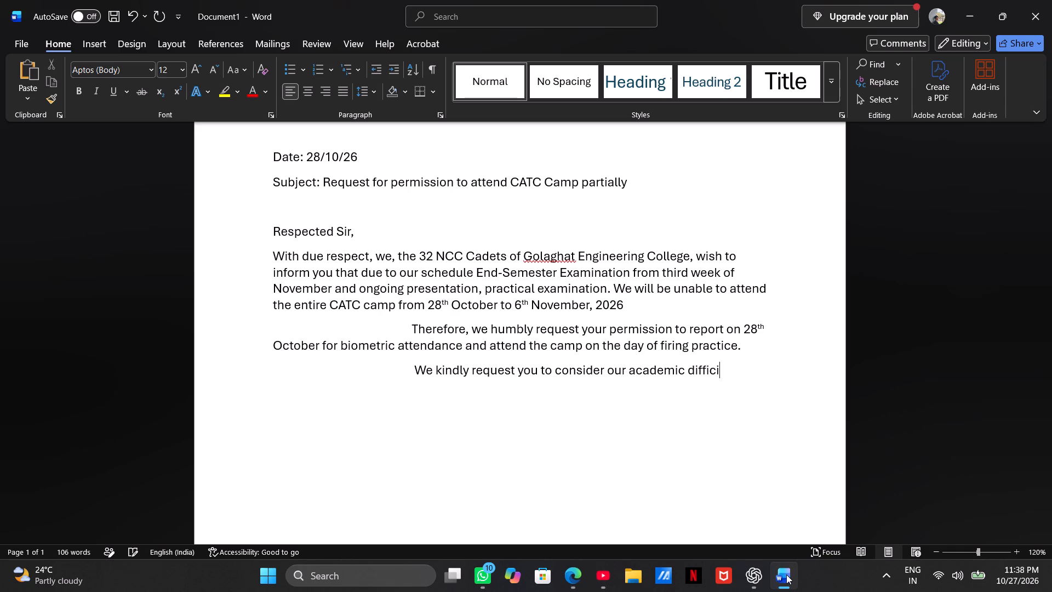
pyautogui.press('BackSpace')
pyautogui.write('ulties')
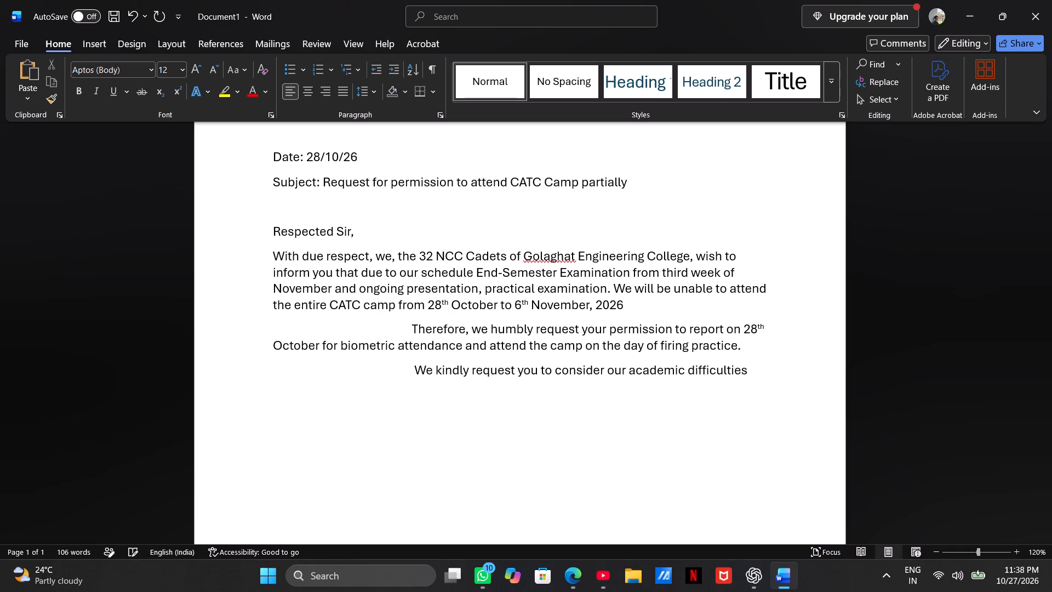
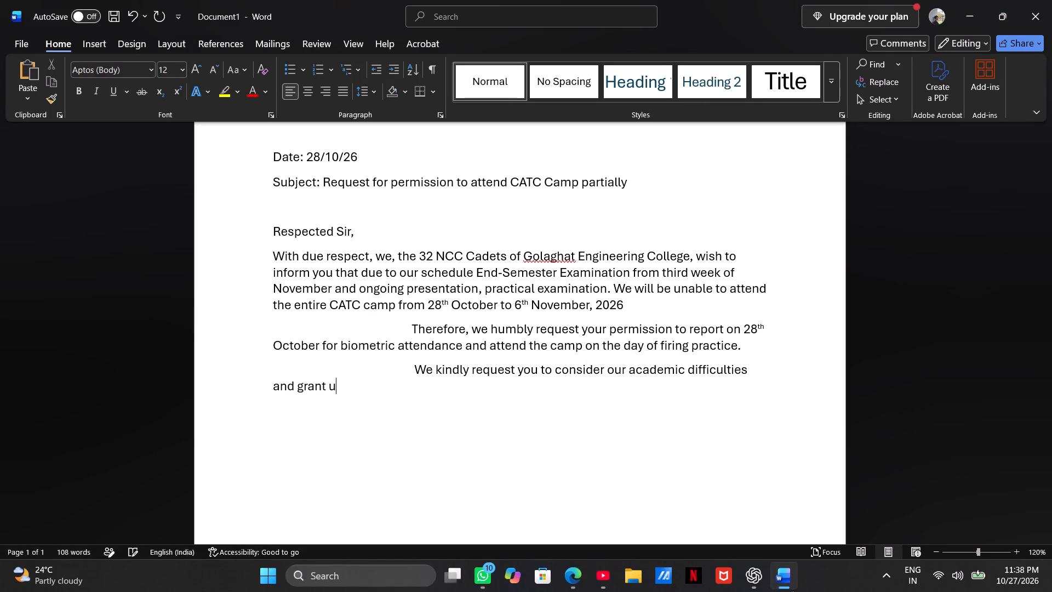
# Continue the closing sentence after "and grant" with the word "us", replacing the partly typed word.
pyautogui.press('BackSpace')
pyautogui.write('us')
pyautogui.press('space')
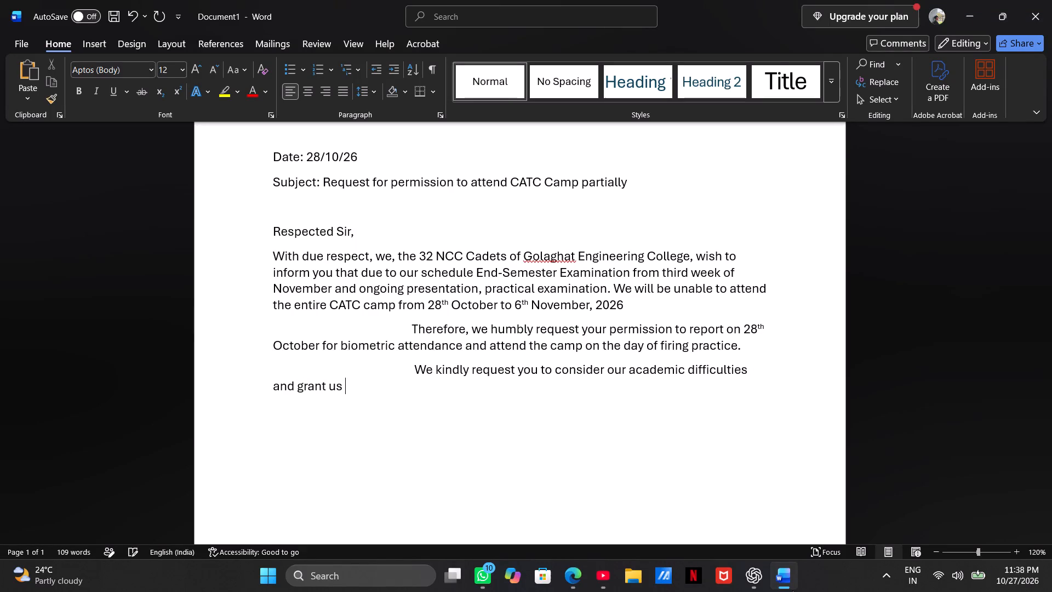
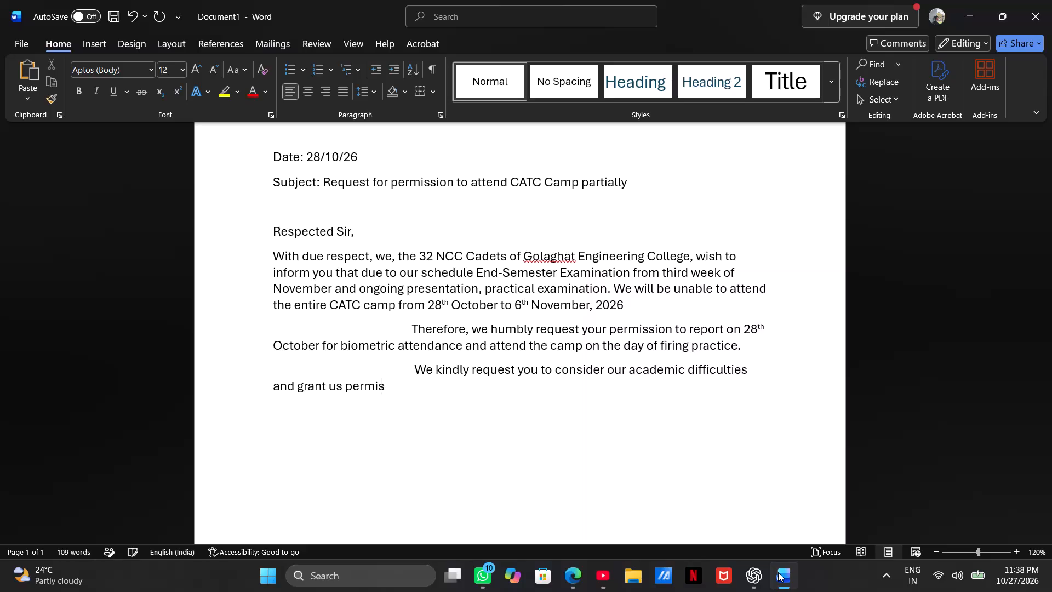
# Complete the closing request sentence after "and grant us" so it ends with "permission.".
pyautogui.write('ion')
pyautogui.write('.')
pyautogui.press('space')
# Begin a new sentence after "and grant us permission." with the words "We shall be".
pyautogui.write('We shall be')
pyautogui.press('space')
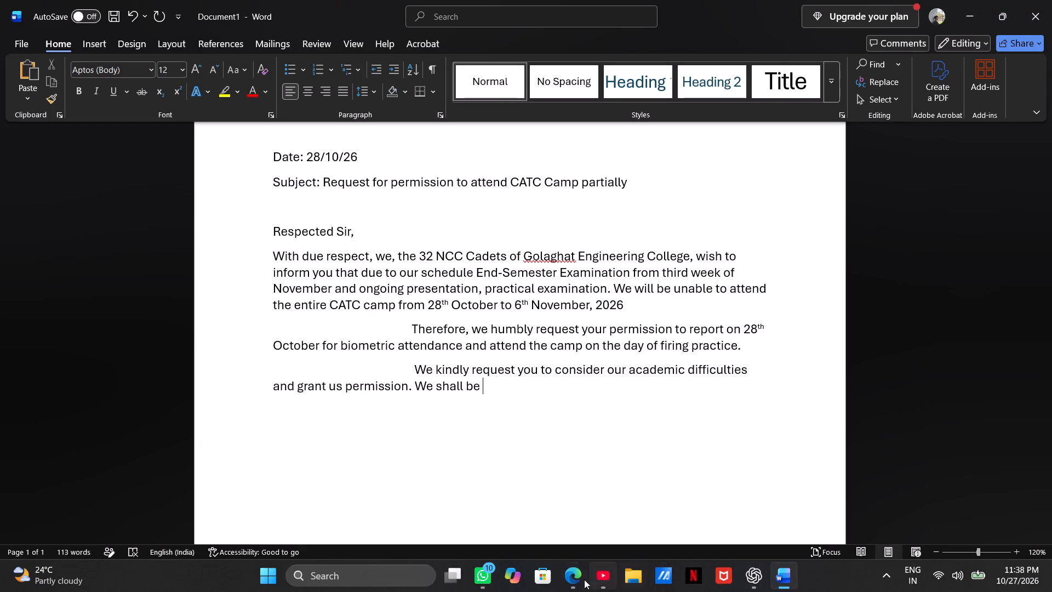
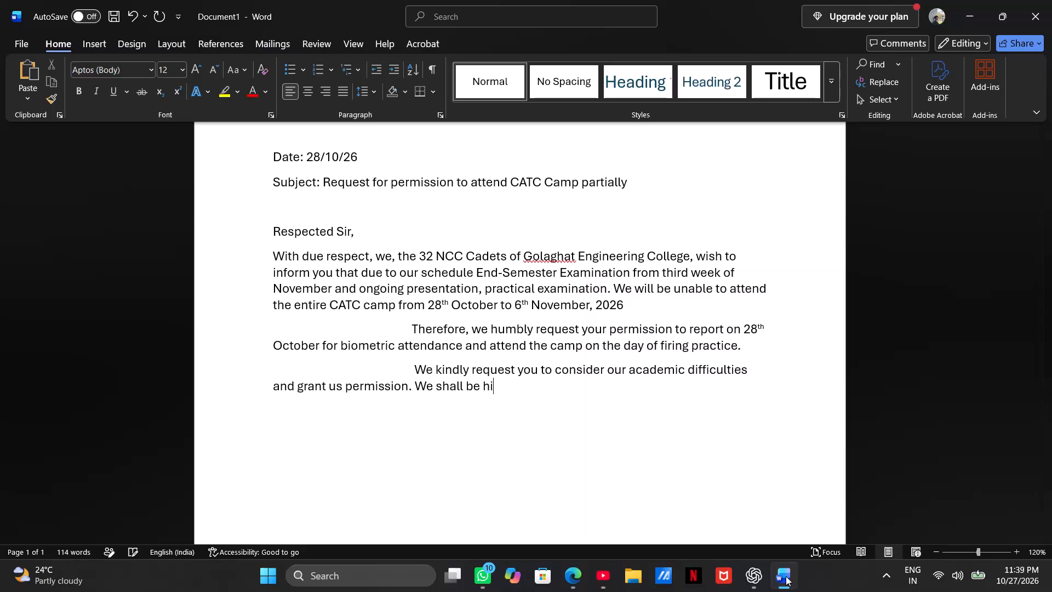
# Continue the letter's last sentence so that it reads "We shall be highly gradefull".
pyautogui.write('gh')
pyautogui.write('lt gra')
pyautogui.press('\\')
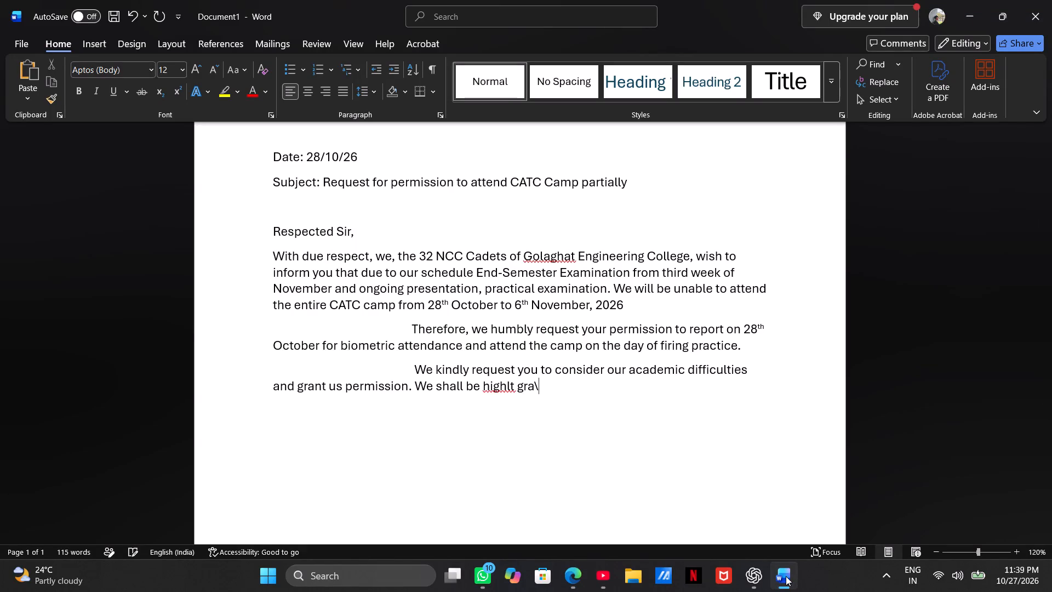
pyautogui.press('BackSpace')
pyautogui.press('BackSpace')
pyautogui.press('BackSpace')
pyautogui.press('BackSpace')
pyautogui.press('BackSpace')
pyautogui.press('BackSpace')
pyautogui.write('y gradef')
pyautogui.write('ul')
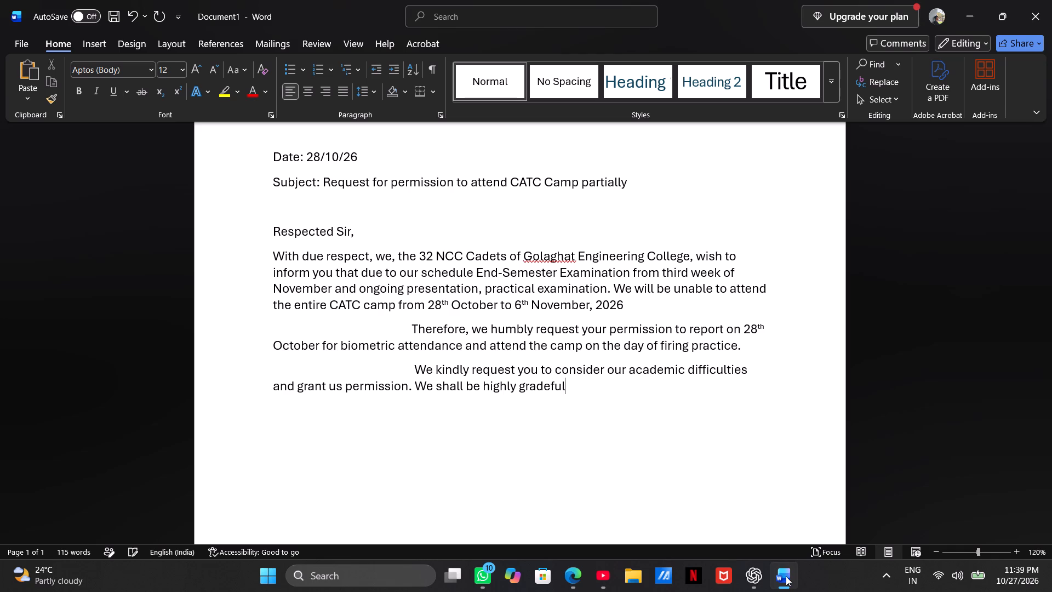
pyautogui.press('space')
pyautogui.press('BackSpace')
pyautogui.write('l')
pyautogui.press('space')
pyautogui.press('BackSpace')
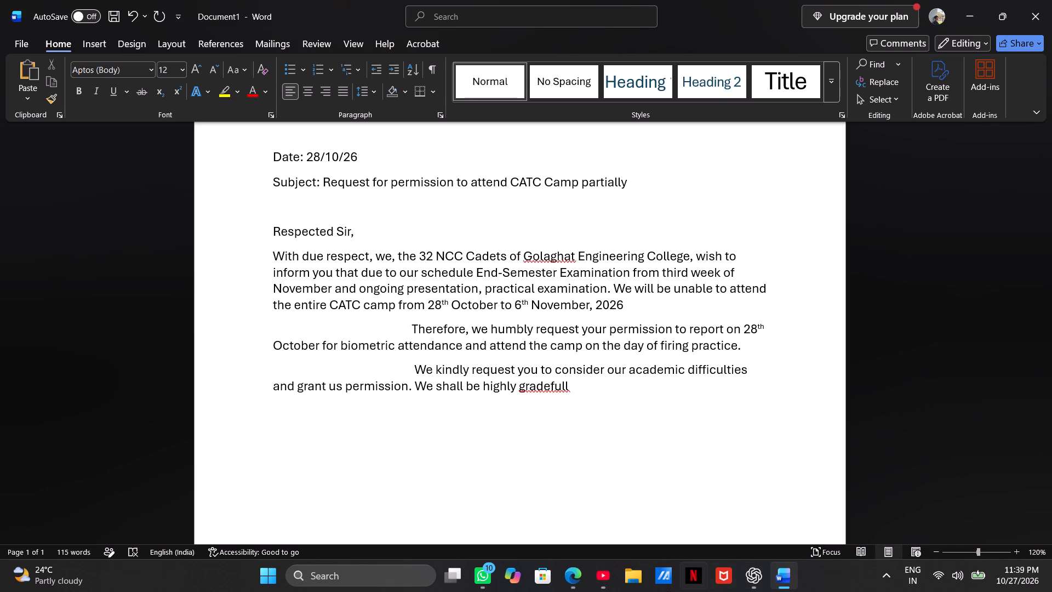
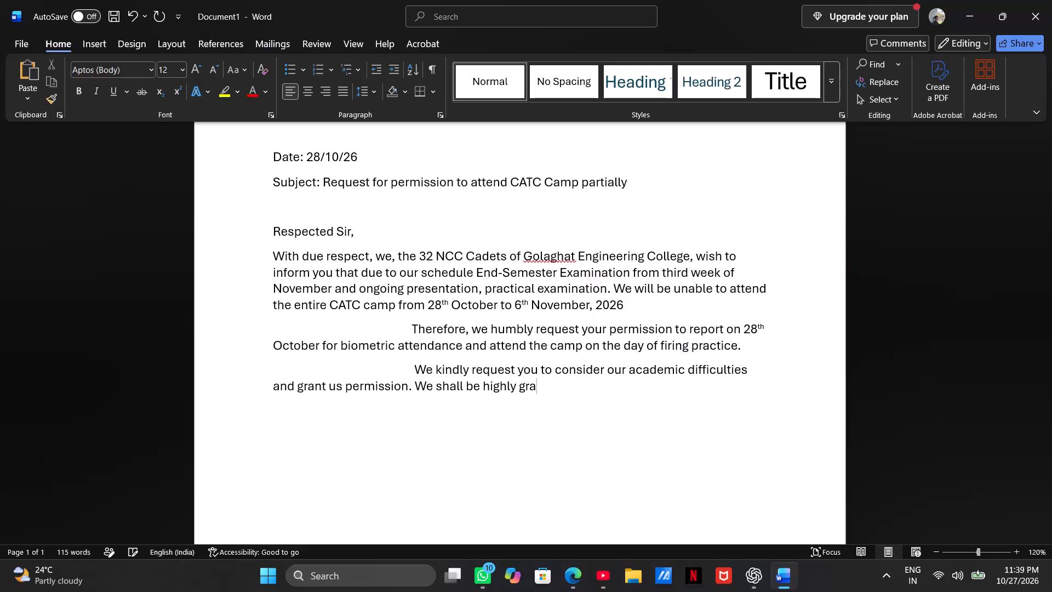
# Continue the letter's last sentence so that it reads "We shall be highly gratefull for your".
pyautogui.write('tefull for')
pyautogui.press('space')
pyautogui.write('your')
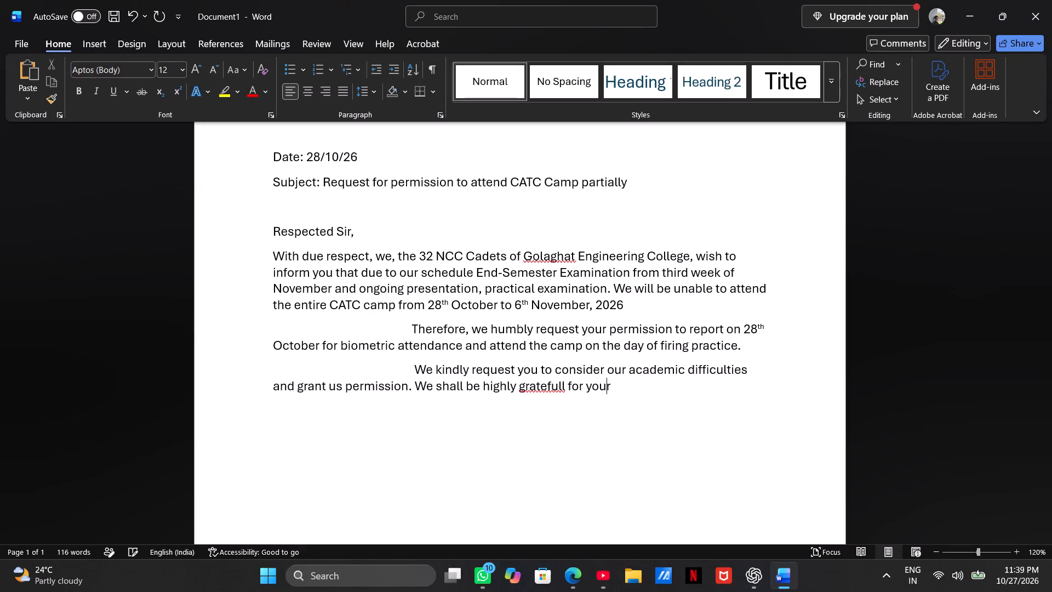
pyautogui.press('space')
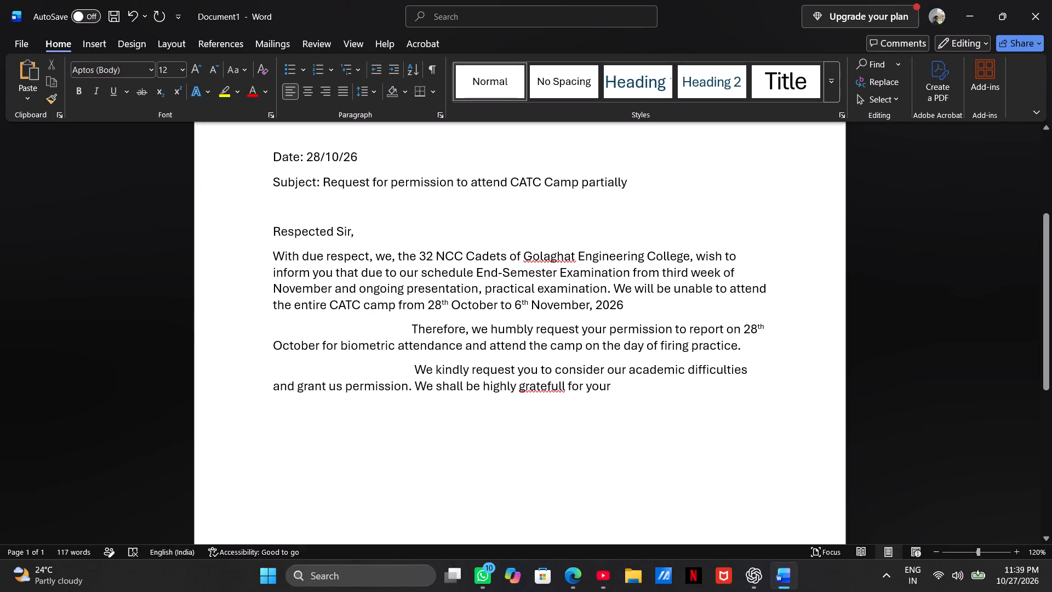
# Correct the misspelled "gratefull" in the last sentence to "grateful" and return to the end of the line.
pyautogui.click(571, 396)
pyautogui.press('Left')
pyautogui.press('Left')
pyautogui.press('Left')
pyautogui.press('BackSpace')
pyautogui.press('Right')
pyautogui.press('Right')
pyautogui.press('Right')
pyautogui.press('Right')
pyautogui.press('Right')
pyautogui.press('Right')
pyautogui.press('Right')
pyautogui.press('Right')
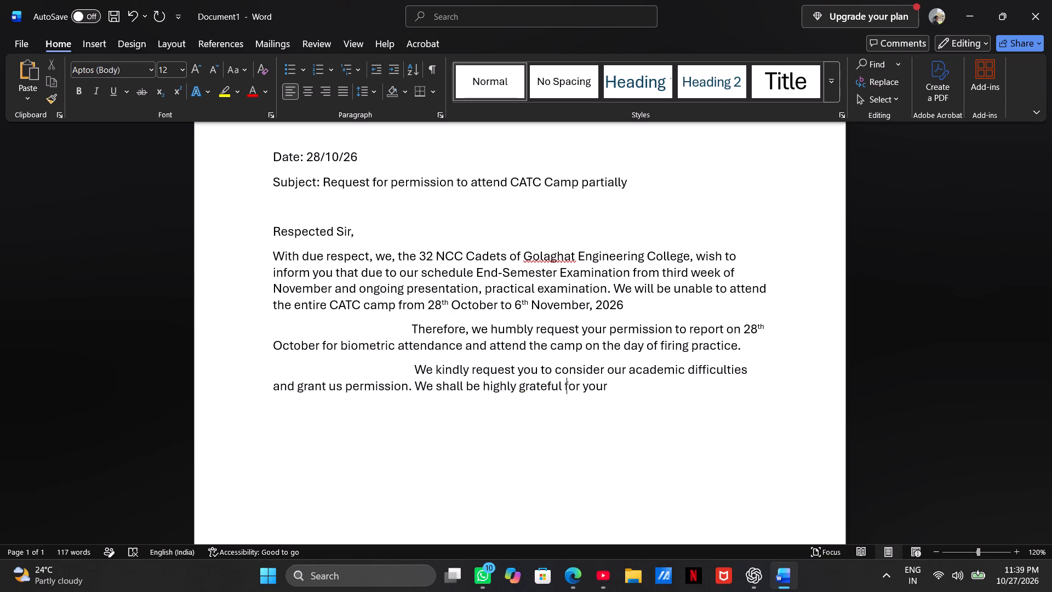
pyautogui.press('Right')
pyautogui.press('Right')
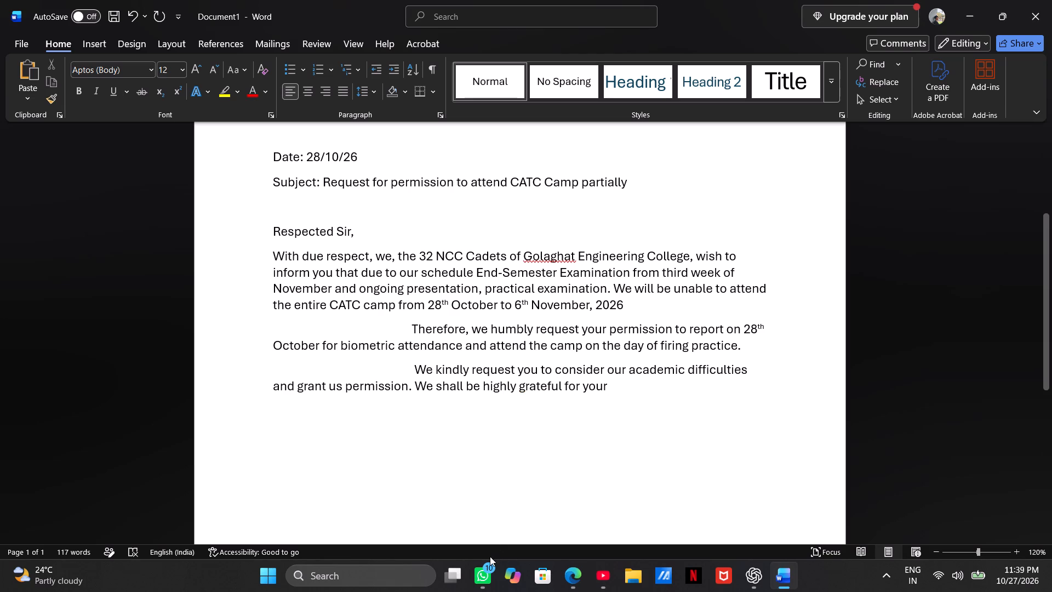
# Switch to WhatsApp.
pyautogui.click(490, 556)
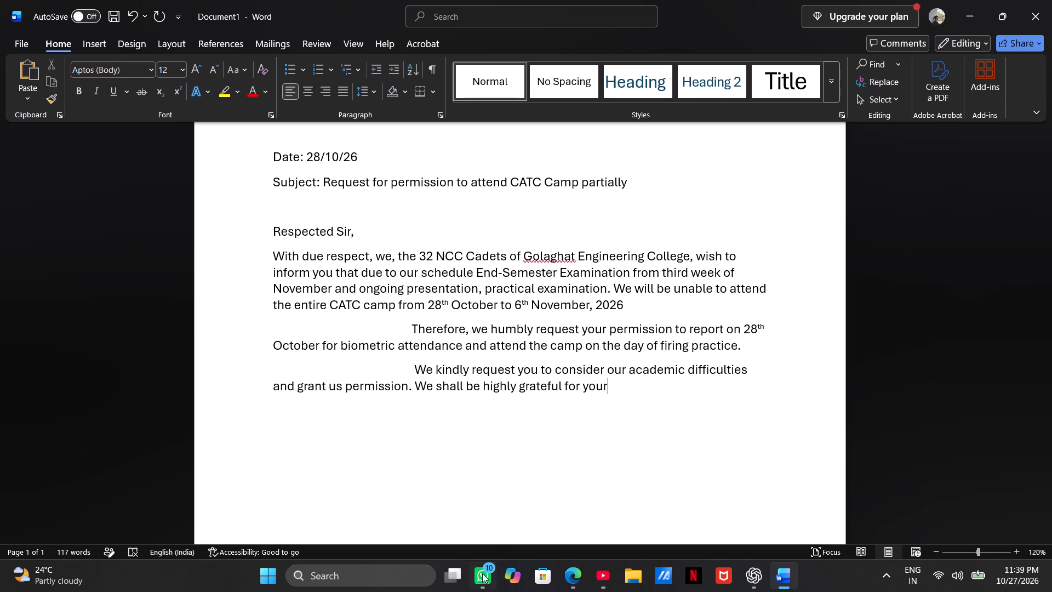
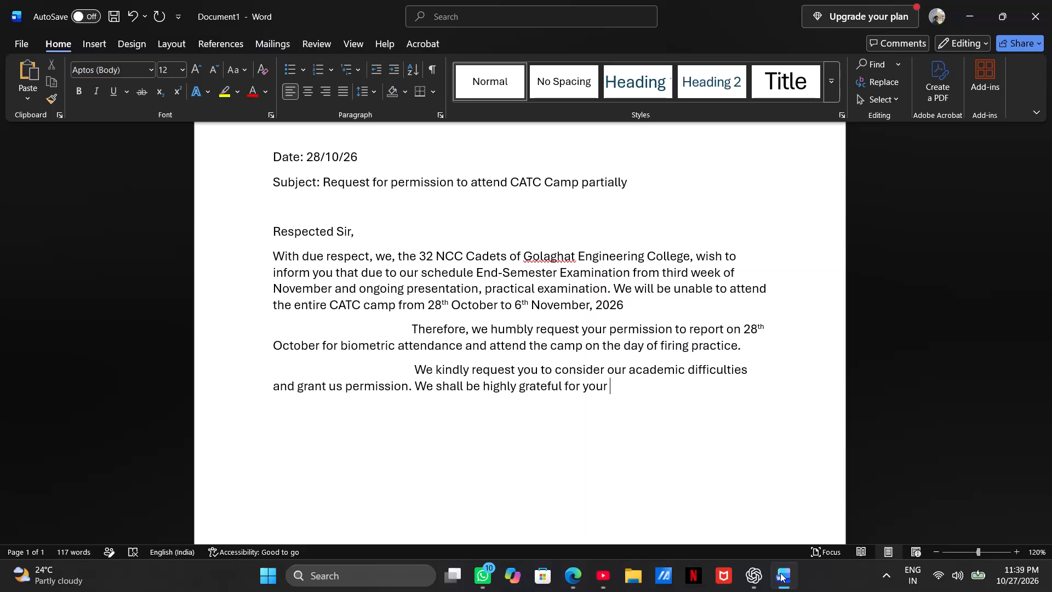
# Finish the letter's last sentence after "for your" with the word "consideration" and a full stop.
pyautogui.write('consideration')
pyautogui.press('space')
pyautogui.press('BackSpace')
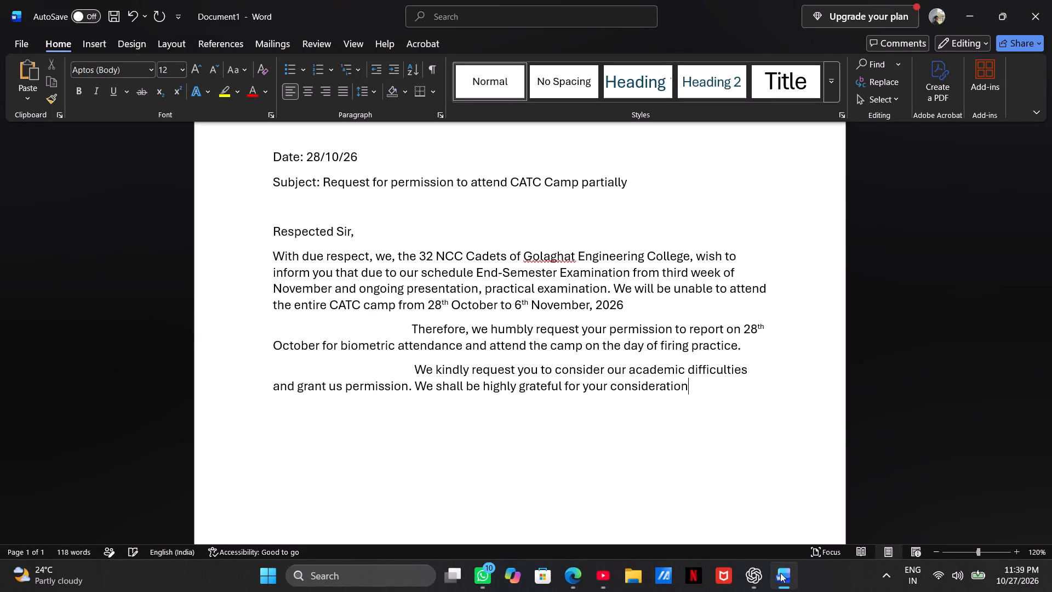
pyautogui.write('.')
pyautogui.press('space')
# Remove the blank indent before "Therefore" so that the paragraph starts at the margin.
pyautogui.scroll(1, 784, 492)
pyautogui.scroll(-1, 688, 533)
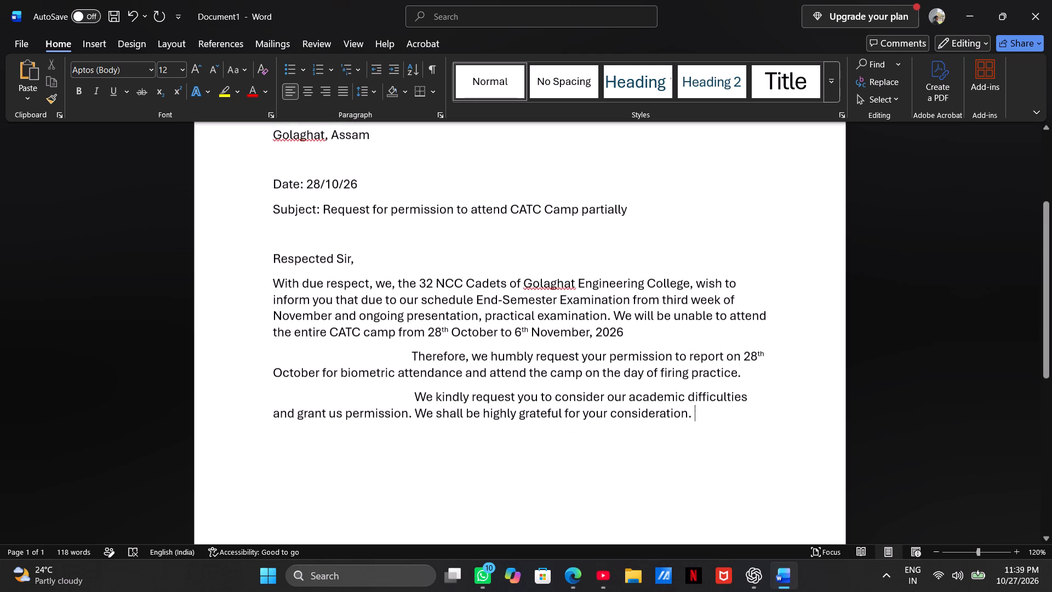
pyautogui.scroll(-1, 688, 533)
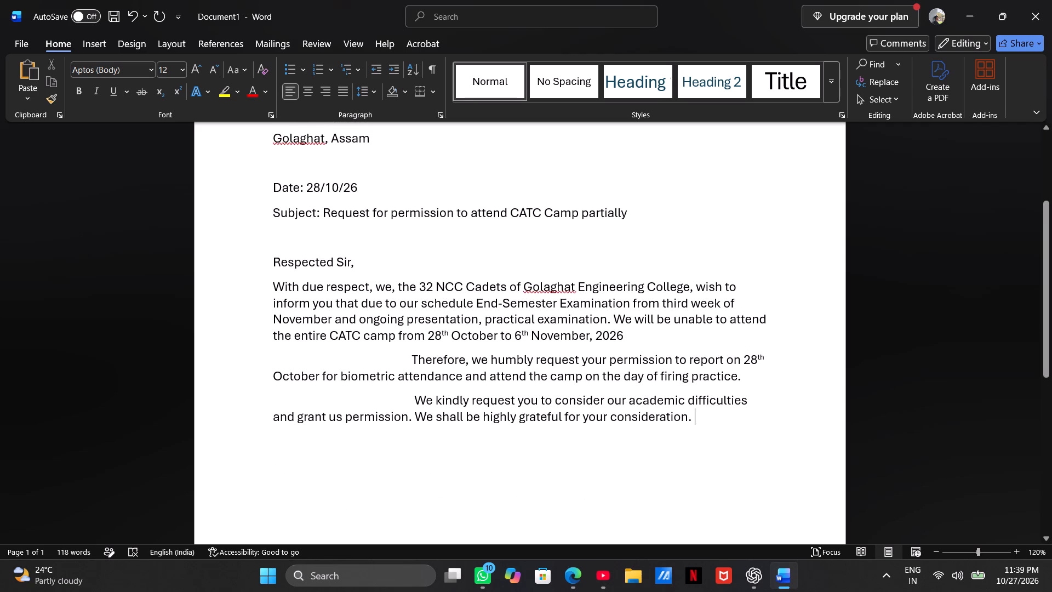
pyautogui.click(408, 357)
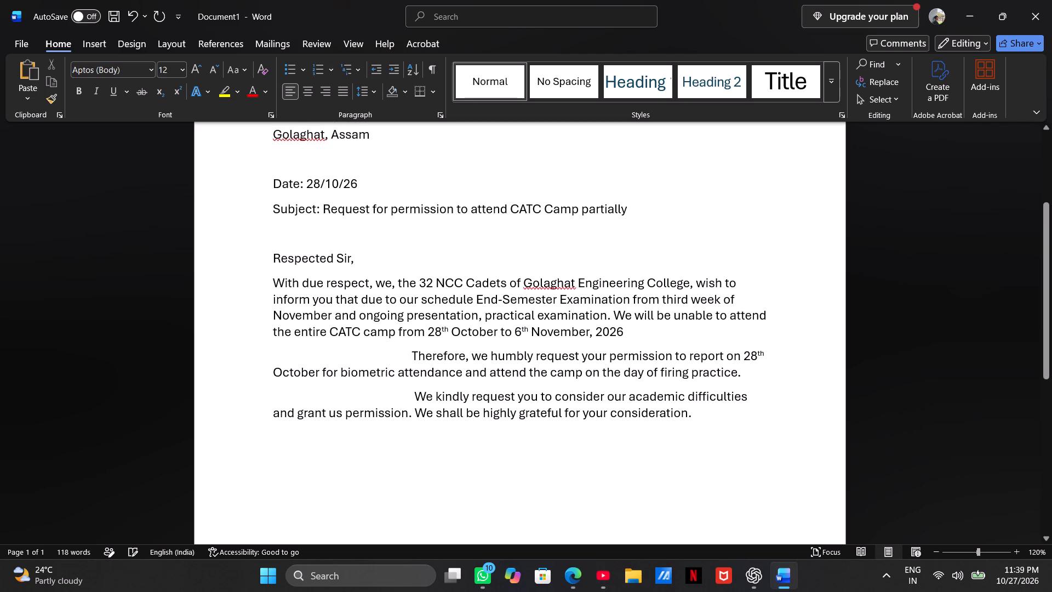
pyautogui.click(413, 354)
pyautogui.press('BackSpace')
pyautogui.press('BackSpace')
pyautogui.press('BackSpace')
pyautogui.press('BackSpace')
pyautogui.press('BackSpace')
pyautogui.press('BackSpace')
pyautogui.press('BackSpace')
pyautogui.press('BackSpace')
pyautogui.press('BackSpace')
pyautogui.press('BackSpace')
pyautogui.press('BackSpace')
pyautogui.press('BackSpace')
pyautogui.press('BackSpace')
pyautogui.press('BackSpace')
pyautogui.press('BackSpace')
pyautogui.press('BackSpace')
pyautogui.press('BackSpace')
pyautogui.press('BackSpace')
pyautogui.press('BackSpace')
pyautogui.press('BackSpace')
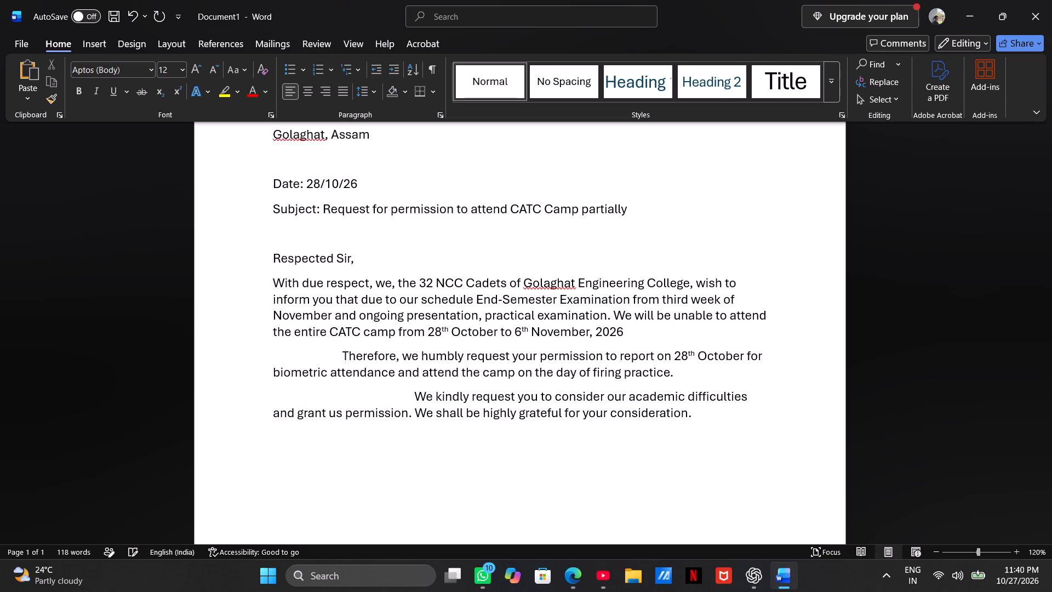
pyautogui.press('BackSpace')
pyautogui.press('BackSpace')
pyautogui.press('BackSpace')
pyautogui.press('BackSpace')
pyautogui.press('BackSpace')
pyautogui.press('BackSpace')
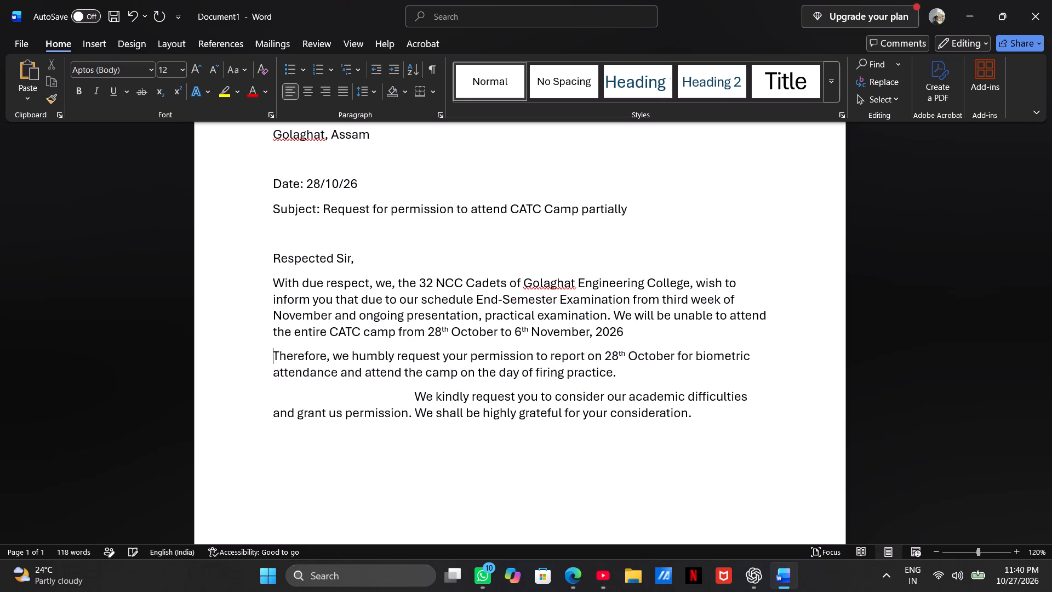
# Remove the wide blank indent before "We kindly request you", keeping that text as a separate paragraph.
pyautogui.click(413, 394)
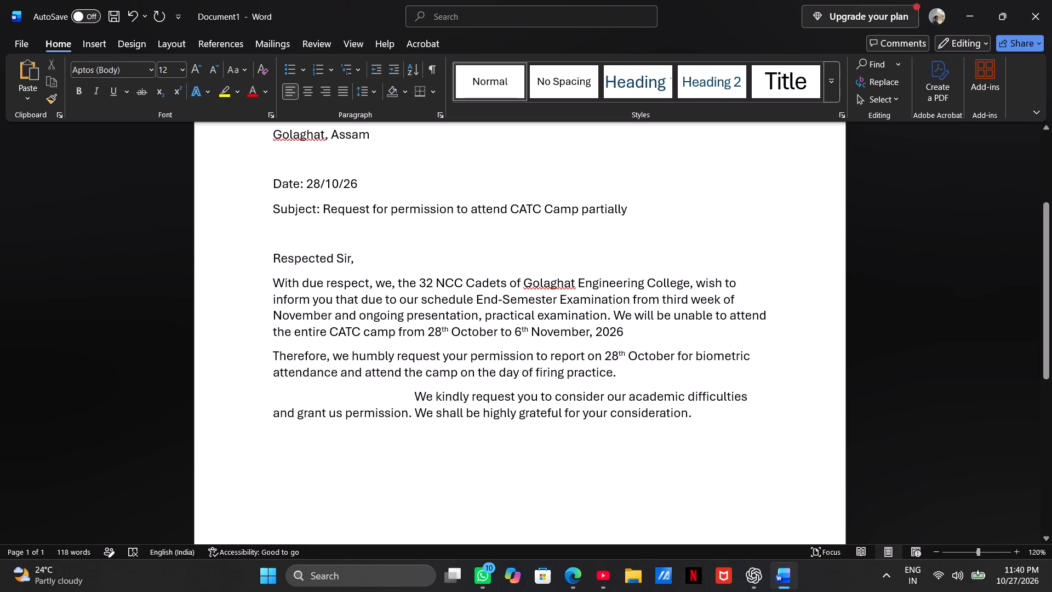
pyautogui.press('BackSpace')
pyautogui.press('BackSpace')
pyautogui.press('BackSpace')
pyautogui.press('BackSpace')
pyautogui.press('BackSpace')
pyautogui.press('BackSpace')
pyautogui.press('BackSpace')
pyautogui.press('BackSpace')
pyautogui.press('BackSpace')
pyautogui.press('BackSpace')
pyautogui.press('BackSpace')
pyautogui.press('BackSpace')
pyautogui.press('BackSpace')
pyautogui.press('BackSpace')
pyautogui.press('BackSpace')
pyautogui.press('BackSpace')
pyautogui.press('BackSpace')
pyautogui.press('BackSpace')
pyautogui.press('BackSpace')
pyautogui.press('BackSpace')
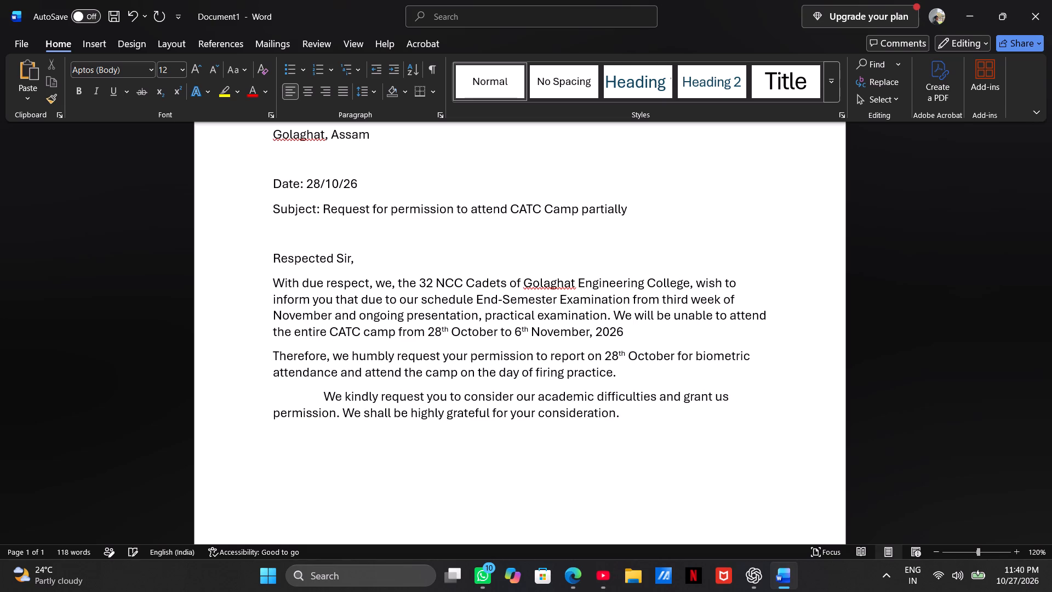
pyautogui.press('BackSpace')
pyautogui.press('BackSpace')
pyautogui.press('BackSpace')
pyautogui.press('BackSpace')
pyautogui.press('BackSpace')
pyautogui.press('BackSpace')
pyautogui.press('BackSpace')
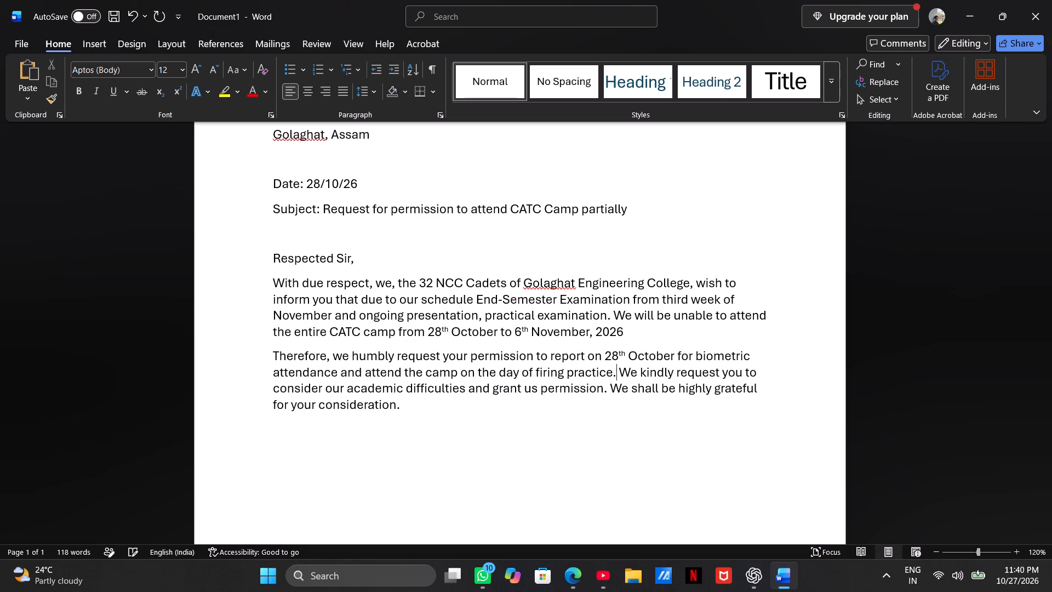
pyautogui.press('Return')
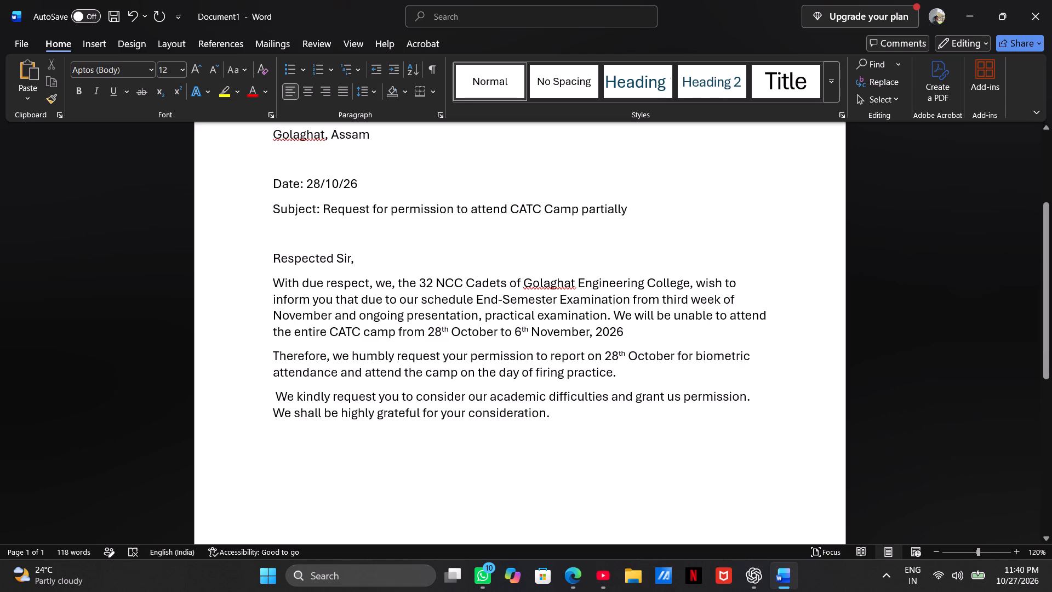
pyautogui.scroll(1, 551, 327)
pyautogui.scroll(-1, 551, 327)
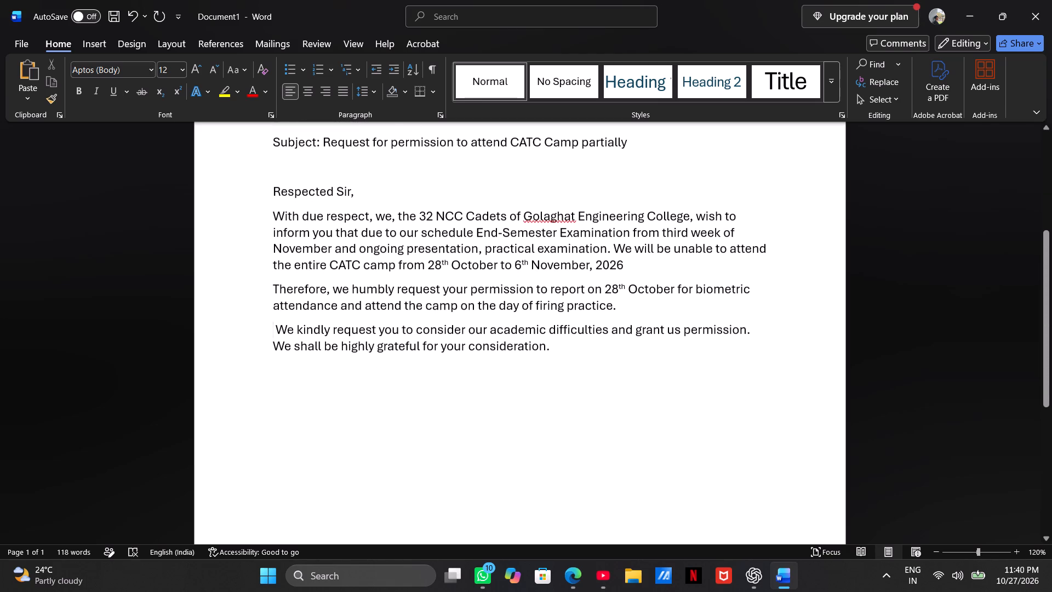
# Delete the stray space before "We kindly request you" so that the paragraph starts at the margin.
pyautogui.scroll(1, 512, 384)
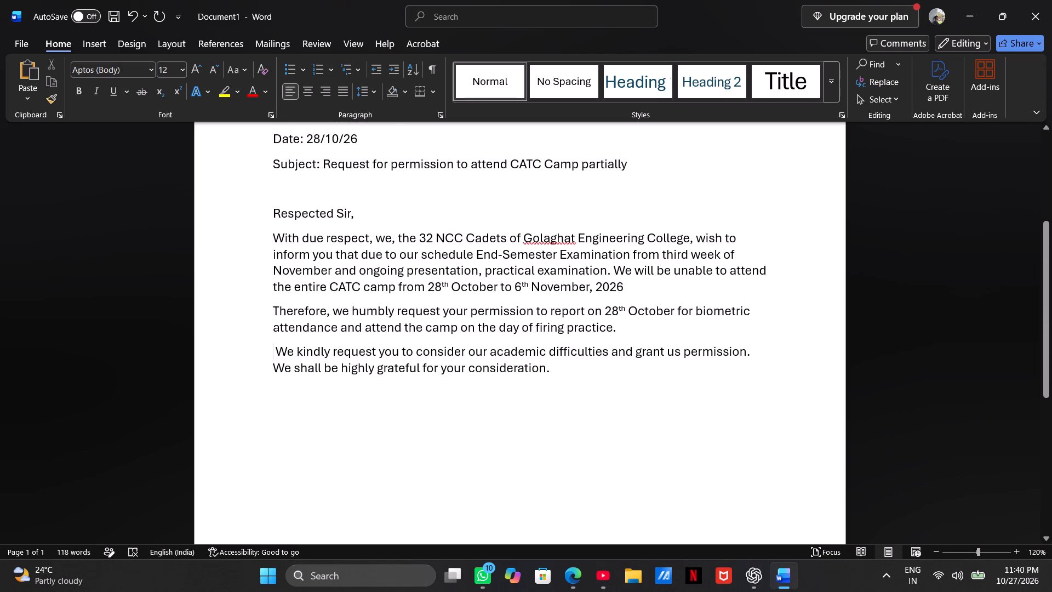
pyautogui.press('Right')
pyautogui.press('BackSpace')
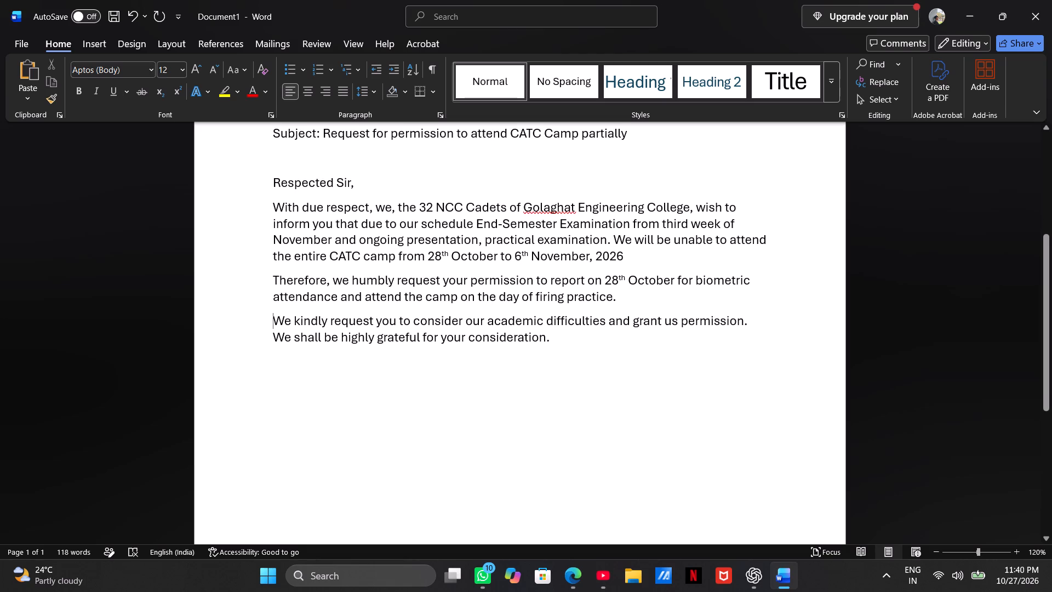
# Add the closing "Thanking You" on a new line below the last paragraph, indented with spaces to about mid-line.
pyautogui.click(576, 342)
pyautogui.press('Return')
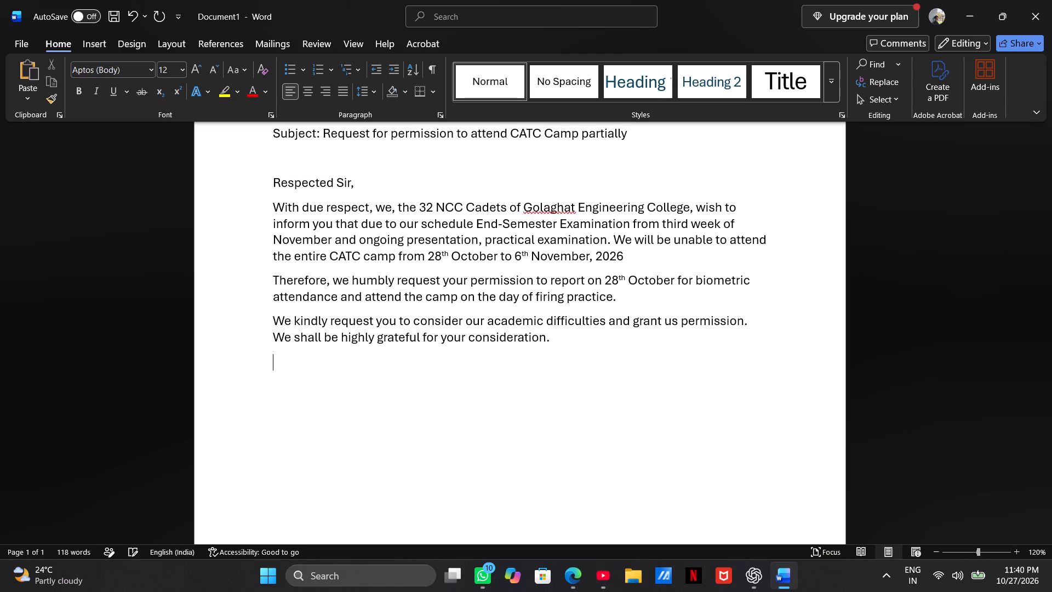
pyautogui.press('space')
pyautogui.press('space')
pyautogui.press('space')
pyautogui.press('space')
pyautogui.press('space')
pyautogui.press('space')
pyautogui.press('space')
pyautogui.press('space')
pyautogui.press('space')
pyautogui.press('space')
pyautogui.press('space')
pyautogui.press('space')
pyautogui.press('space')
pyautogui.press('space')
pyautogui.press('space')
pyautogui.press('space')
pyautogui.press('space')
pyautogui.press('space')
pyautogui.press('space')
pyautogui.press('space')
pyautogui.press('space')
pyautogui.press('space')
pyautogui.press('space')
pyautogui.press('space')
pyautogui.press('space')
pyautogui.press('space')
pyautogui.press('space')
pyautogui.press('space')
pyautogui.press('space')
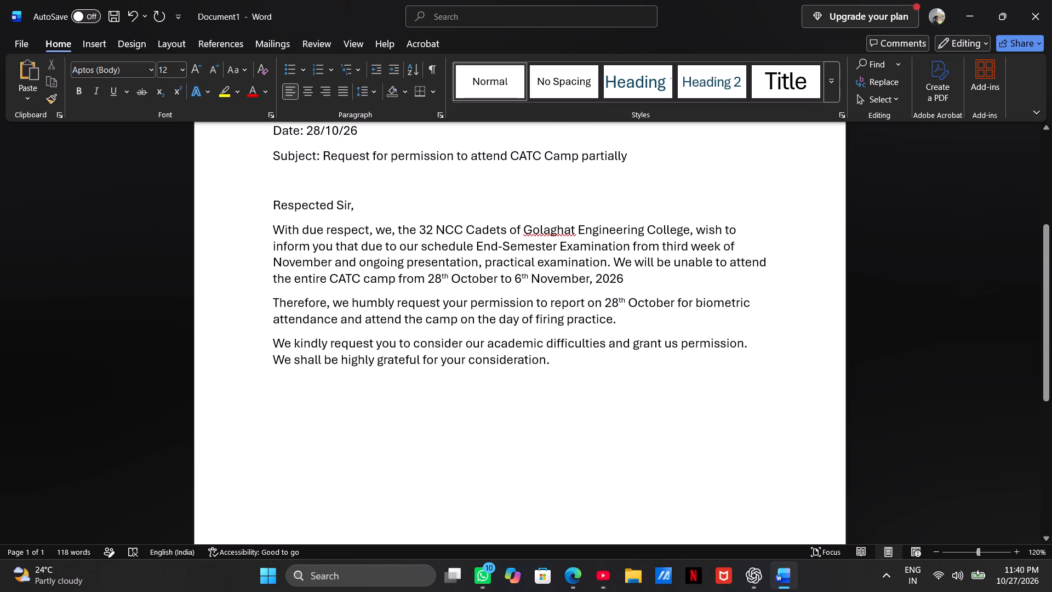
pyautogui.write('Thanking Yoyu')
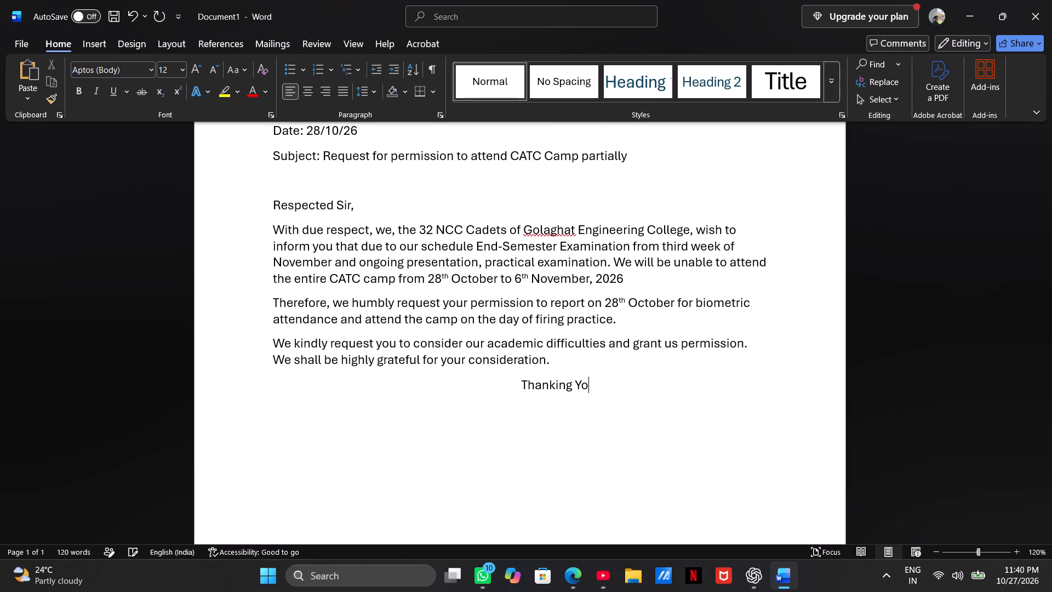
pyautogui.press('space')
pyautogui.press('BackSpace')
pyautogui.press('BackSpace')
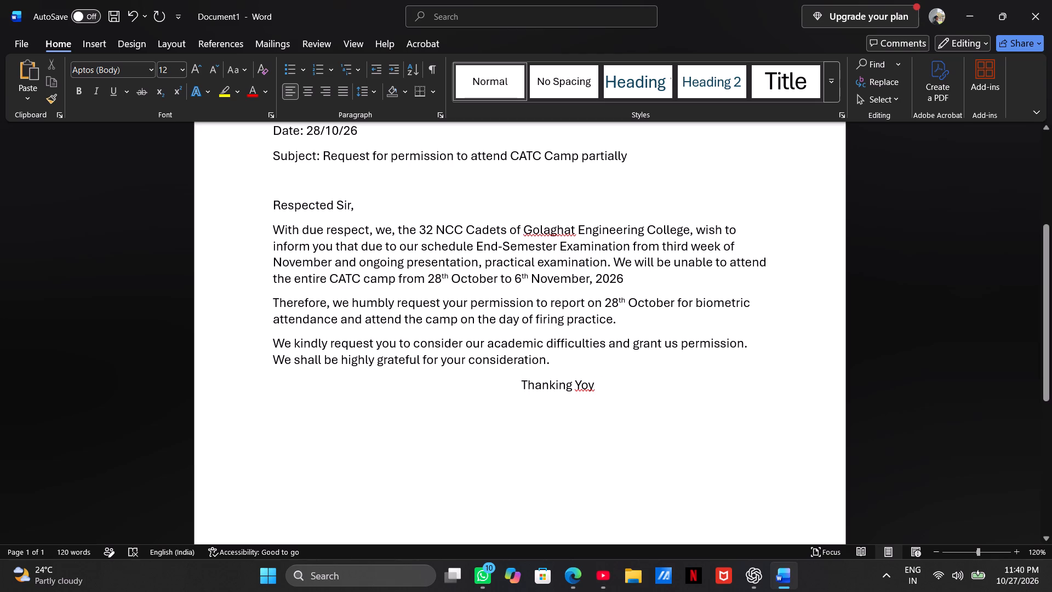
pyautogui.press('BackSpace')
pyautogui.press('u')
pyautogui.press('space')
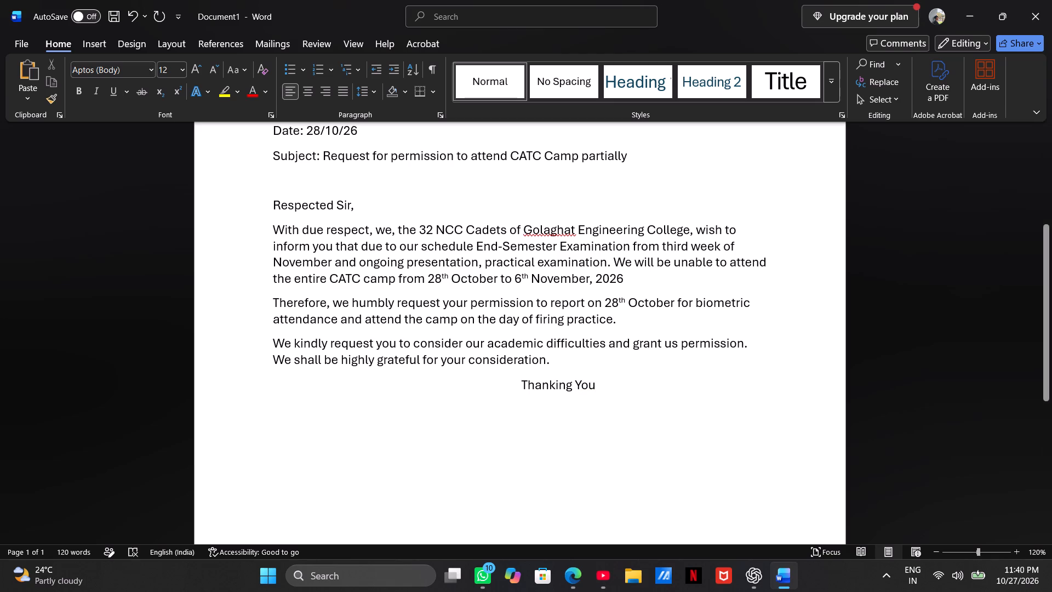
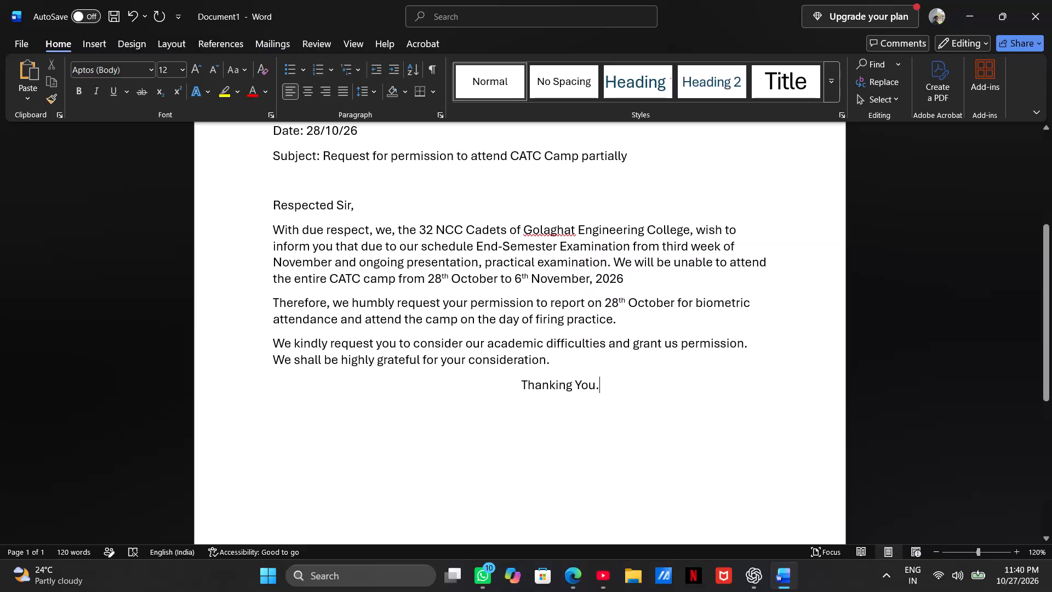
# Remove the full stop after the closing "Thanking You" and start a new line below it.
pyautogui.press('BackSpace')
pyautogui.press('Return')
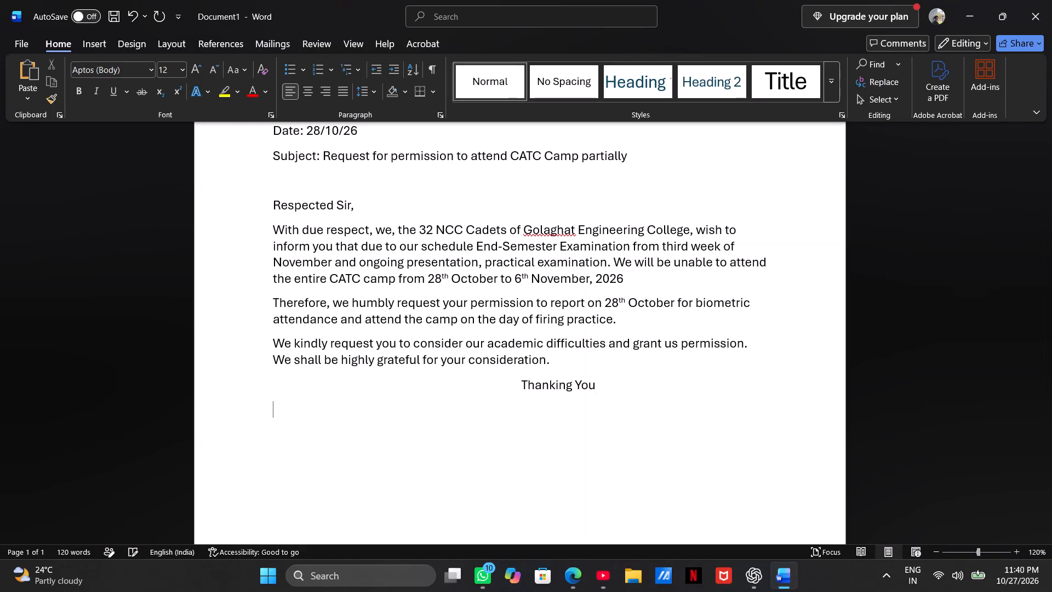
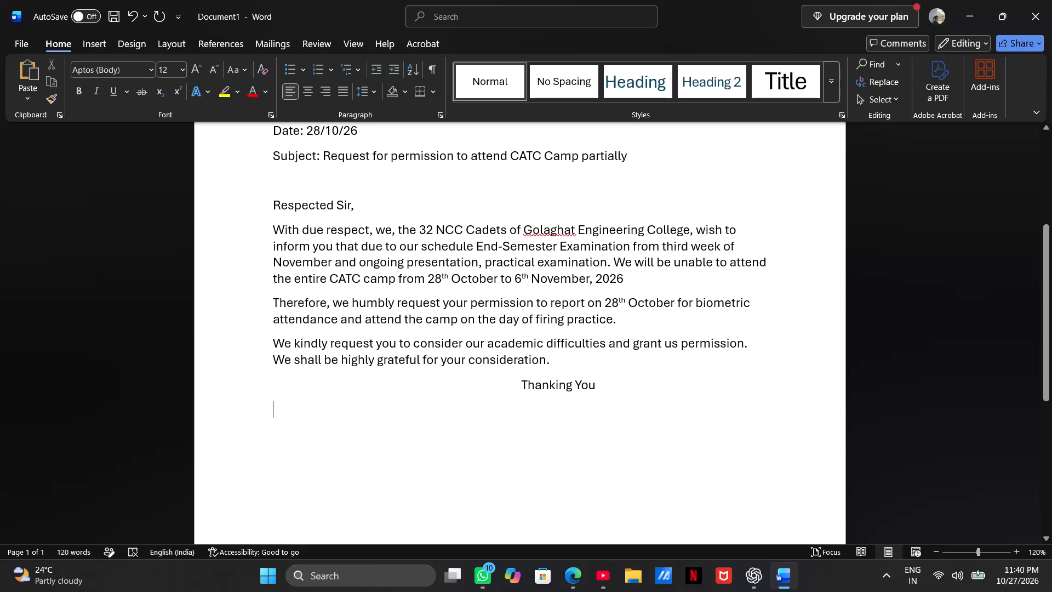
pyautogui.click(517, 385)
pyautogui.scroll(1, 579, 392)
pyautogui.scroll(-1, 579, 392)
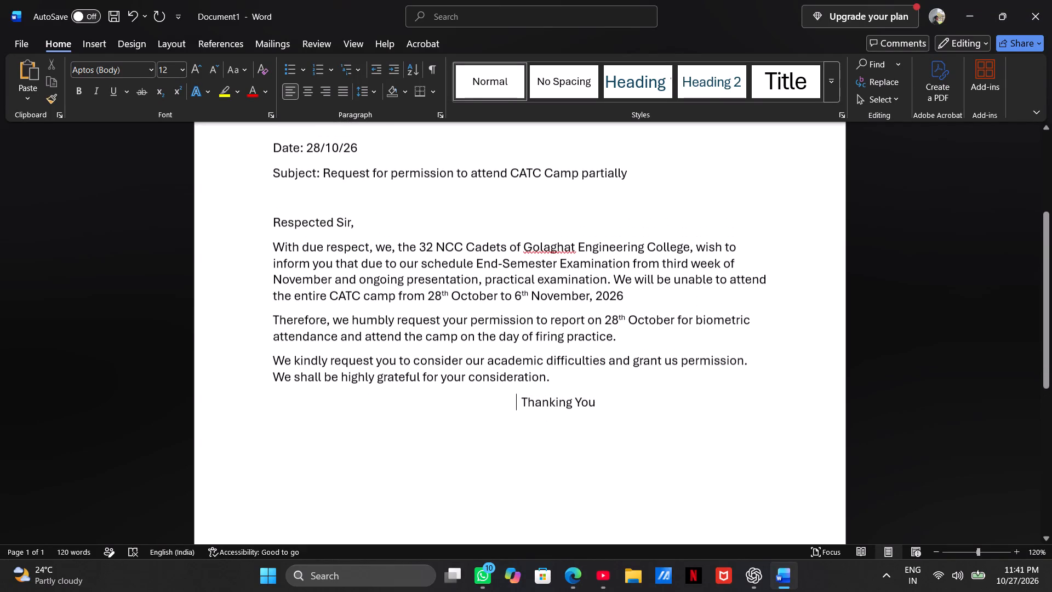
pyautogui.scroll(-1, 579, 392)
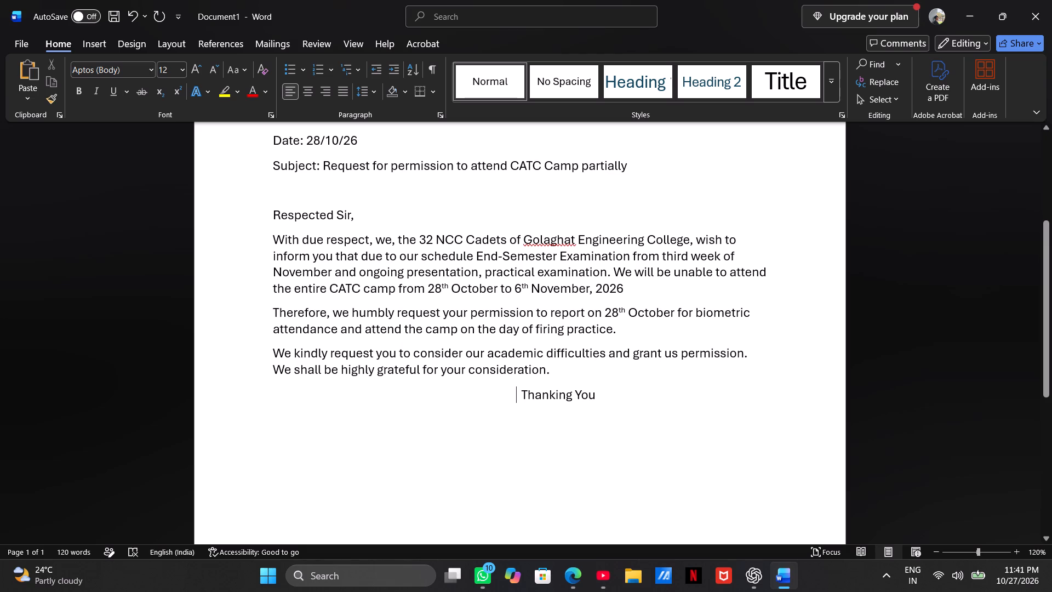
# Start a new line below "Thanking You" and indent it with blank spaces towards the middle of the page.
pyautogui.scroll(-1, 598, 396)
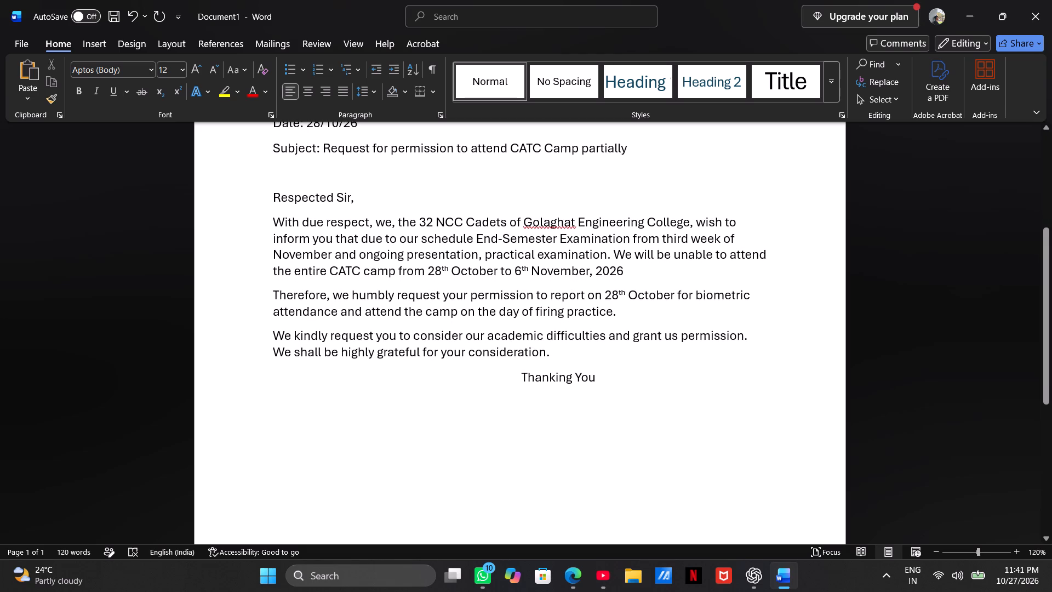
pyautogui.click(602, 375)
pyautogui.press('Return')
pyautogui.press('space')
pyautogui.press('space')
pyautogui.press('space')
pyautogui.press('space')
pyautogui.press('space')
pyautogui.press('space')
pyautogui.press('space')
pyautogui.press('space')
pyautogui.press('space')
pyautogui.press('space')
pyautogui.press('space')
pyautogui.press('space')
pyautogui.press('space')
pyautogui.press('space')
pyautogui.press('space')
pyautogui.press('space')
pyautogui.press('space')
pyautogui.press('space')
pyautogui.press('space')
pyautogui.press('space')
pyautogui.press('space')
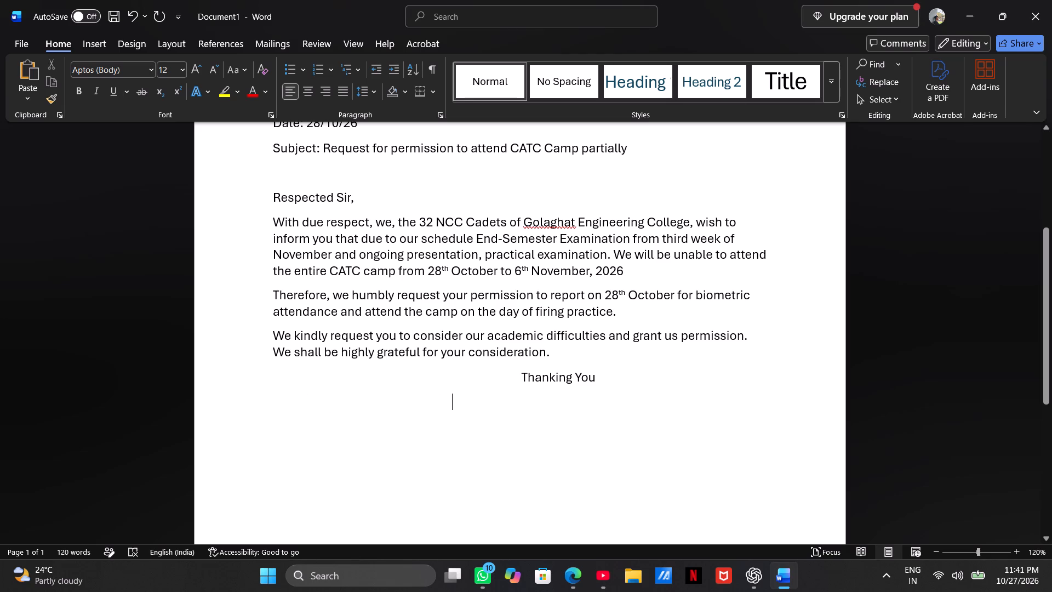
# Shorten the blank indent before "Thanking You" so that the closing sits roughly centred across the page.
pyautogui.click(515, 378)
pyautogui.press('BackSpace')
pyautogui.press('BackSpace')
pyautogui.press('BackSpace')
pyautogui.press('BackSpace')
pyautogui.press('BackSpace')
pyautogui.press('BackSpace')
pyautogui.press('BackSpace')
pyautogui.press('BackSpace')
pyautogui.press('BackSpace')
pyautogui.press('BackSpace')
pyautogui.press('BackSpace')
pyautogui.press('BackSpace')
pyautogui.press('BackSpace')
pyautogui.press('BackSpace')
pyautogui.press('BackSpace')
pyautogui.press('BackSpace')
pyautogui.press('BackSpace')
pyautogui.press('BackSpace')
pyautogui.press('BackSpace')
pyautogui.press('BackSpace')
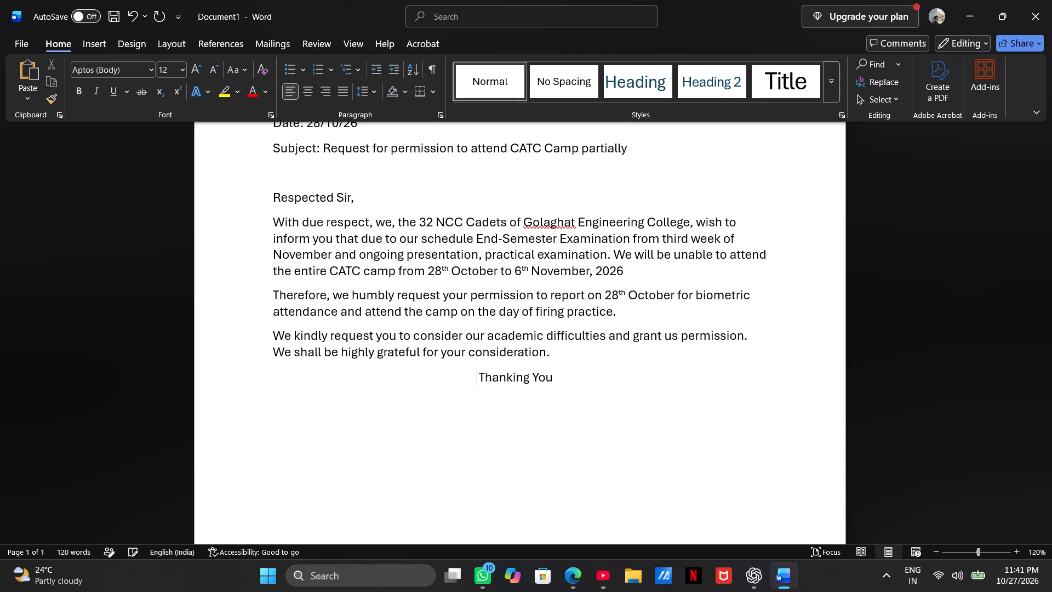
pyautogui.press('space')
pyautogui.press('space')
pyautogui.press('space')
pyautogui.press('space')
pyautogui.press('space')
pyautogui.press('space')
pyautogui.press('space')
pyautogui.press('space')
pyautogui.press('space')
pyautogui.press('space')
pyautogui.press('space')
pyautogui.press('space')
pyautogui.press('space')
pyautogui.click(491, 428)
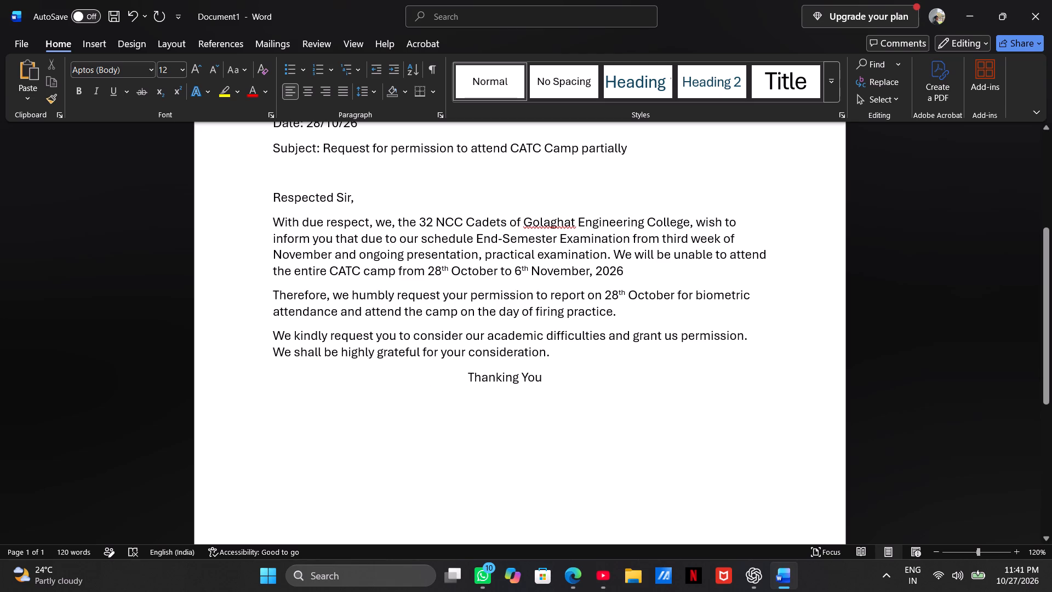
# Indent the line below "Thanking You" with blank spaces until it starts well towards the right half of the page.
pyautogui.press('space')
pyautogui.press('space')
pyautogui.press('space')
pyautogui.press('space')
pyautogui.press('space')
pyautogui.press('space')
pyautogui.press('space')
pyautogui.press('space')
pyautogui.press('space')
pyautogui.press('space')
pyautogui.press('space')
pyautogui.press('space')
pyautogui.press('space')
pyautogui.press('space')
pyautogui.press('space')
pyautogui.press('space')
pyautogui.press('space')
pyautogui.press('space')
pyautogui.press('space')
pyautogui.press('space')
pyautogui.press('Up')
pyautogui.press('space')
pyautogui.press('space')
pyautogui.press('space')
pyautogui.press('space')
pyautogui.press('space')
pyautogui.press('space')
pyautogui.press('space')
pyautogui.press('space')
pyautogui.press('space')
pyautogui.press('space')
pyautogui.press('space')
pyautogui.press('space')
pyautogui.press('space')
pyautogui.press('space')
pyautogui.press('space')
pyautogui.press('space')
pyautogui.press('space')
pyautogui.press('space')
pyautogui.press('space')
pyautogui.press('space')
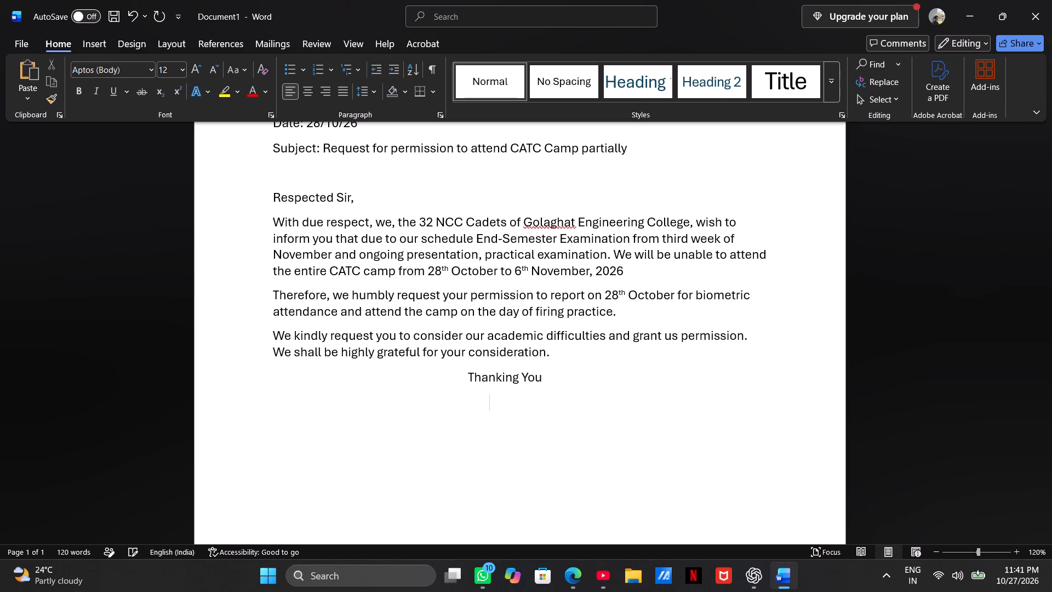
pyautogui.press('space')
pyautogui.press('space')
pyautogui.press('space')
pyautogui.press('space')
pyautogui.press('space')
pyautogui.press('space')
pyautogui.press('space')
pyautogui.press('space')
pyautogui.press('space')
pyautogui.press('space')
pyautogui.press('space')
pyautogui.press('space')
# Enter the sign-off "Your Obidently" on the indented line below "Thanking You".
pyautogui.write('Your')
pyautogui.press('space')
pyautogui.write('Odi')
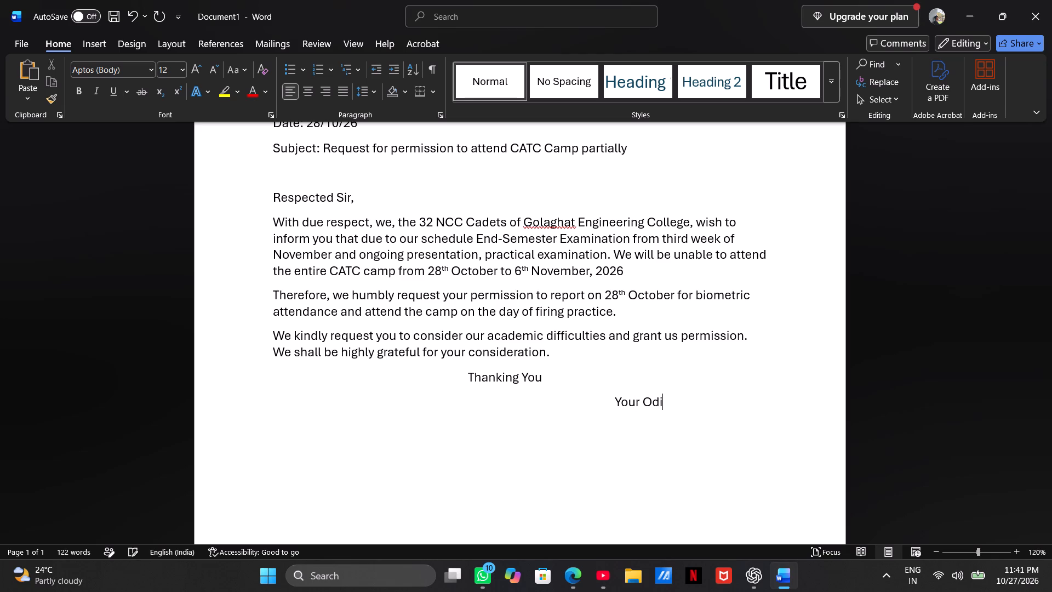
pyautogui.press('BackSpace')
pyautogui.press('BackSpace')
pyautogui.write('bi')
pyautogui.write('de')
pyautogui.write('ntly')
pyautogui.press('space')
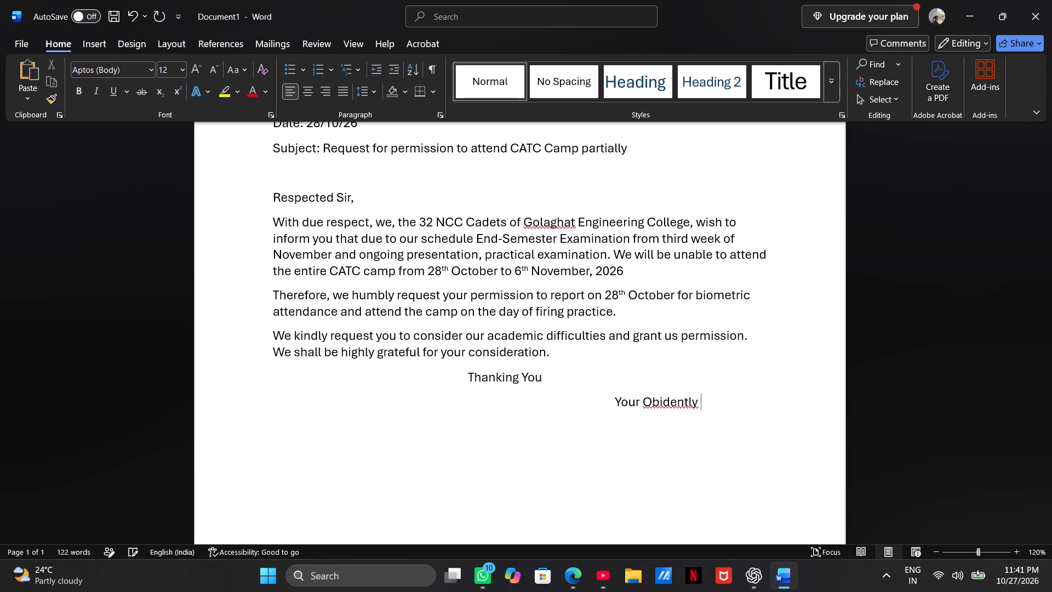
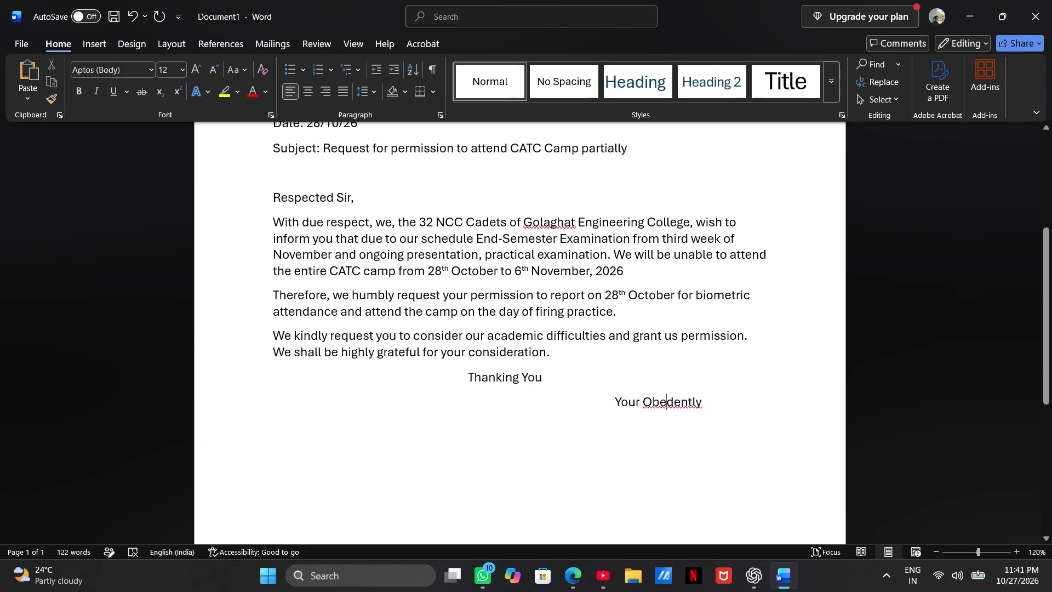
# Correct the misspelled word after "Your" in the closing line to "Obediently".
pyautogui.click(680, 403)
pyautogui.press('\\')
pyautogui.press('BackSpace')
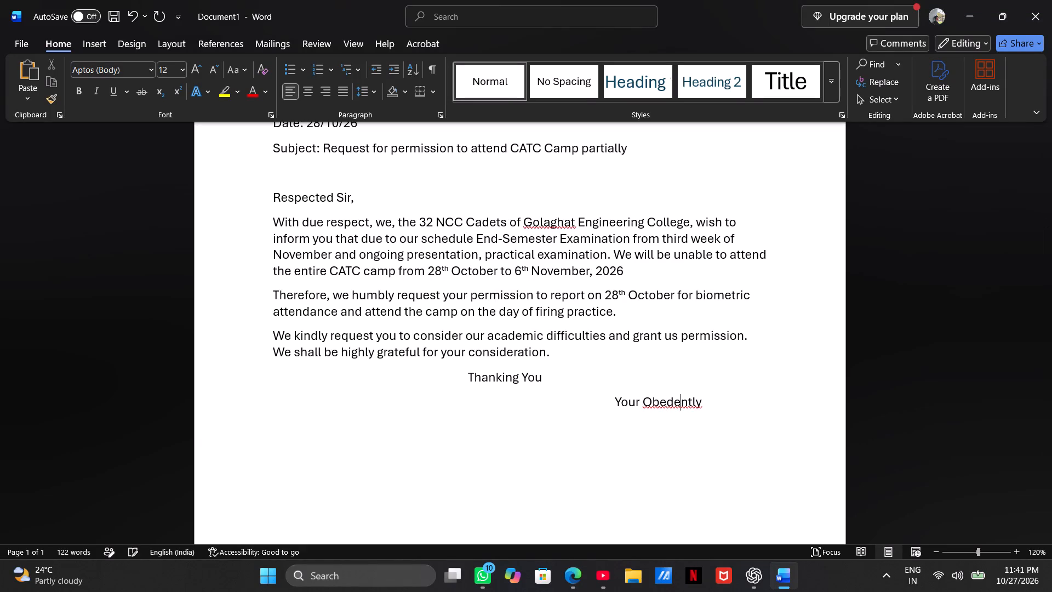
pyautogui.press('BackSpace')
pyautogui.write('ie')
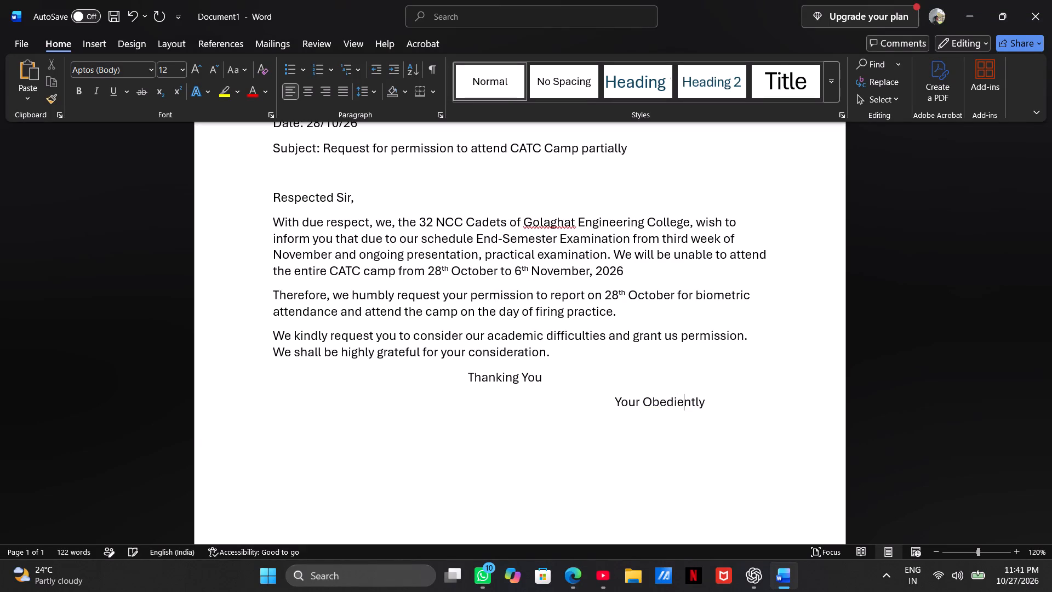
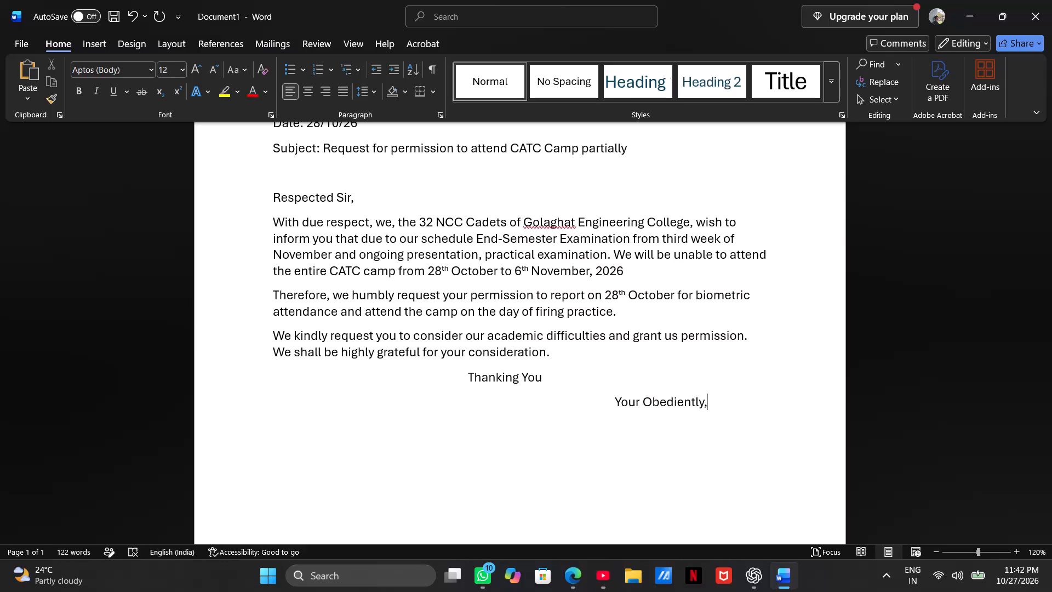
# Indent the line below "Your Obediently," with blank spaces to sit roughly under it and begin the signatory text "On behalf of".
pyautogui.press('Down')
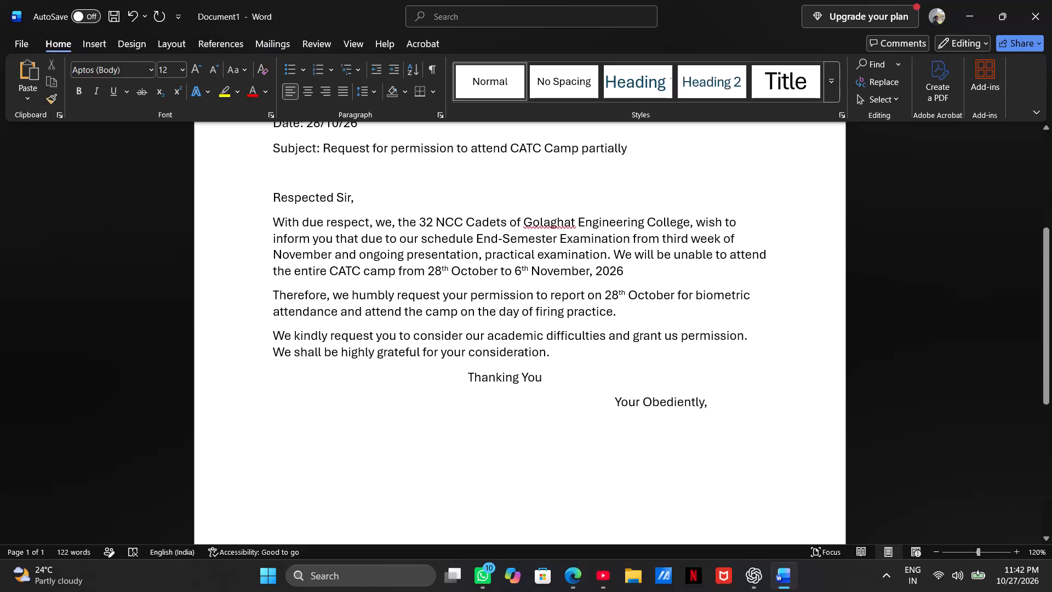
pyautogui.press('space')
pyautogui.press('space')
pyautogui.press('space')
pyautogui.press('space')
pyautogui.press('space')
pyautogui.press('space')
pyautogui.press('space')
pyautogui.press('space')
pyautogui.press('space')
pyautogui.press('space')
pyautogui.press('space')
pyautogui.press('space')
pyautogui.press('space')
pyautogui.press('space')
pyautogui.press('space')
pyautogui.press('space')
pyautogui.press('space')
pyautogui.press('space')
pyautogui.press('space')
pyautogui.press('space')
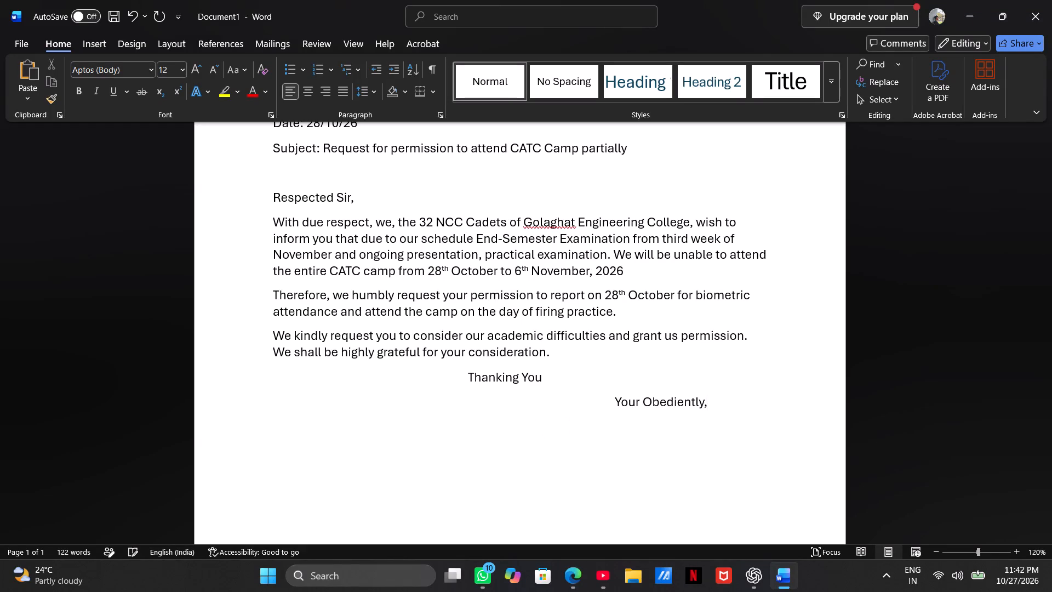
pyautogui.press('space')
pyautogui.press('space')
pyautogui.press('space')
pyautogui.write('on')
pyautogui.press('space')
# Complete the signature line below "Your Obediently," so that it reads "On behalf of 32 cadets".
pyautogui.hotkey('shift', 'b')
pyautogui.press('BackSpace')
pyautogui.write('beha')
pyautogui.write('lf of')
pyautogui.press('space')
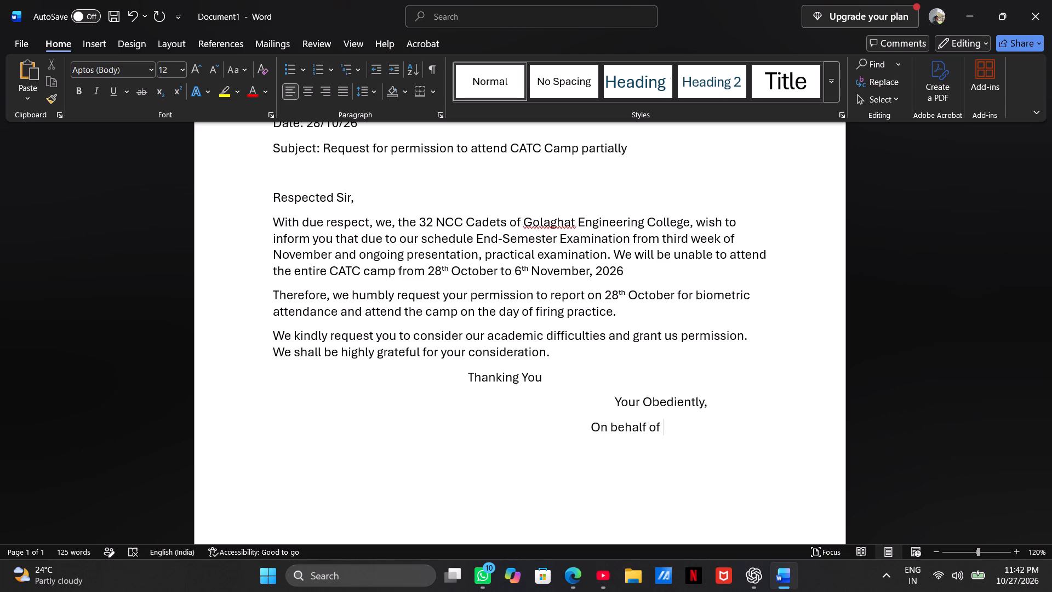
pyautogui.write('32 cadest')
pyautogui.press('space')
pyautogui.press('BackSpace')
pyautogui.press('BackSpace')
pyautogui.press('BackSpace')
pyautogui.press('BackSpace')
pyautogui.write('ets')
pyautogui.press('space')
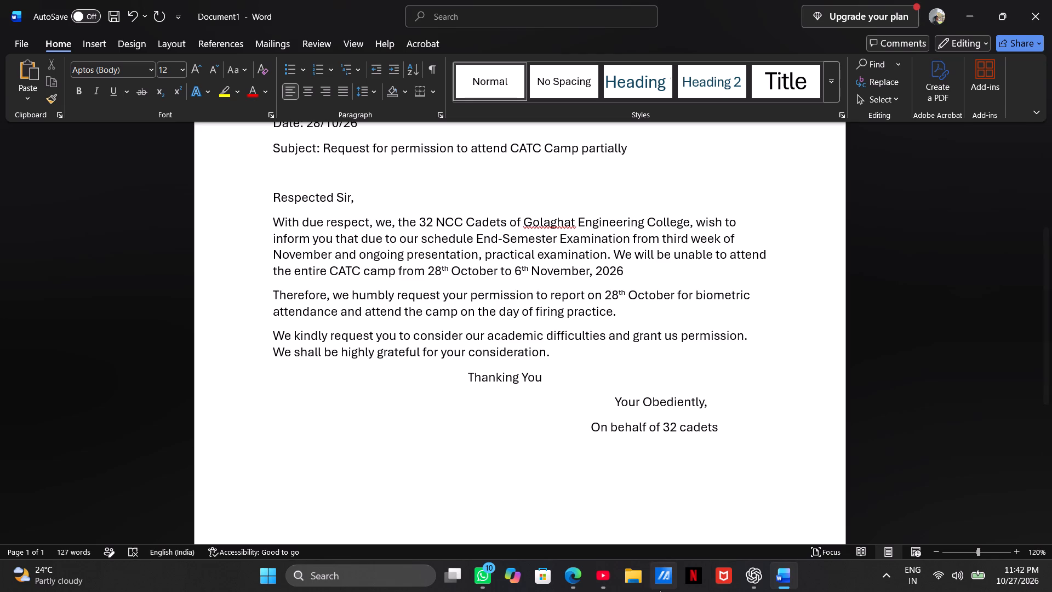
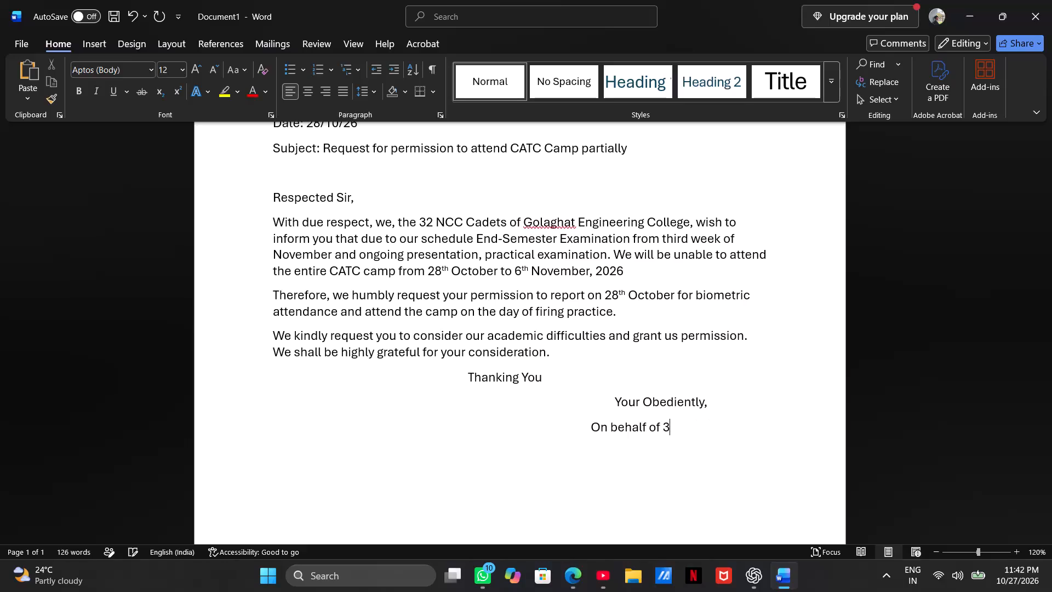
# Continue the signature line below "Your Obediently," after "On behalf of" with "32 NCC".
pyautogui.press('2')
pyautogui.write('NCC')
pyautogui.click(723, 463)
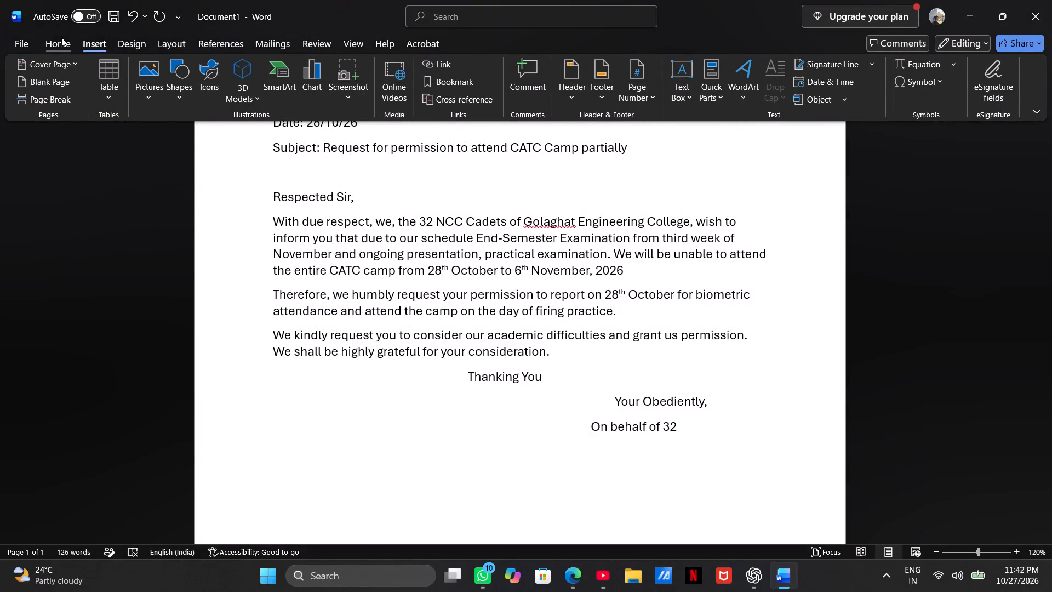
pyautogui.click(61, 37)
# Turn on AutoSave by uploading the letter to the personal OneDrive under the name Document1.
pyautogui.click(89, 14)
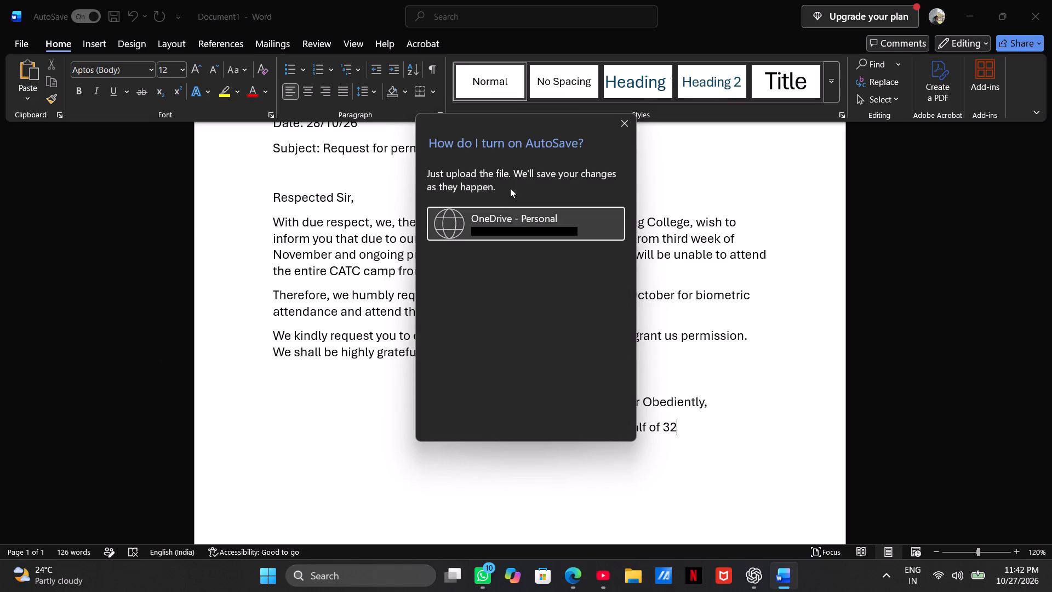
pyautogui.click(559, 221)
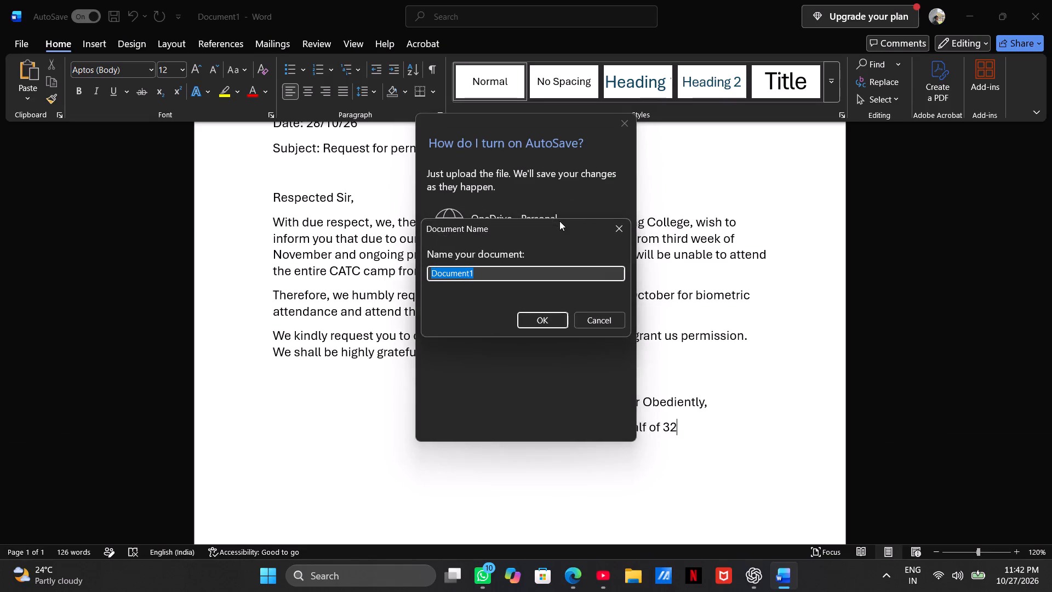
pyautogui.click(539, 315)
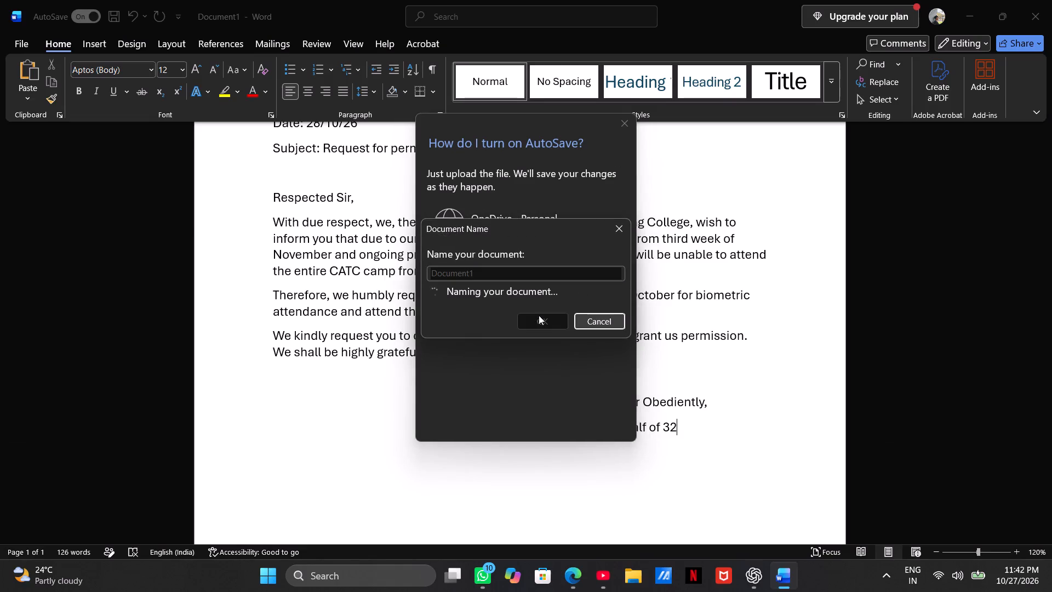
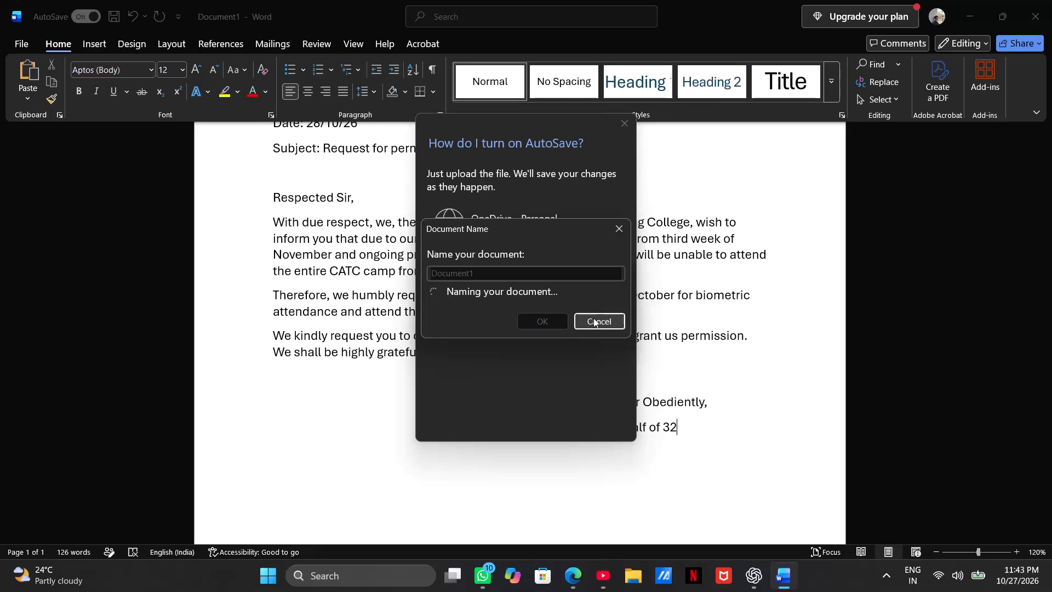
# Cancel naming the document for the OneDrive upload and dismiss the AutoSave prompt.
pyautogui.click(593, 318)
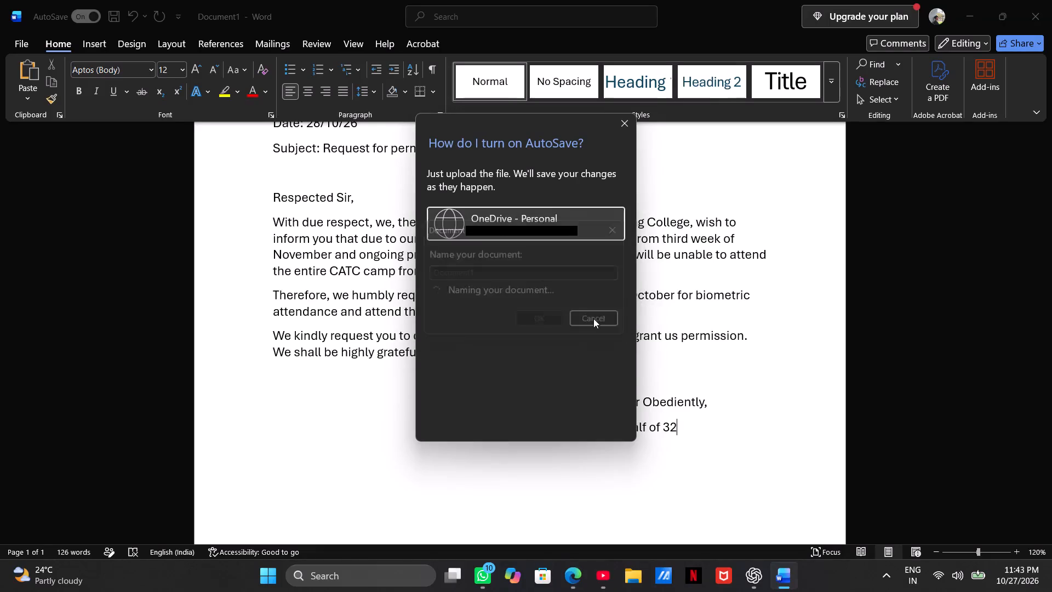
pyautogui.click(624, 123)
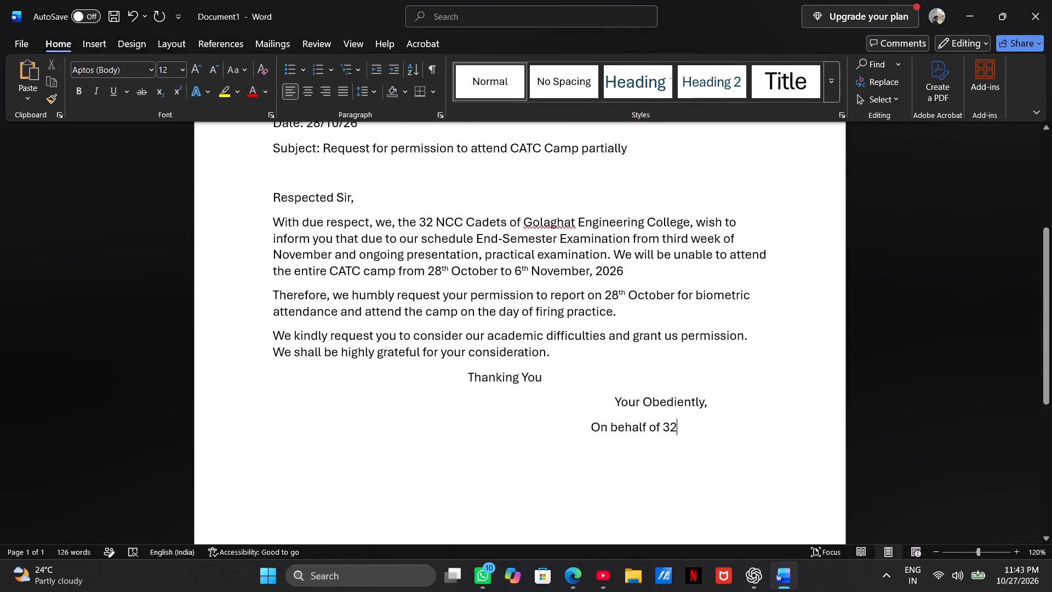
# Complete the signature line below "Your Obediently," by adding "NCC Cadets" after "On behalf of 32".
pyautogui.press('space')
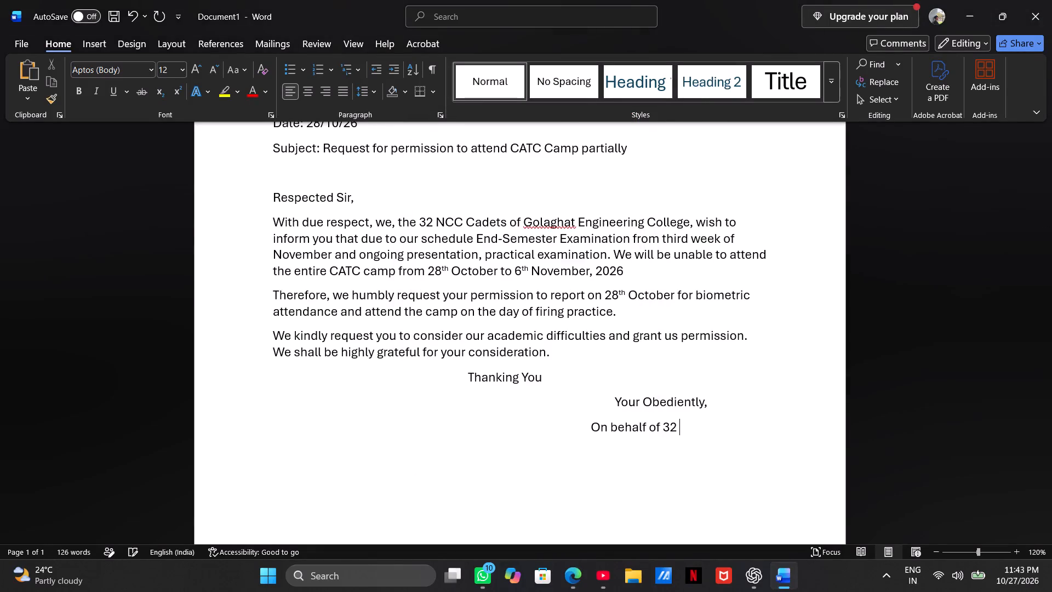
pyautogui.write('NCC')
pyautogui.press('space')
pyautogui.write('Cadets')
pyautogui.press('space')
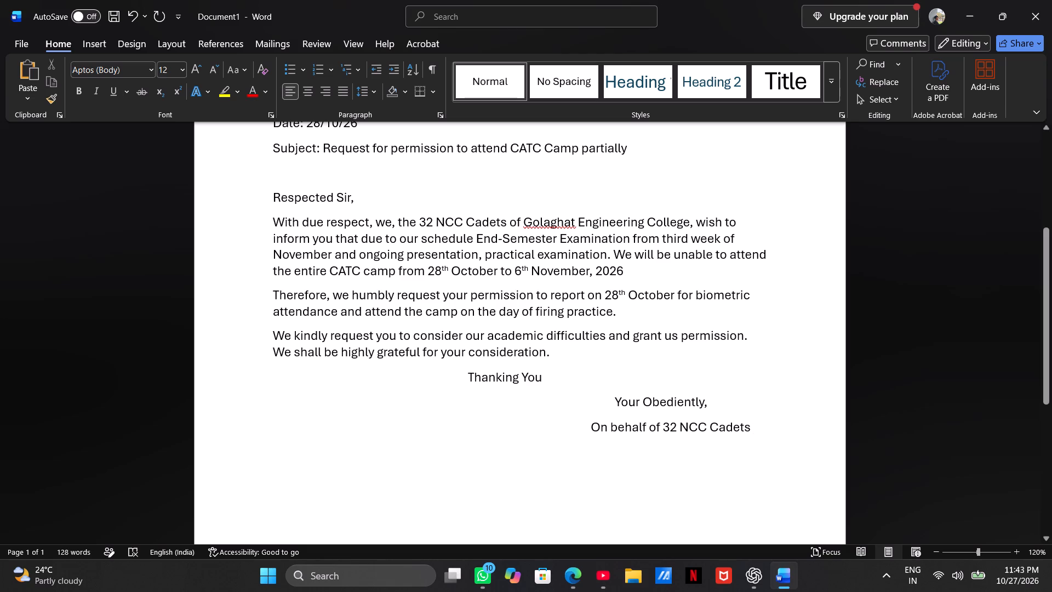
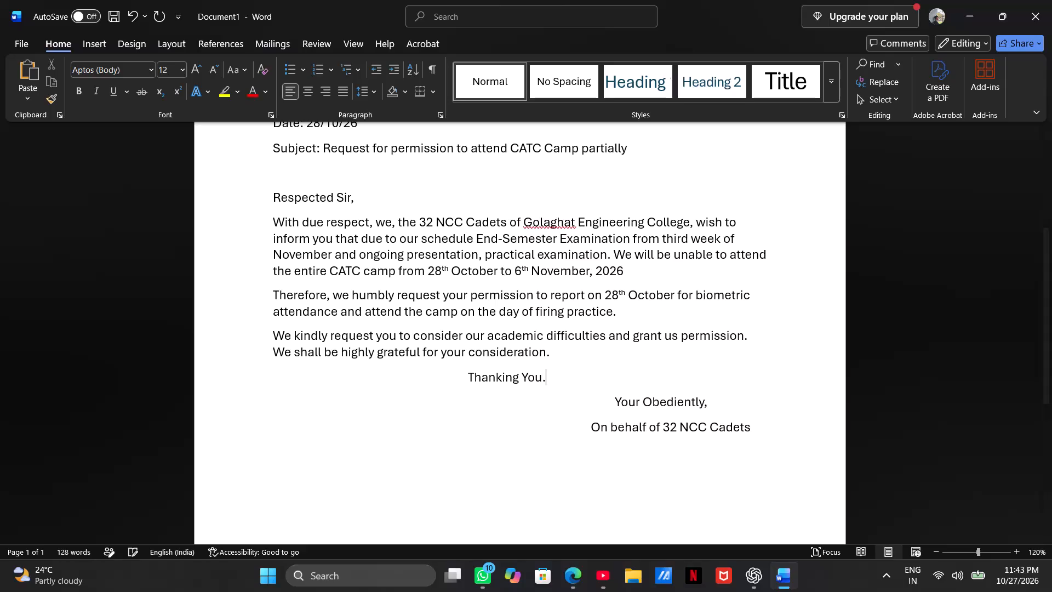
# Add a line below "On behalf of 32 NCC Cadets", indented with spaces to start beneath it, reading "Golaghat".
pyautogui.click(763, 426)
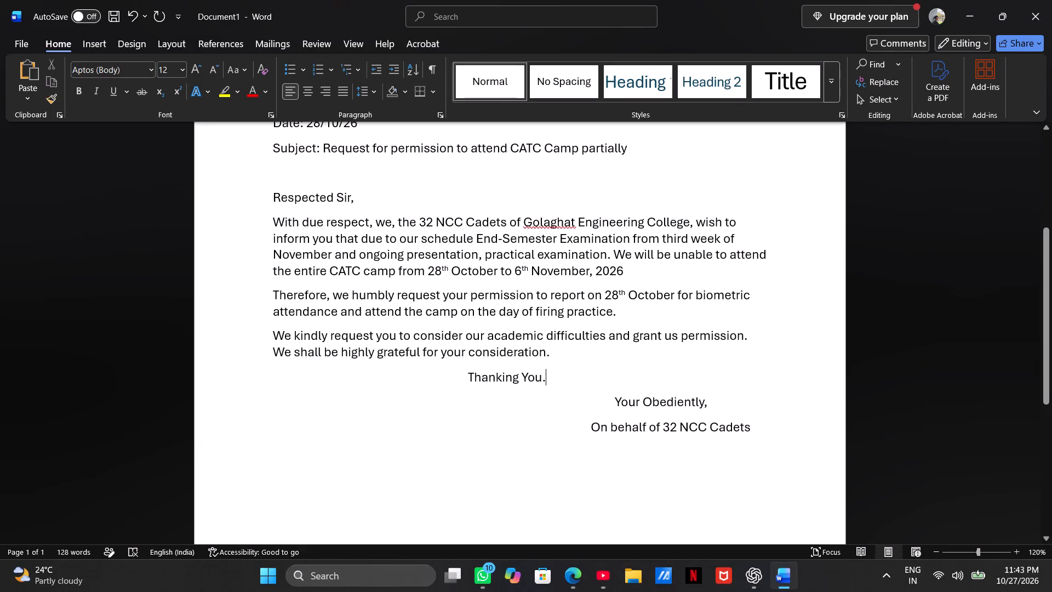
pyautogui.press('Return')
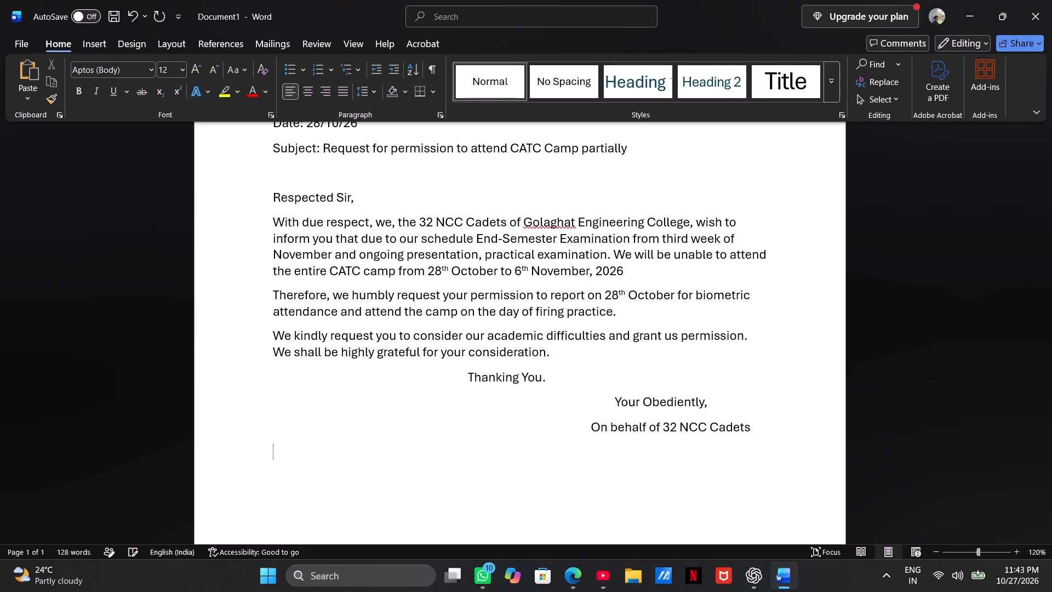
pyautogui.click(592, 449)
pyautogui.click(592, 449)
pyautogui.press('space')
pyautogui.press('space')
pyautogui.press('space')
pyautogui.press('space')
pyautogui.press('space')
pyautogui.press('space')
pyautogui.press('space')
pyautogui.press('space')
pyautogui.press('space')
pyautogui.press('space')
pyautogui.press('space')
pyautogui.press('space')
pyautogui.press('space')
pyautogui.press('space')
pyautogui.press('space')
pyautogui.press('space')
pyautogui.press('space')
pyautogui.press('space')
pyautogui.press('space')
pyautogui.press('space')
pyautogui.press('space')
pyautogui.press('space')
pyautogui.press('space')
pyautogui.press('space')
pyautogui.press('space')
pyautogui.press('space')
pyautogui.press('space')
pyautogui.press('space')
pyautogui.press('space')
pyautogui.press('space')
pyautogui.press('space')
pyautogui.press('space')
pyautogui.press('space')
pyautogui.press('space')
pyautogui.press('space')
pyautogui.press('space')
pyautogui.press('space')
pyautogui.press('space')
pyautogui.press('space')
pyautogui.press('space')
pyautogui.press('space')
pyautogui.press('BackSpace')
pyautogui.write('Golaghat')
pyautogui.press('space')
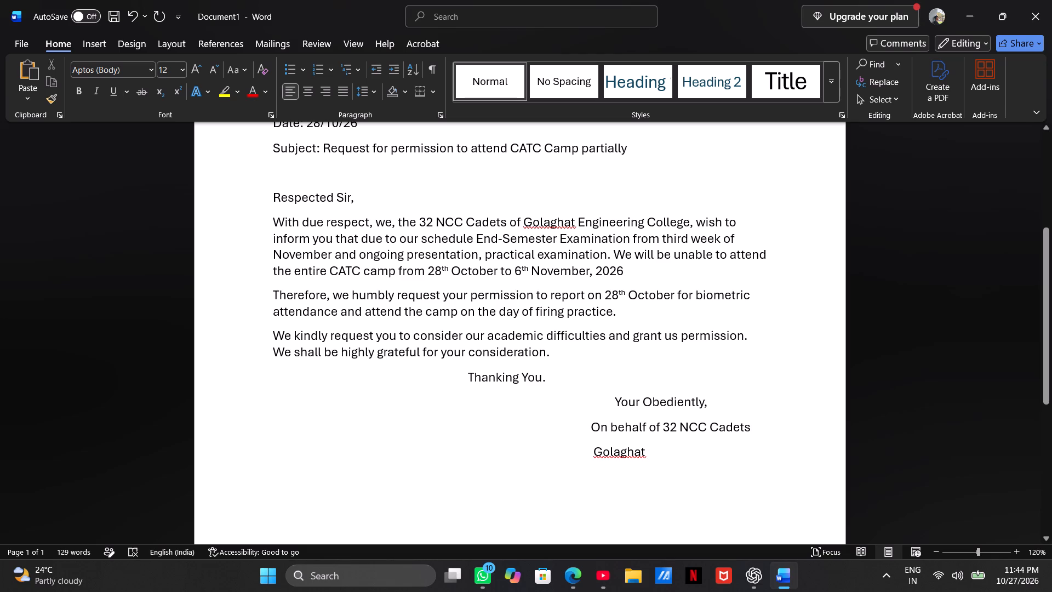
# Remove one leading space before "Golaghat" so it lines up with the start of "On behalf of 32 NCC Cadets".
pyautogui.press('Left')
pyautogui.press('Left')
pyautogui.press('Left')
pyautogui.press('Left')
pyautogui.press('Left')
pyautogui.press('Left')
pyautogui.press('Left')
pyautogui.press('Left')
pyautogui.press('Left')
pyautogui.press('Left')
pyautogui.press('Right')
pyautogui.press('BackSpace')
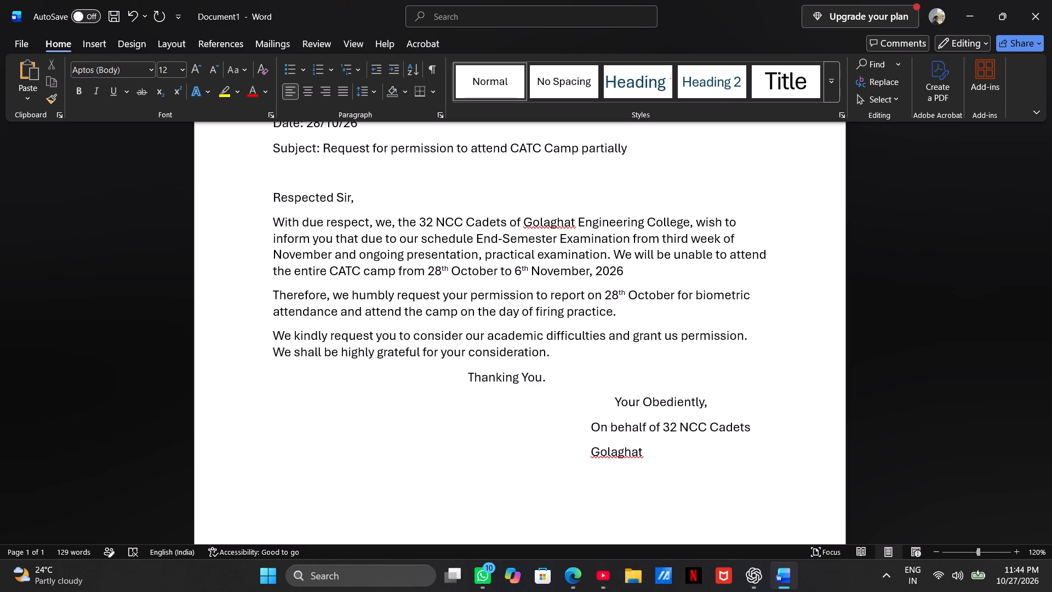
# Complete the last line as "Golaghat Engineering College" and start a new line below it.
pyautogui.press('Right')
pyautogui.press('Right')
pyautogui.press('Right')
pyautogui.press('Right')
pyautogui.press('Right')
pyautogui.press('Right')
pyautogui.press('Right')
pyautogui.press('Right')
pyautogui.press('space')
pyautogui.write('Enginee')
pyautogui.write('ring Collefe')
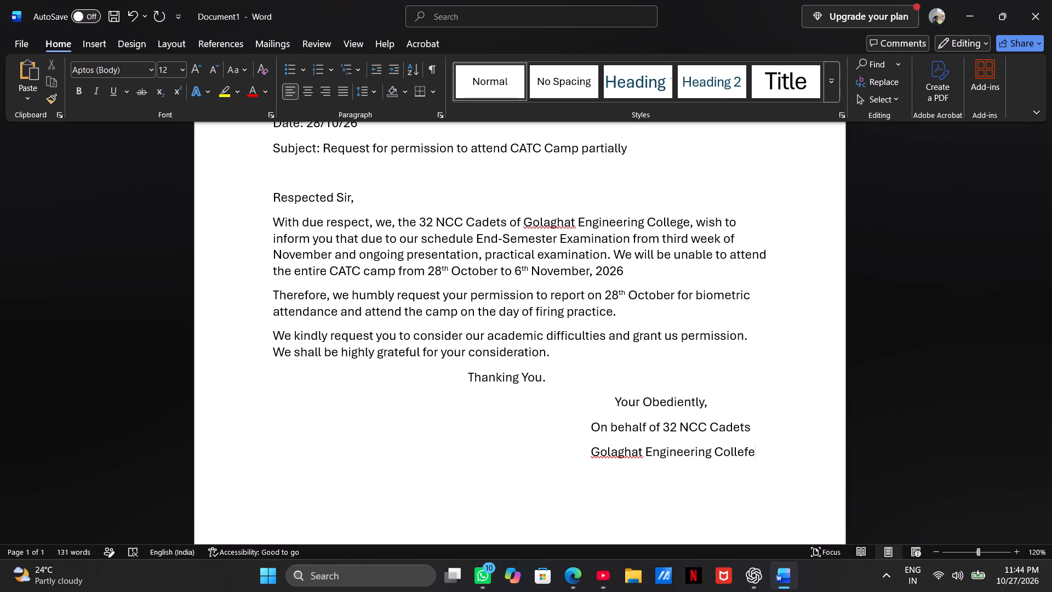
pyautogui.press('BackSpace')
pyautogui.press('BackSpace')
pyautogui.write('ge')
pyautogui.press('Return')
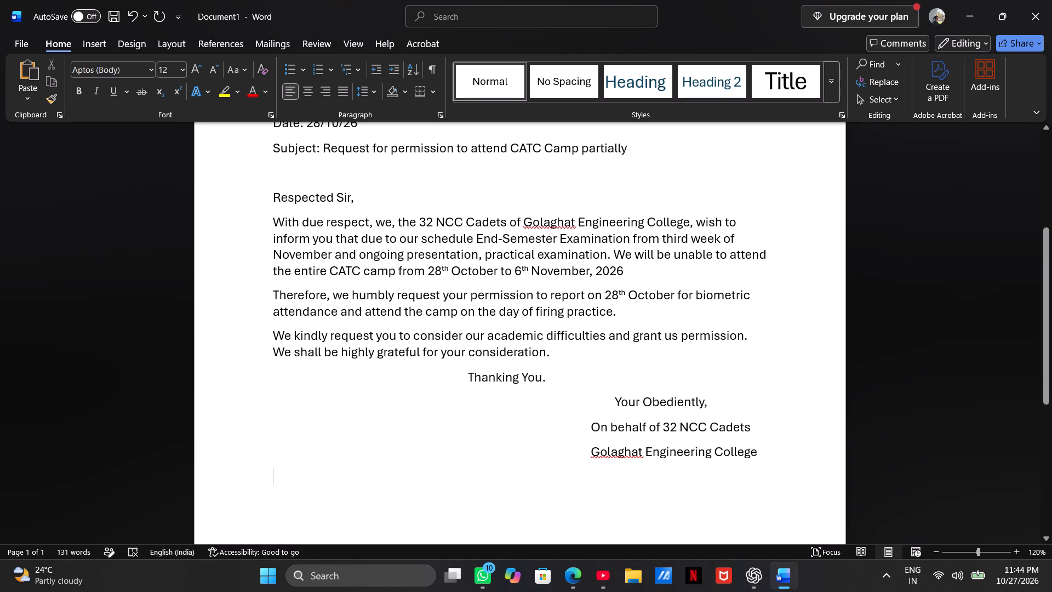
# Left-align the three closing lines from "Your Obediently," to "Golaghat Engineering College", after trying them centred.
pyautogui.moveTo(762, 454); pyautogui.dragTo(625, 408)
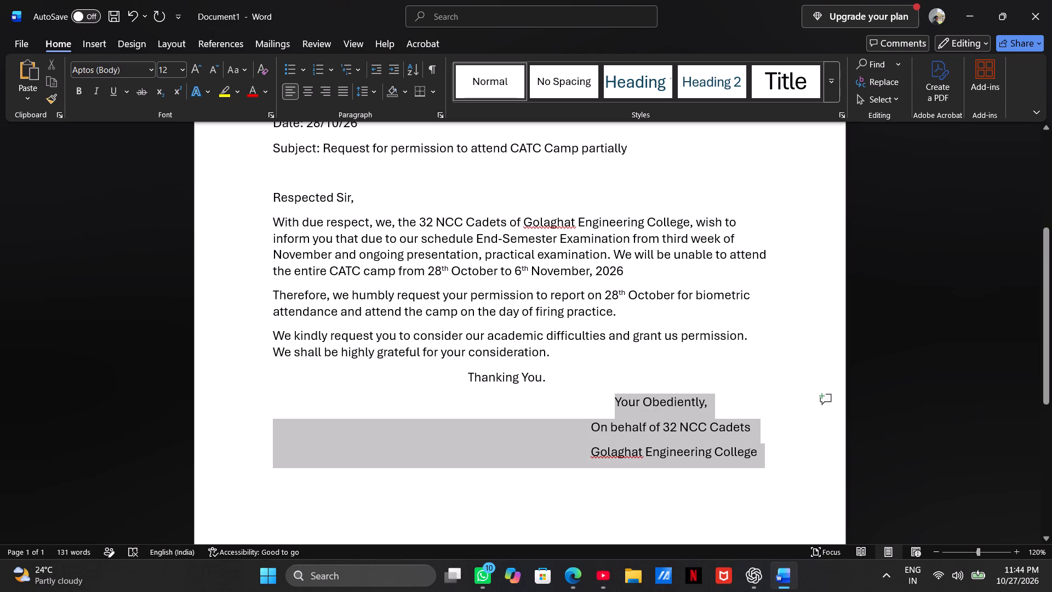
pyautogui.moveTo(625, 408); pyautogui.dragTo(609, 401)
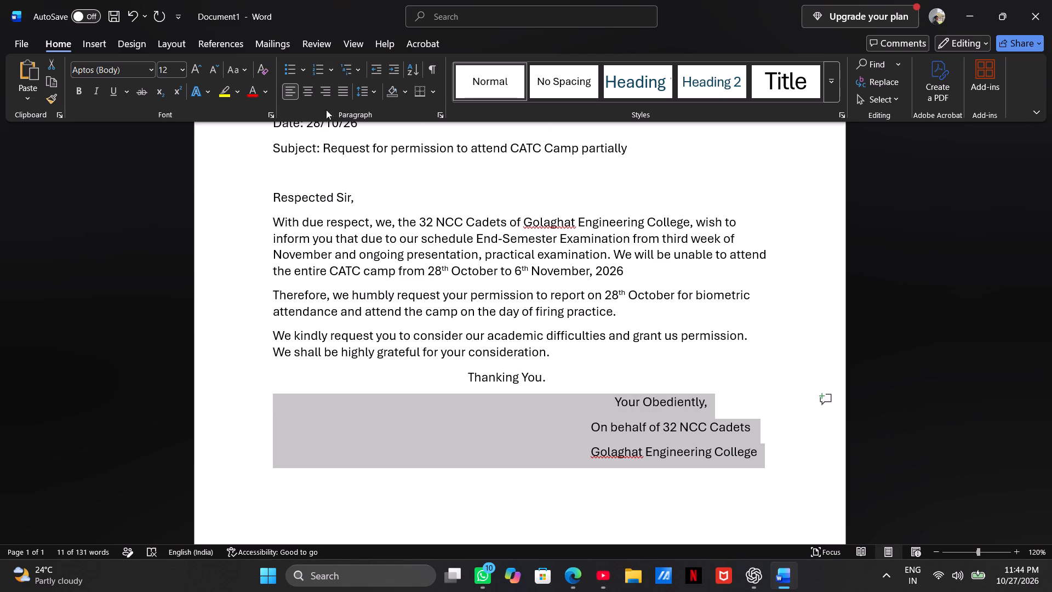
pyautogui.click(307, 92)
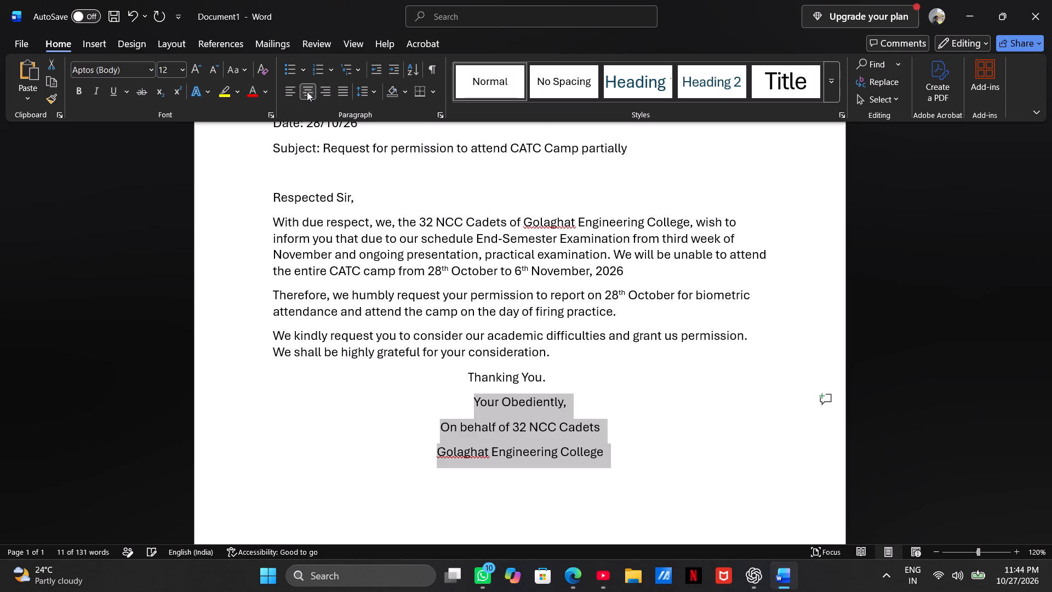
pyautogui.click(286, 91)
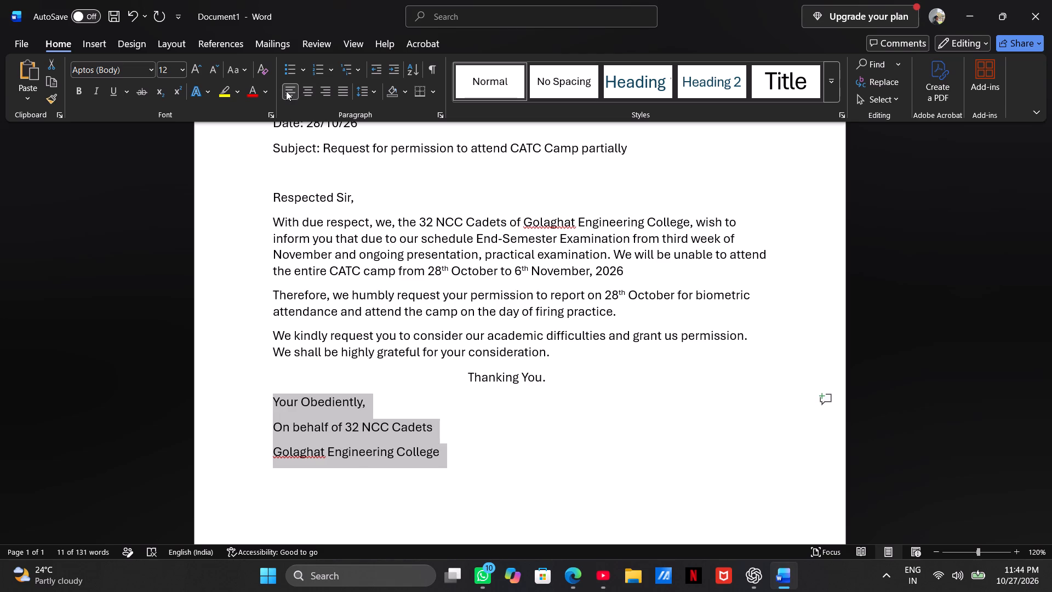
pyautogui.click(488, 436)
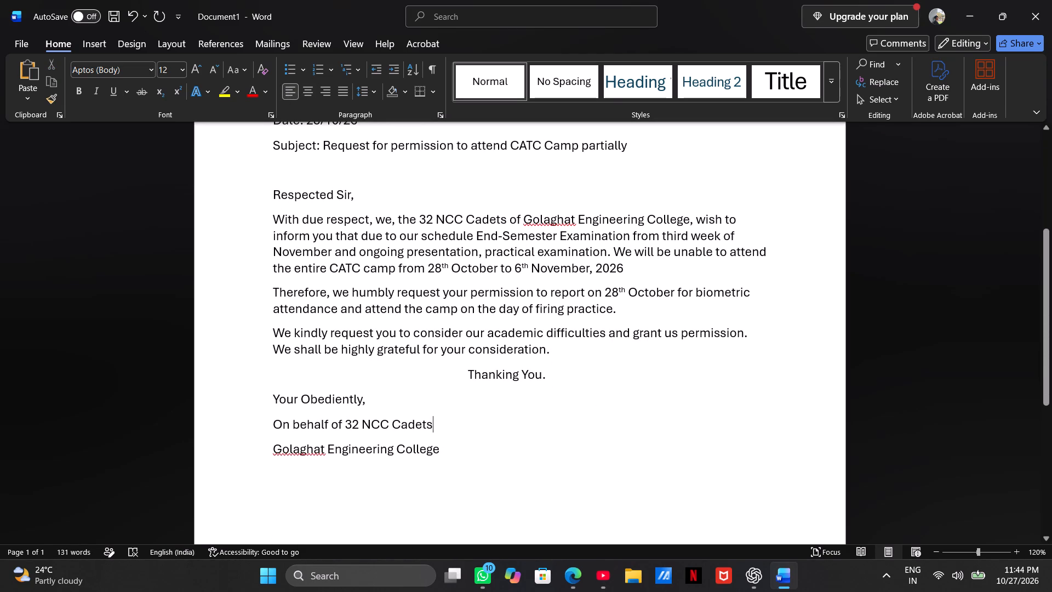
pyautogui.click(462, 447)
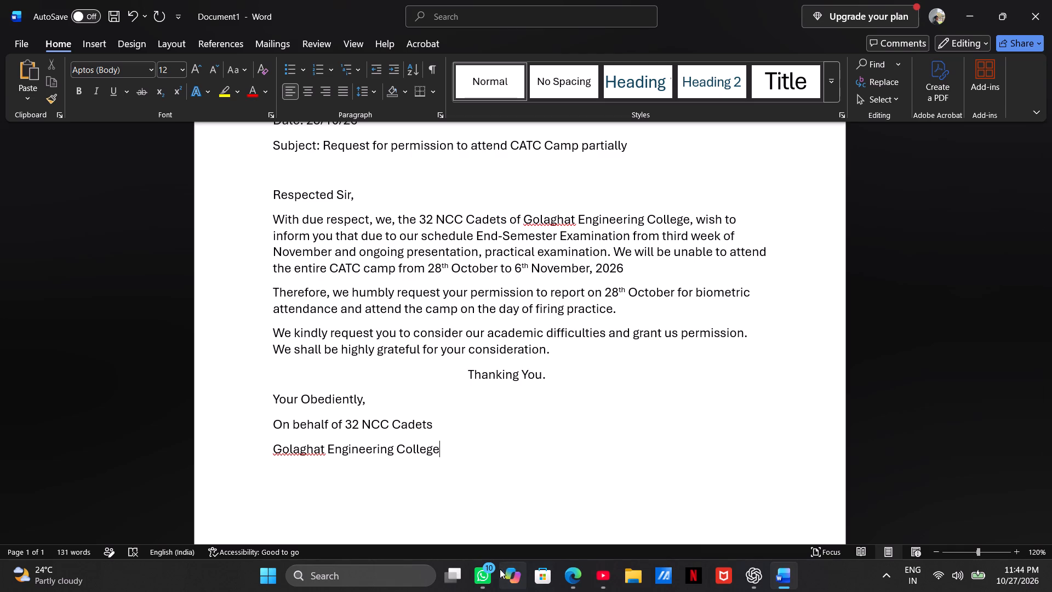
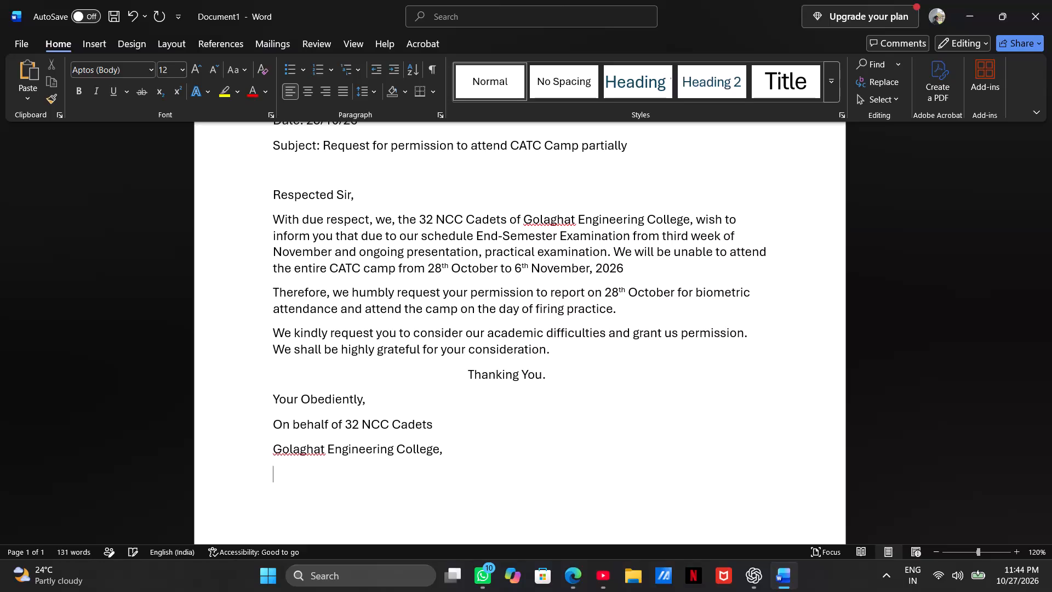
# Add the closing line "Golaghat, Assam" below "Golaghat Engineering College,".
pyautogui.write('Golaghat')
pyautogui.press('space')
pyautogui.press('BackSpace')
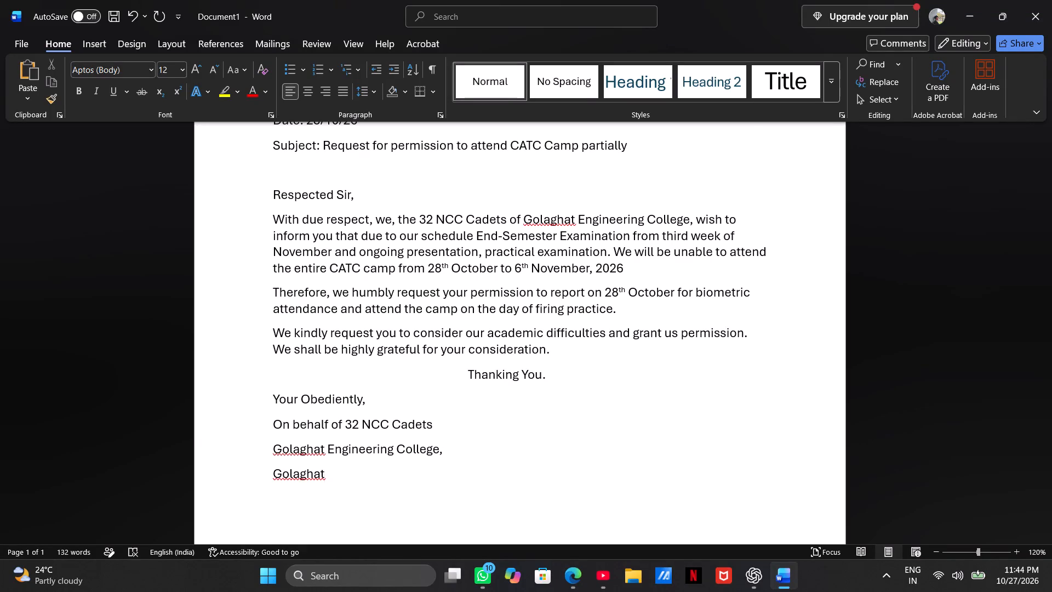
pyautogui.write(',')
pyautogui.press('space')
pyautogui.write('Assam')
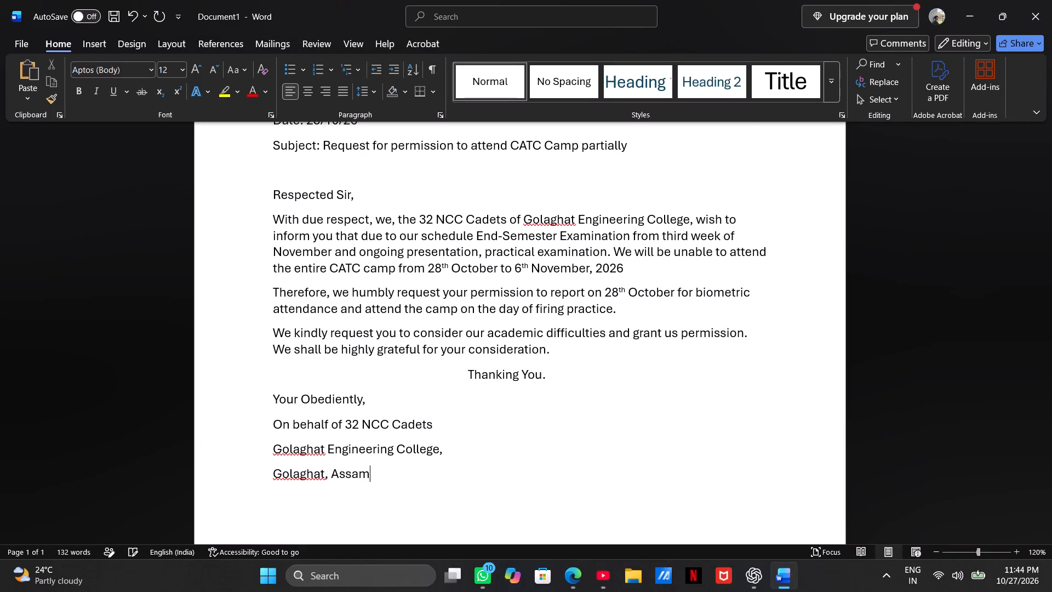
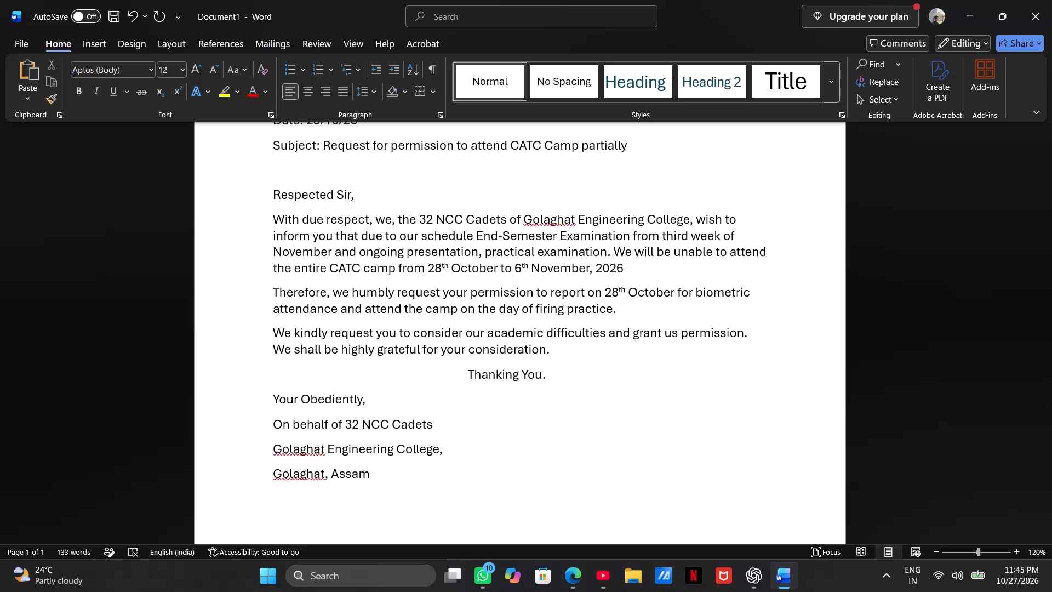
# Add the line "Signature of the Cadet Representing:" below "Golaghat, Assam", leaving one blank line between them.
pyautogui.press('Return')
pyautogui.scroll(-1, 658, 488)
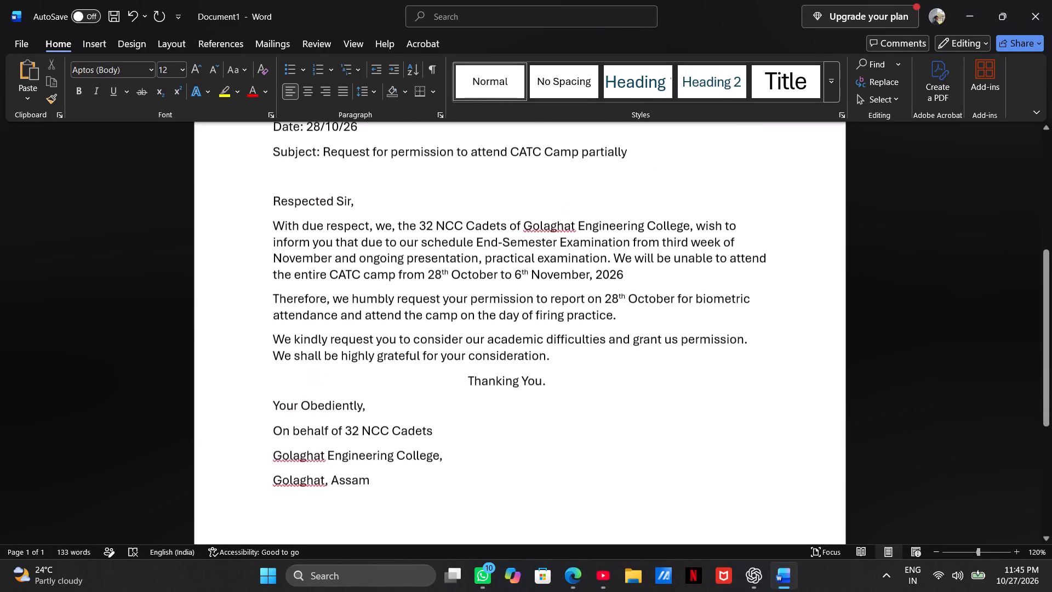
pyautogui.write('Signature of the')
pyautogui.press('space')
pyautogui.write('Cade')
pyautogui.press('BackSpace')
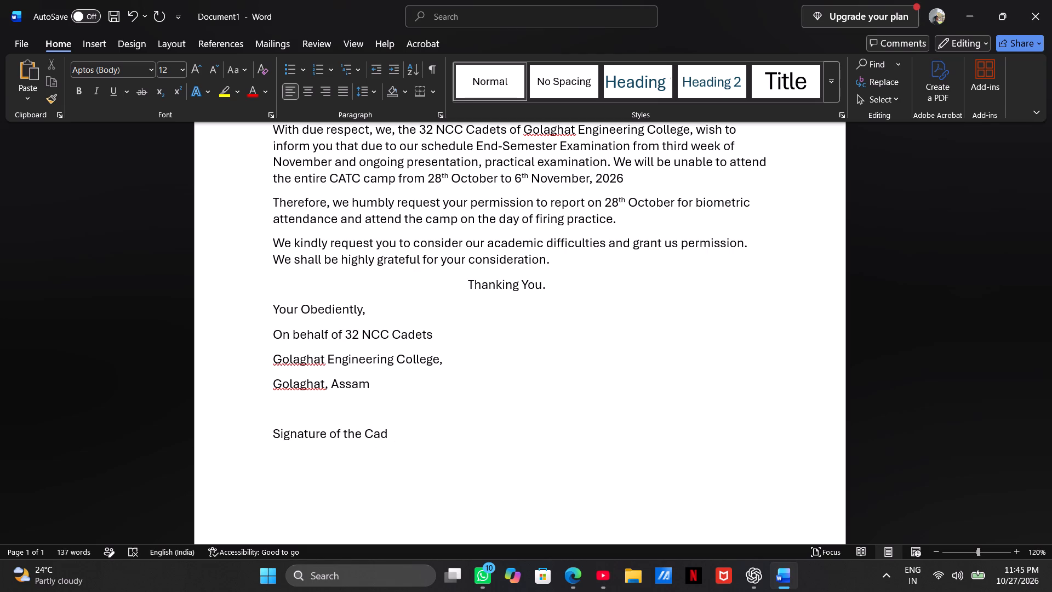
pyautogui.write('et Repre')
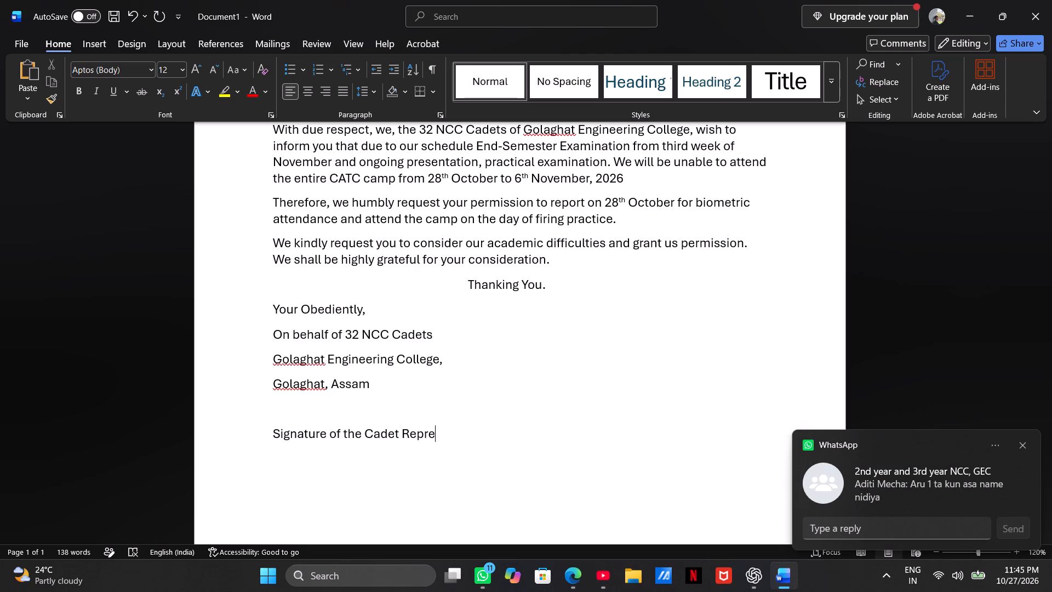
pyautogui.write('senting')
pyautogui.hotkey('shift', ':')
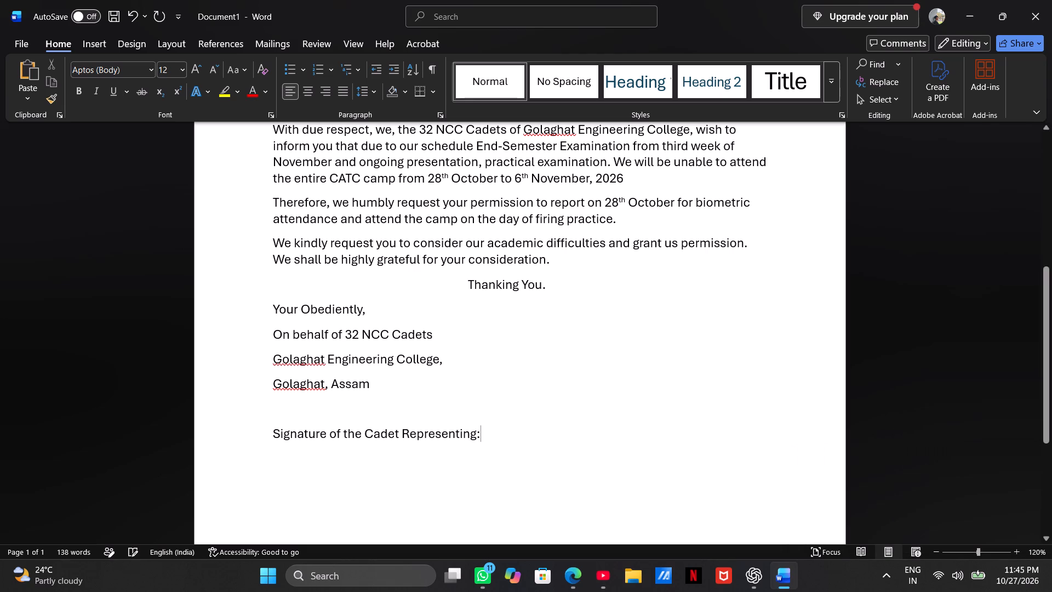
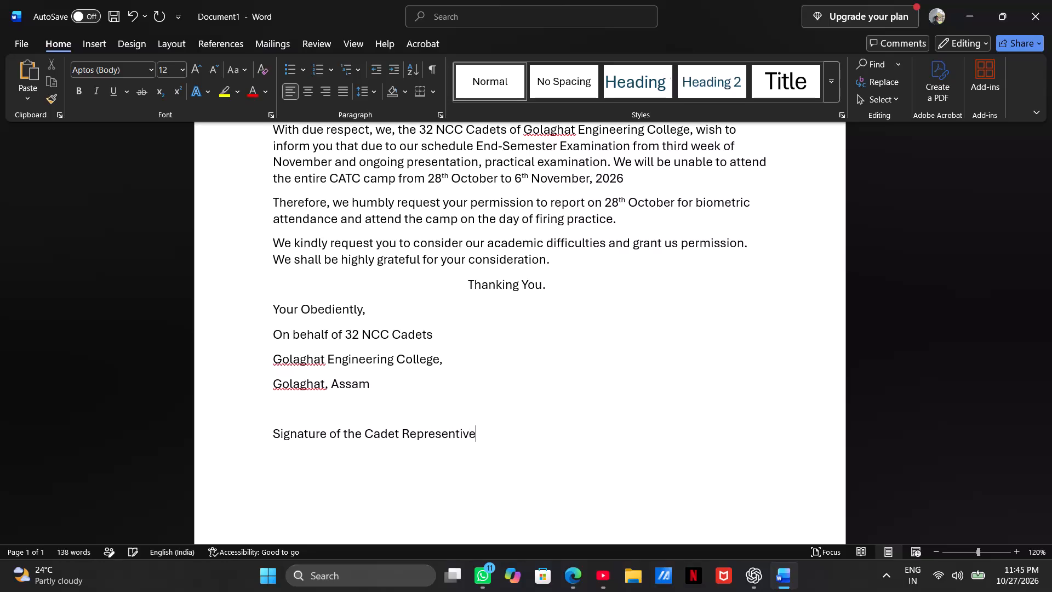
# End the cadet signature line with a semicolon and start a new line below it.
pyautogui.press(';')
pyautogui.press('Return')
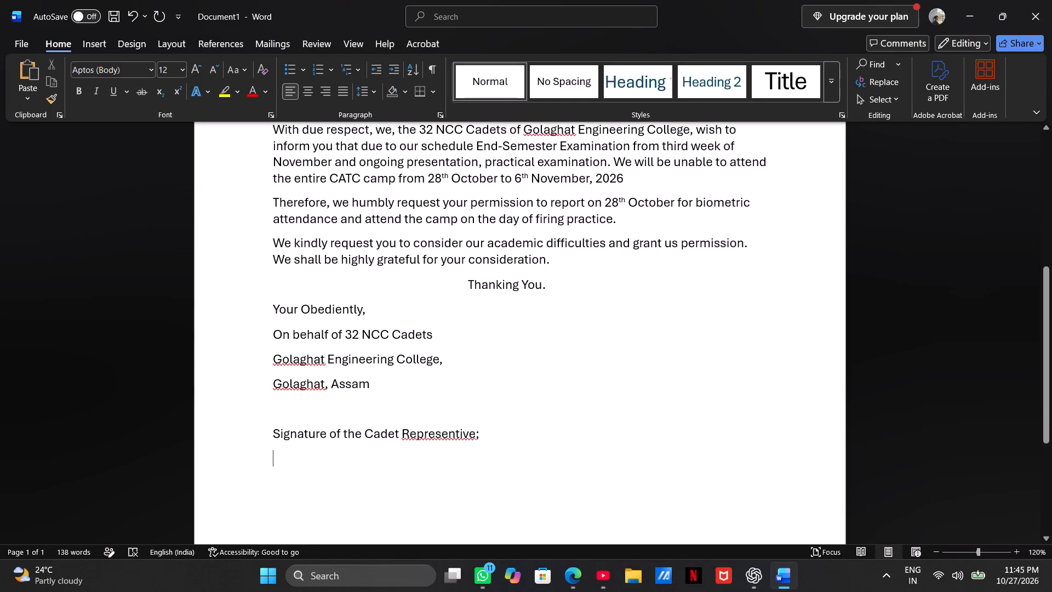
# Correct the spelling of "Representive" to "Representative" in the cadet signature line.
pyautogui.click(461, 433)
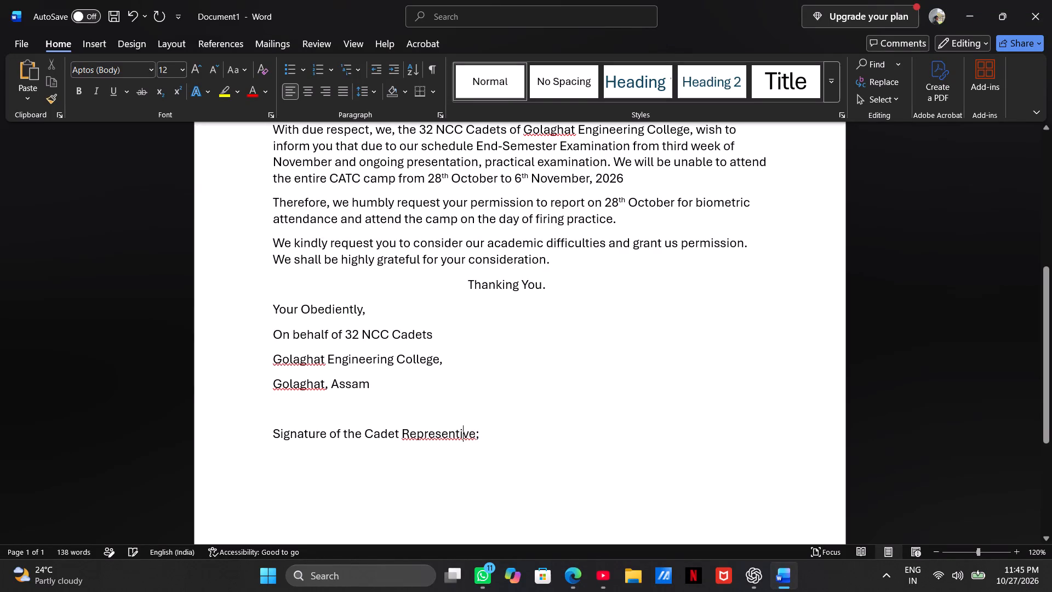
pyautogui.press('Left')
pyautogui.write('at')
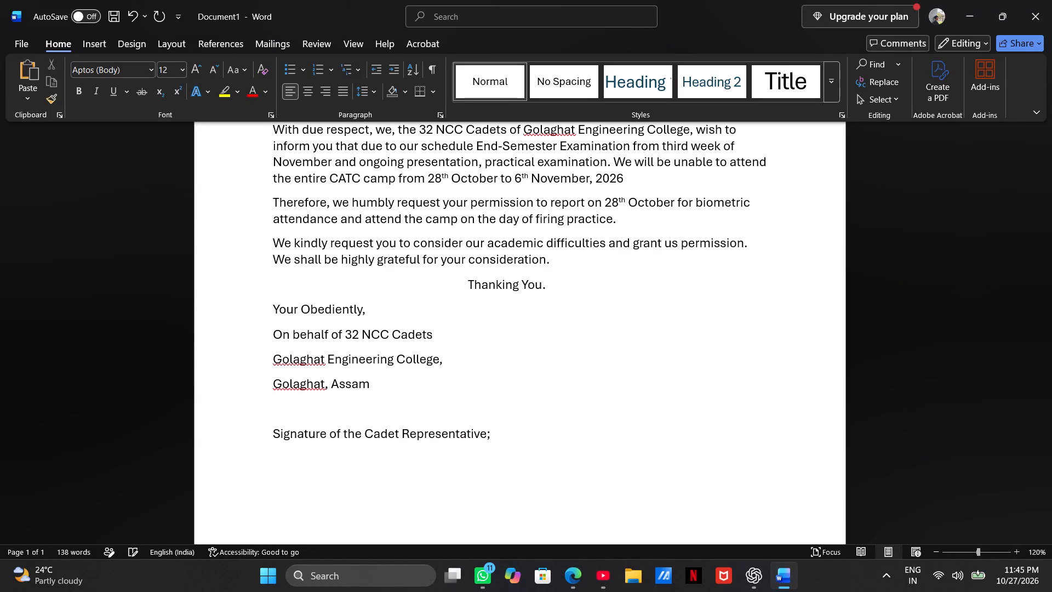
# Remove the semicolon after "Representative" at the end of the signature line.
pyautogui.click(497, 431)
pyautogui.press('BackSpace')
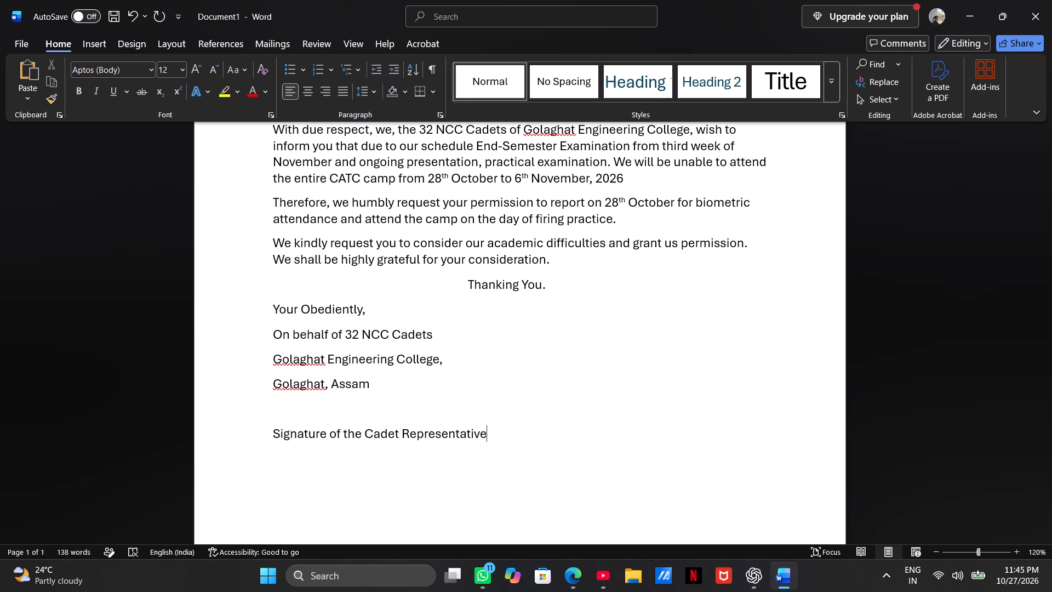
# Add a colon at the end of the "Signature of the Cadet Representative" line.
pyautogui.press(';')
pyautogui.press('BackSpace')
pyautogui.hotkey('shift', ':')
# Add the label lines "Name:" and "Conatct:" below the cadet representative's signature line.
pyautogui.press('Return')
pyautogui.write('Nam')
pyautogui.write('e:')
pyautogui.press('Return')
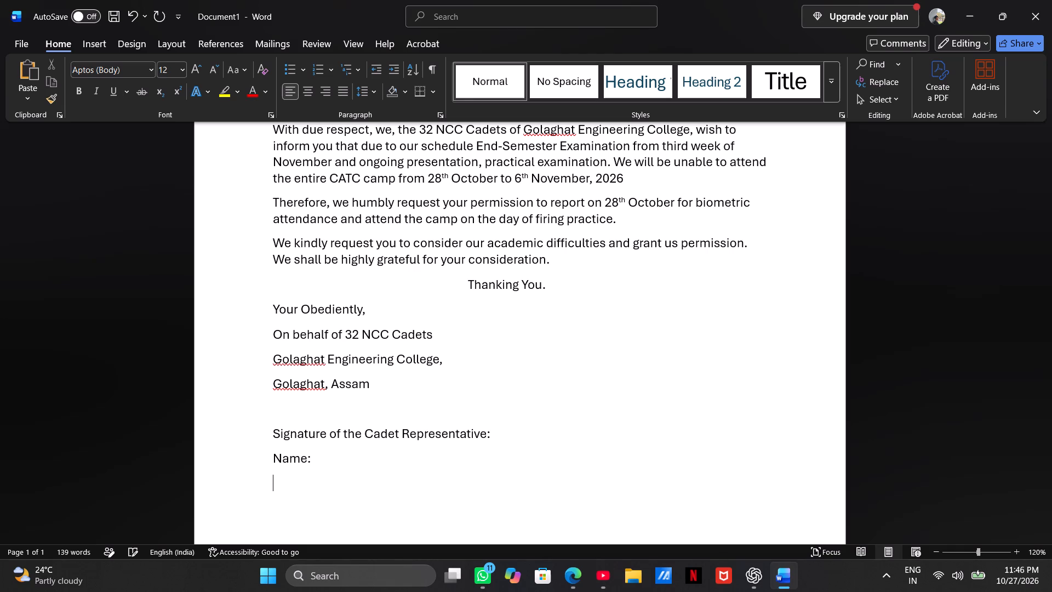
pyautogui.write('Conatct')
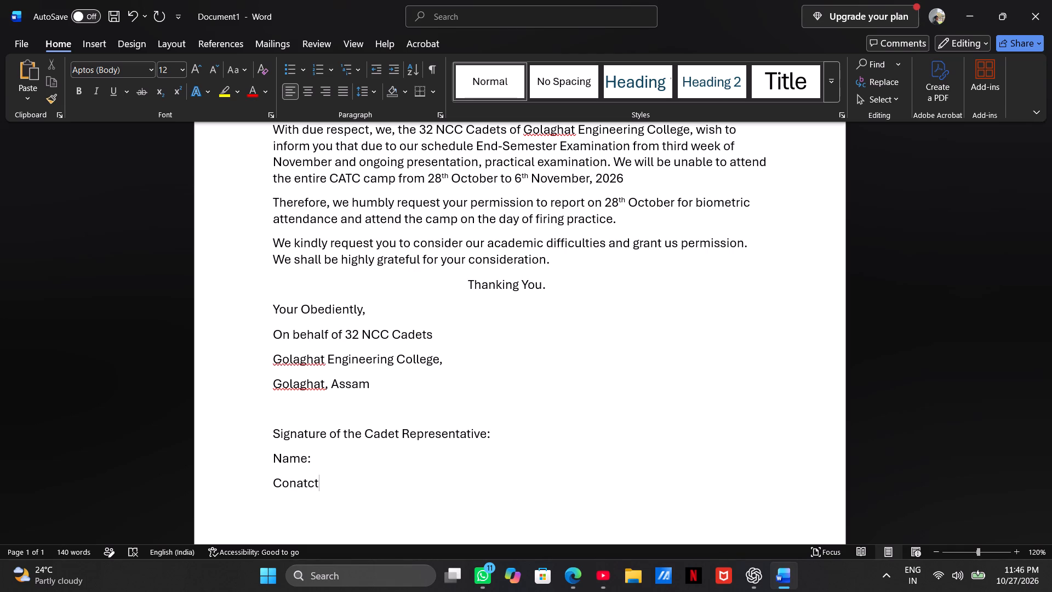
pyautogui.write(':')
pyautogui.press('space')
pyautogui.scroll(-2, 497, 431)
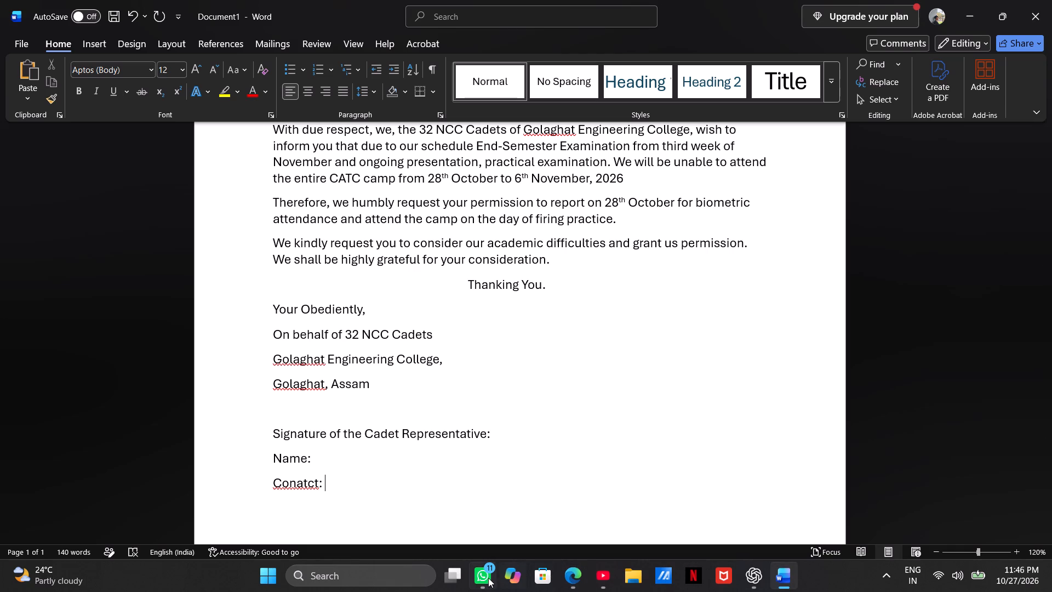
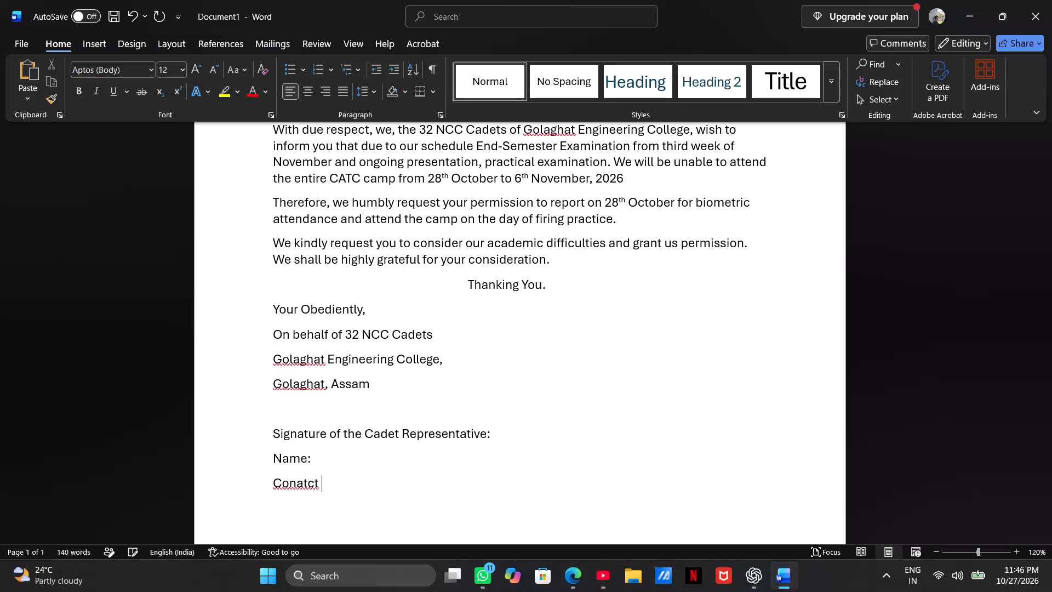
# Correct the misspelled "Conatct" label below "Name:" so that it reads "Contact No:".
pyautogui.press('BackSpace')
pyautogui.press('BackSpace')
pyautogui.press('BackSpace')
pyautogui.press('BackSpace')
pyautogui.press('BackSpace')
pyautogui.write('tact No:')
pyautogui.press('space')
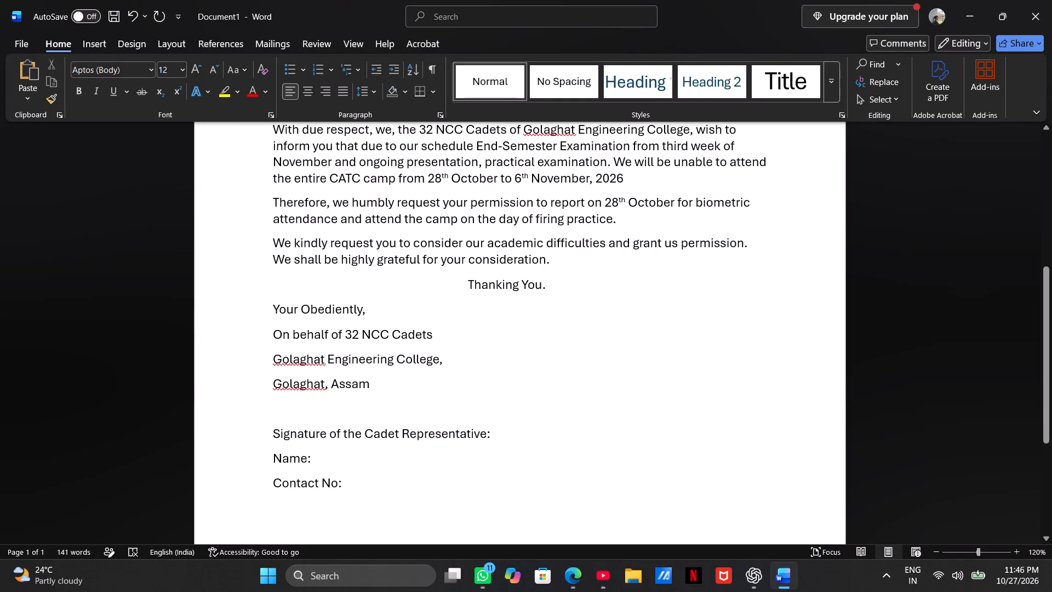
# Examine the overall layout of the finished letter on the full page.
pyautogui.scroll(1, 409, 363)
pyautogui.hscroll(-1, 409, 363)
pyautogui.hscroll(1, 409, 363)
pyautogui.hscroll(-1, 409, 363)
pyautogui.keyDown('ctrl'); pyautogui.scroll(-4, 409, 363); pyautogui.keyUp('ctrl')
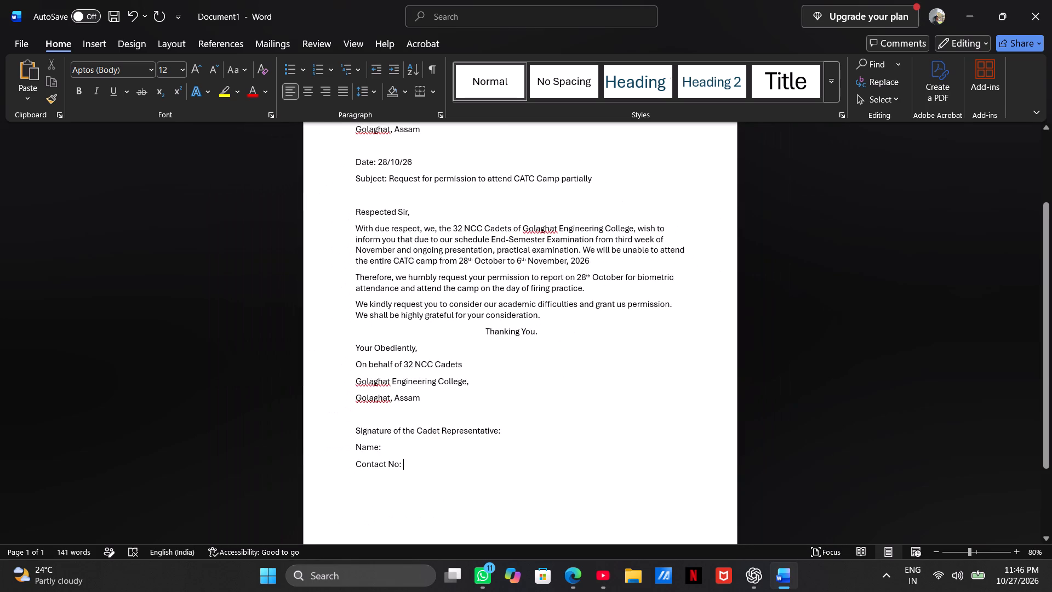
pyautogui.hscroll(-1, 471, 296)
pyautogui.hscroll(1, 471, 296)
pyautogui.hscroll(-1, 471, 296)
pyautogui.scroll(1, 471, 296)
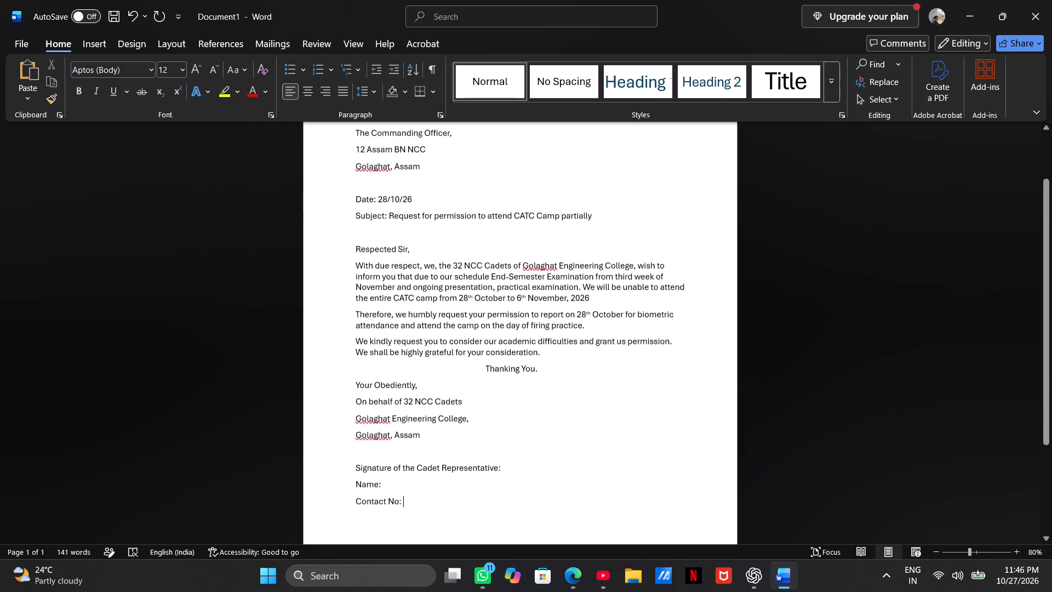
pyautogui.keyDown('ctrl'); pyautogui.scroll(-3, 471, 296); pyautogui.keyUp('ctrl')
pyautogui.hscroll(1, 479, 312)
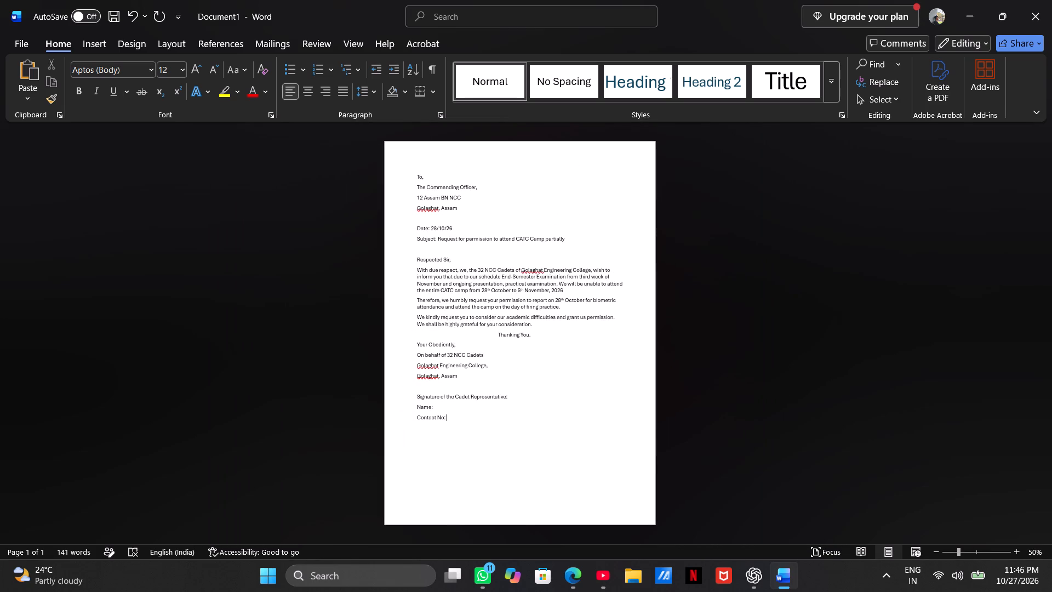
pyautogui.hscroll(1, 479, 312)
pyautogui.hscroll(-1, 479, 312)
pyautogui.keyDown('ctrl'); pyautogui.scroll(4, 479, 312); pyautogui.keyUp('ctrl')
pyautogui.keyDown('ctrl'); pyautogui.scroll(-4, 479, 312); pyautogui.keyUp('ctrl')
pyautogui.scroll(1, 479, 312)
# Copy the entire letter text, from "To," down to the "Contact No:" line.
pyautogui.moveTo(447, 415); pyautogui.dragTo(424, 340)
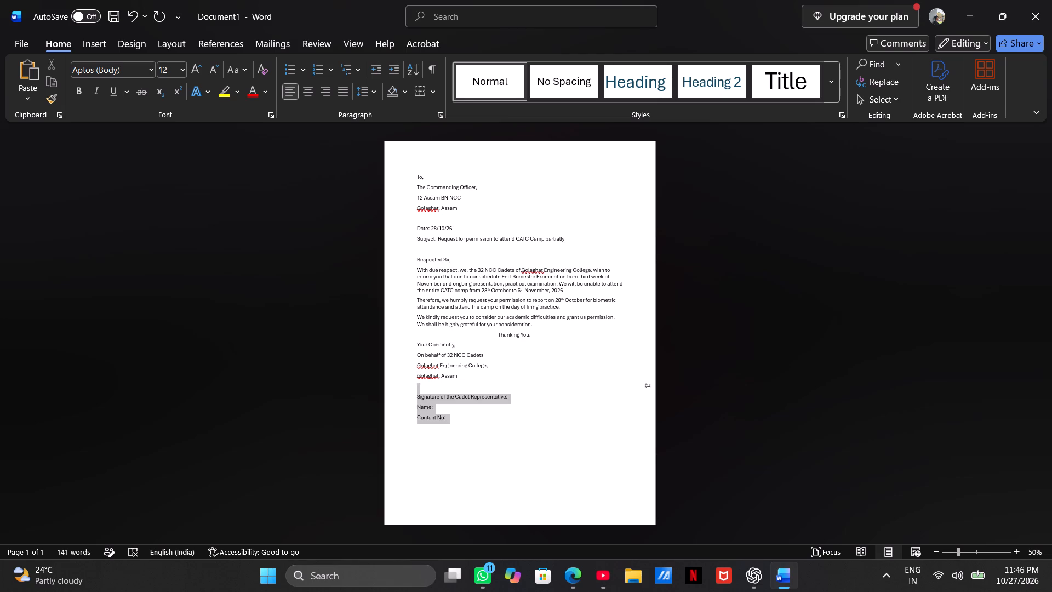
pyautogui.moveTo(424, 340); pyautogui.dragTo(410, 176)
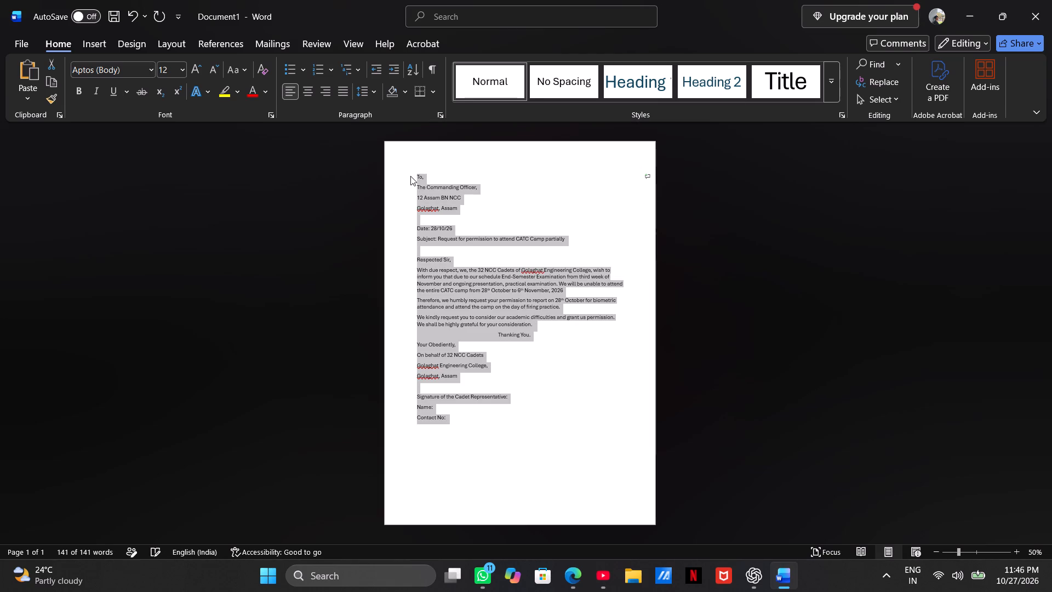
pyautogui.hotkey('ctrl', 'c')
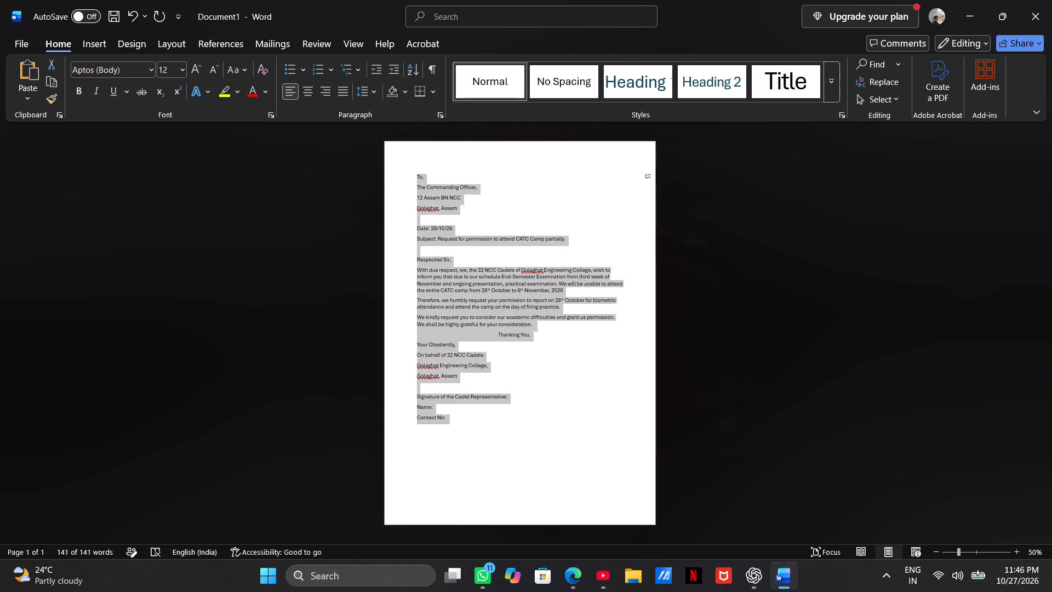
pyautogui.click(751, 462)
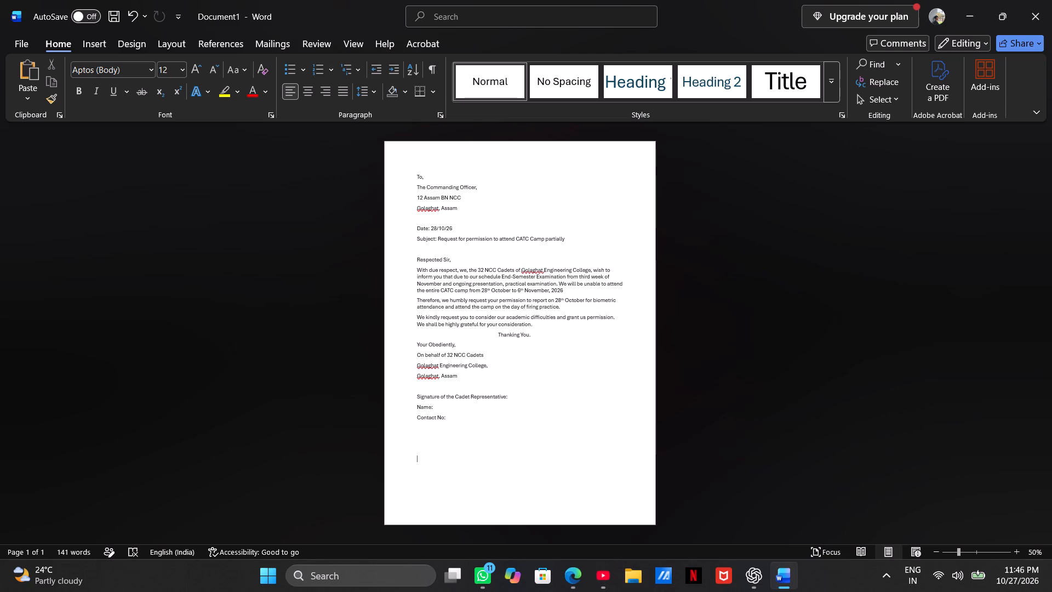
# Save the document under the file name "appliaction" in the OneDrive Documents folder.
pyautogui.hotkey('ctrl', 's')
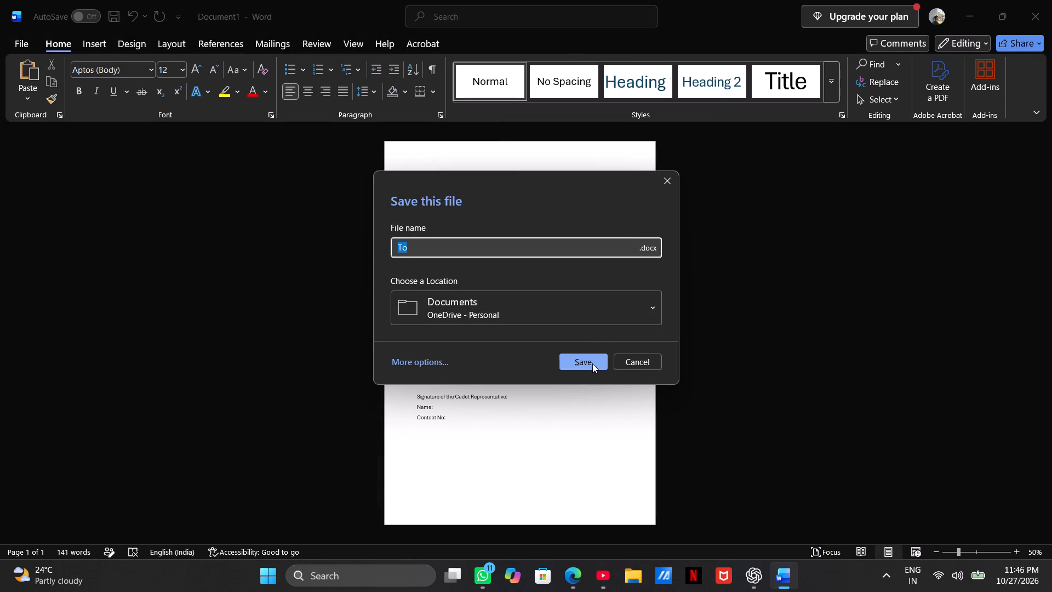
pyautogui.click(412, 241)
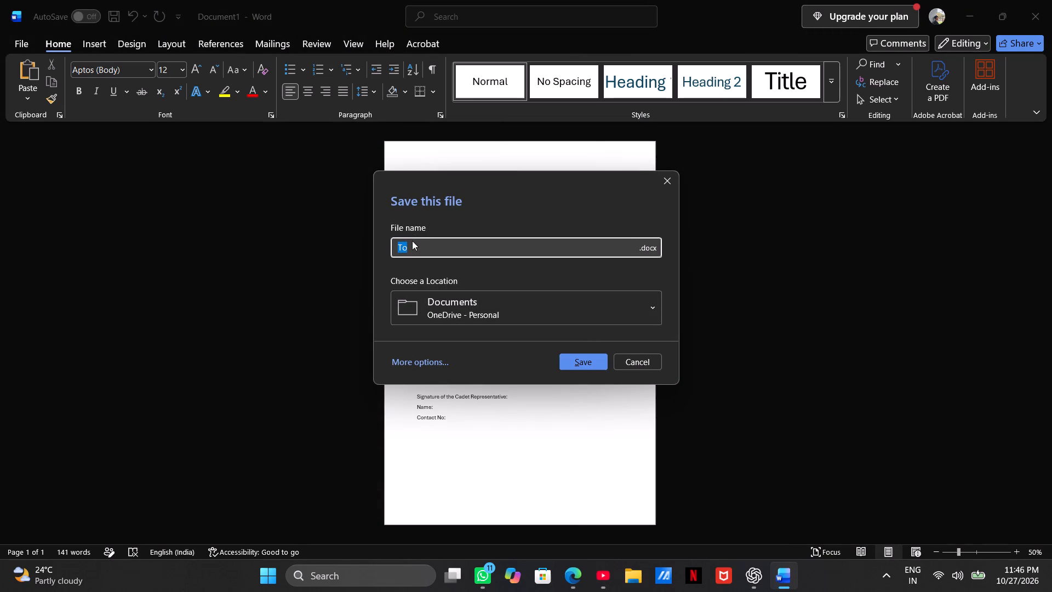
pyautogui.press('BackSpace')
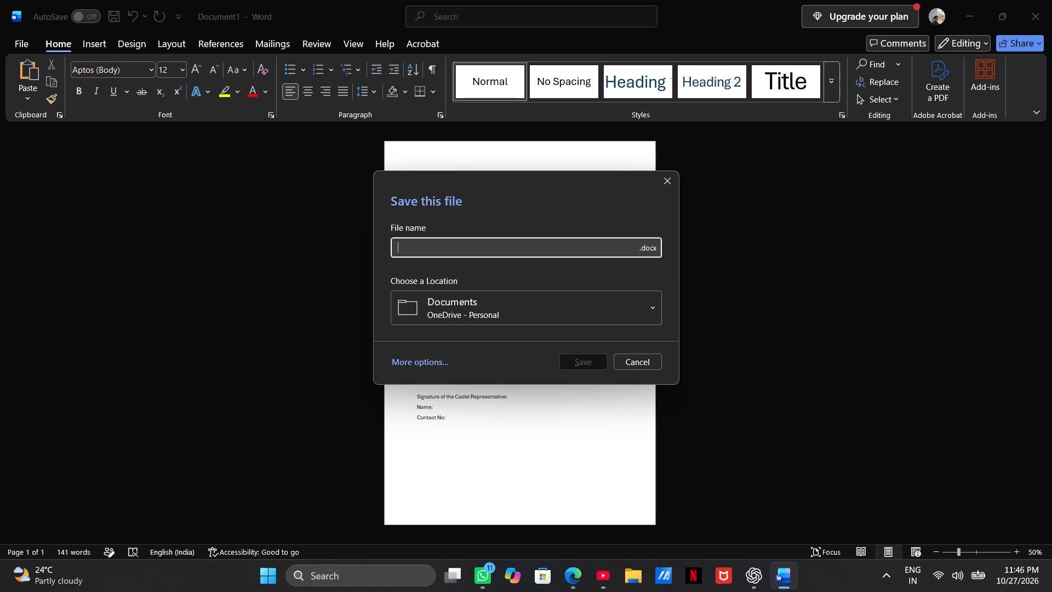
pyautogui.write('apkk')
pyautogui.press('BackSpace')
pyautogui.press('BackSpace')
pyautogui.write('pliaction')
pyautogui.press('space')
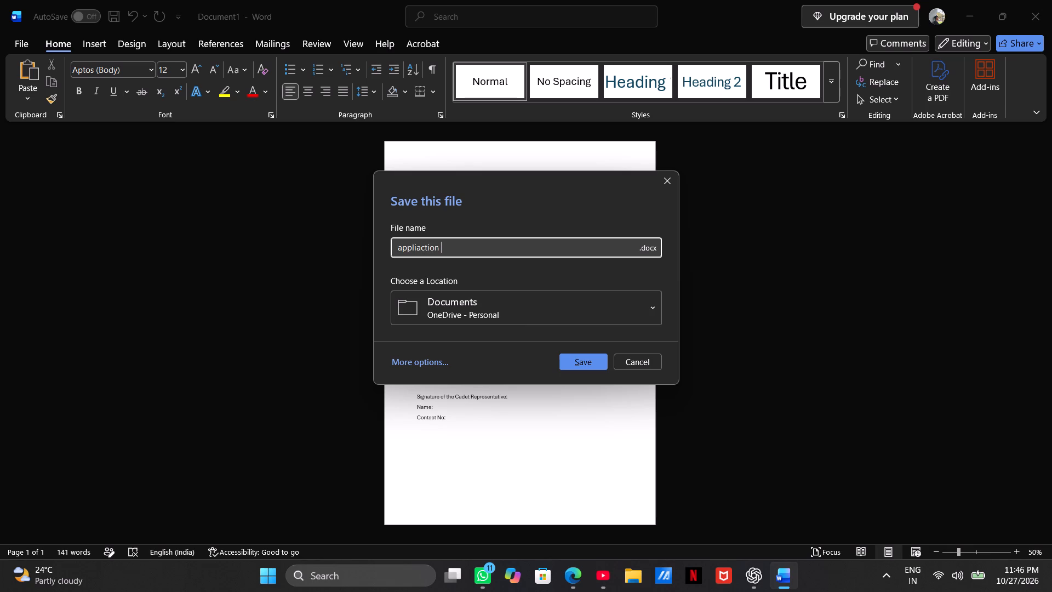
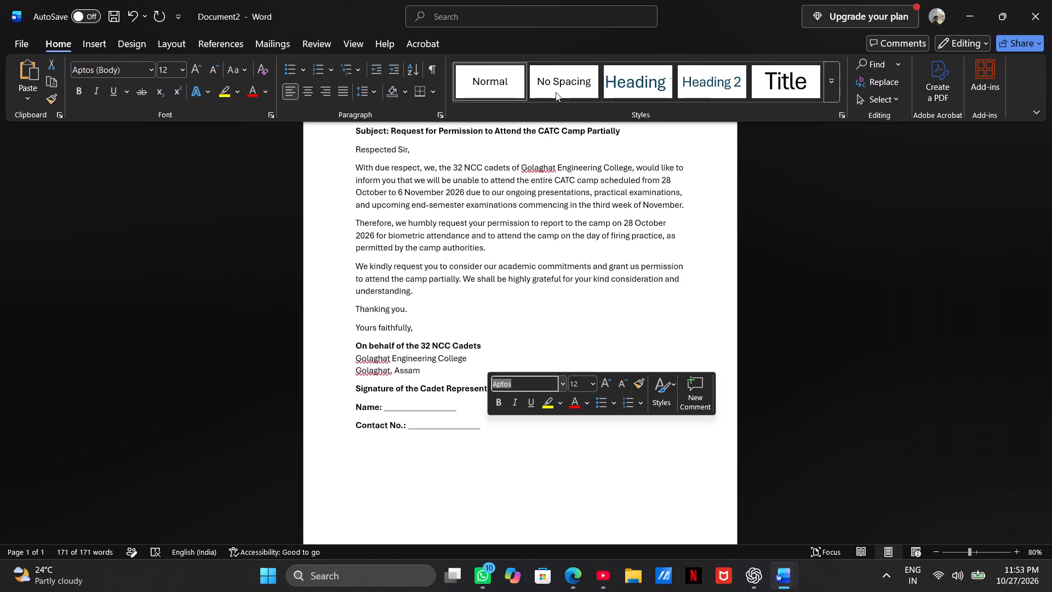
pyautogui.click(649, 304)
# Review the letter's layout and new font at different zoom levels, from the "To," line down to the "Contact No.:" line.
pyautogui.scroll(1, 649, 304)
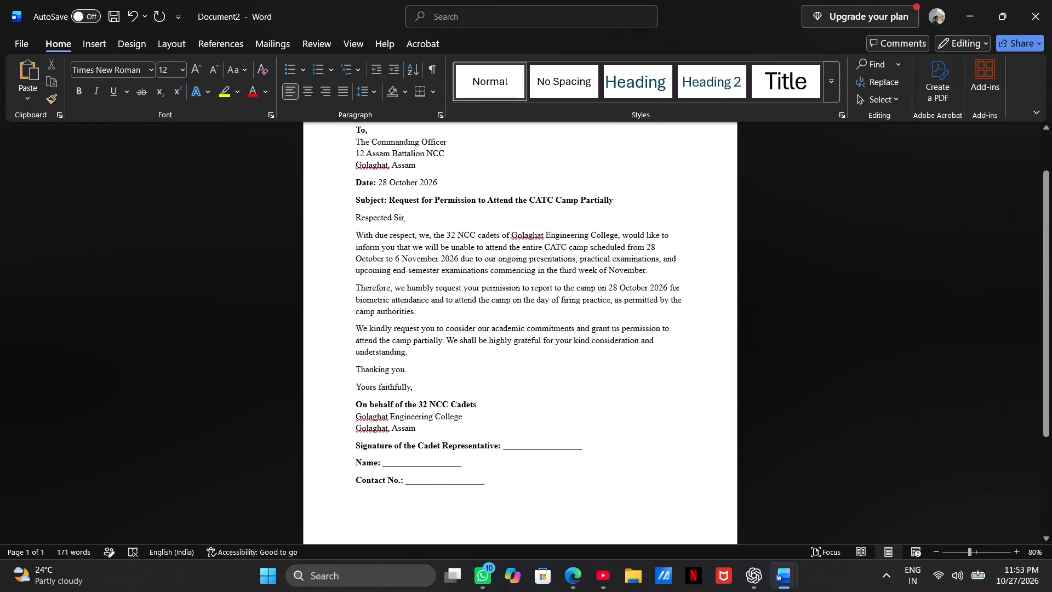
pyautogui.scroll(2, 649, 304)
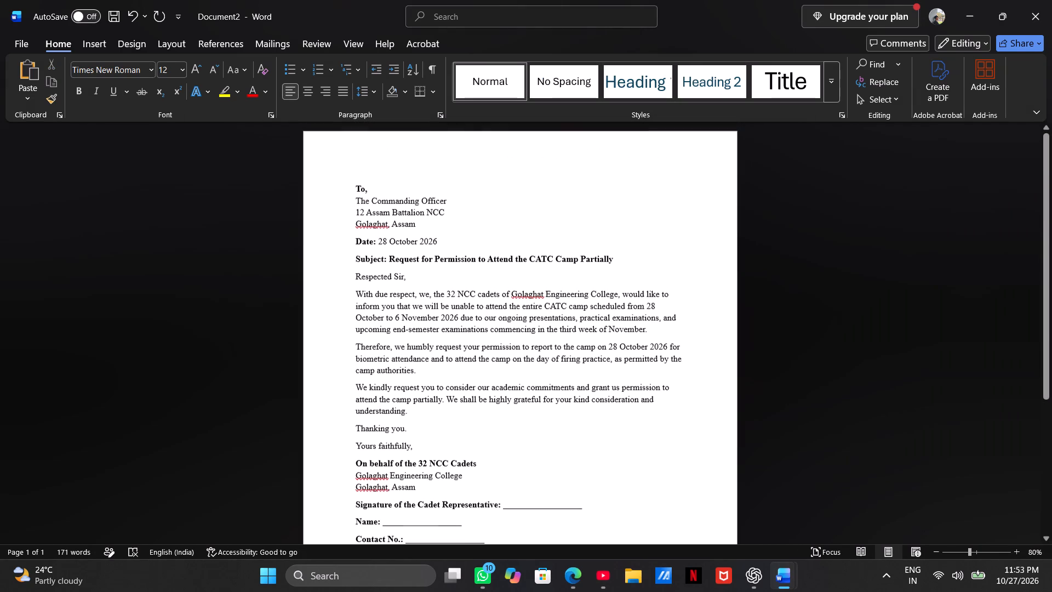
pyautogui.scroll(1, 649, 304)
pyautogui.scroll(-1, 649, 304)
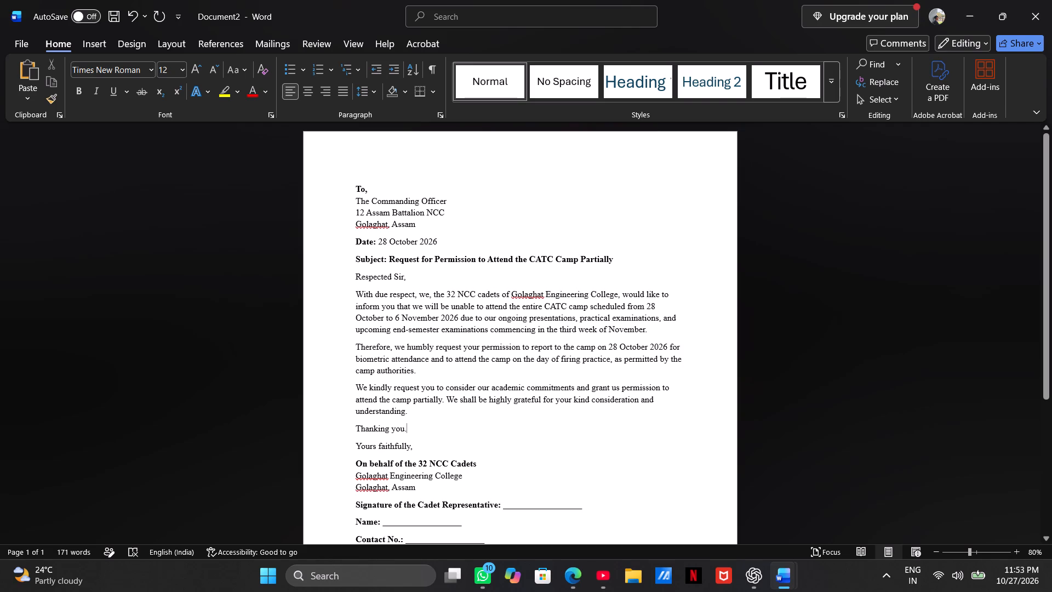
pyautogui.scroll(-1, 649, 304)
pyautogui.keyDown('ctrl'); pyautogui.scroll(2, 550, 386); pyautogui.keyUp('ctrl')
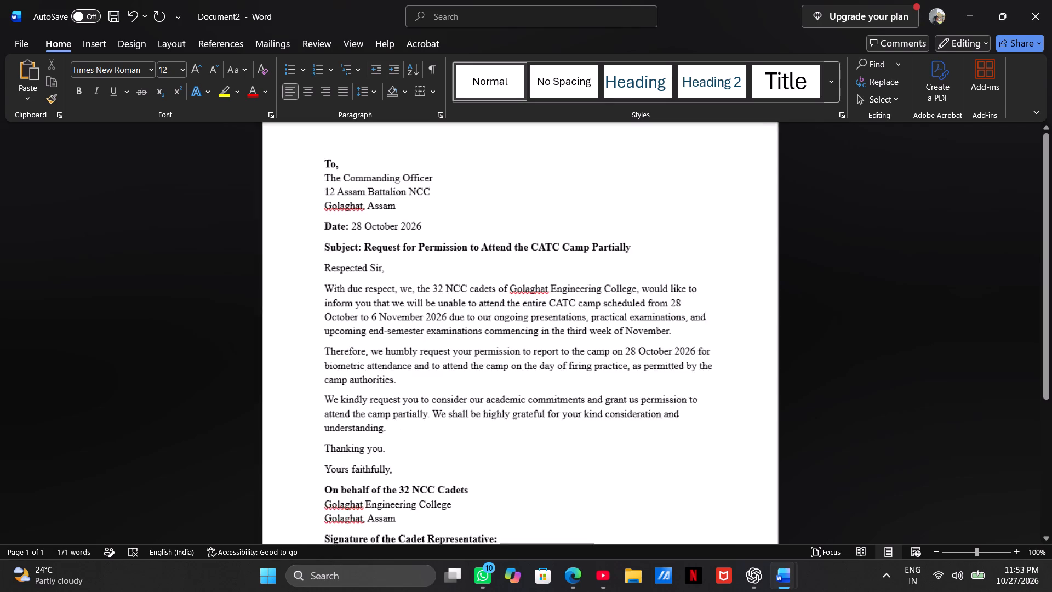
pyautogui.keyDown('ctrl'); pyautogui.scroll(1, 550, 386); pyautogui.keyUp('ctrl')
pyautogui.scroll(-1, 550, 386)
pyautogui.scroll(-1, 421, 460)
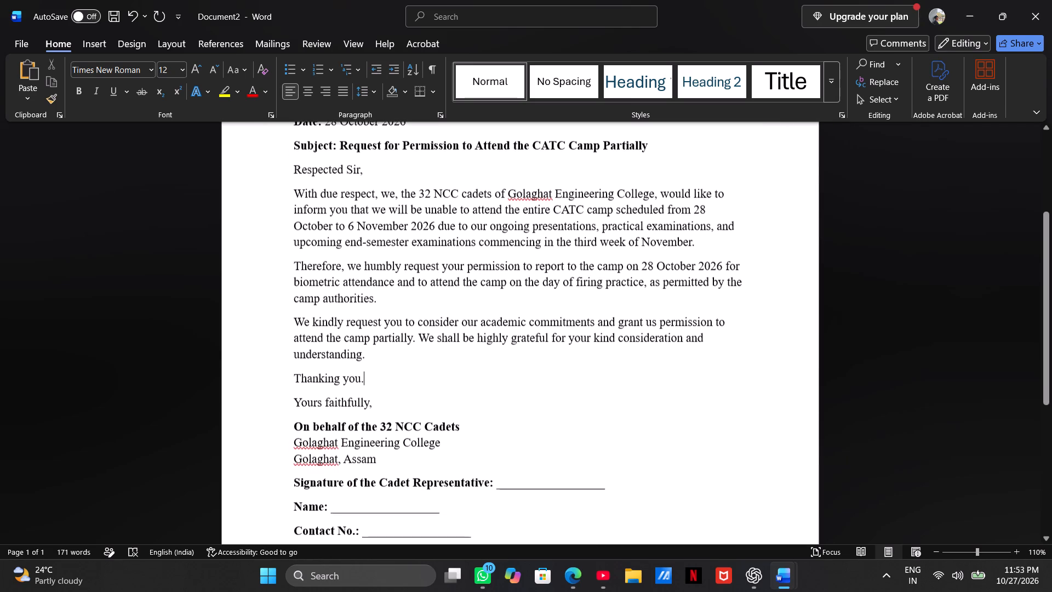
pyautogui.scroll(-1, 421, 460)
pyautogui.scroll(1, 434, 384)
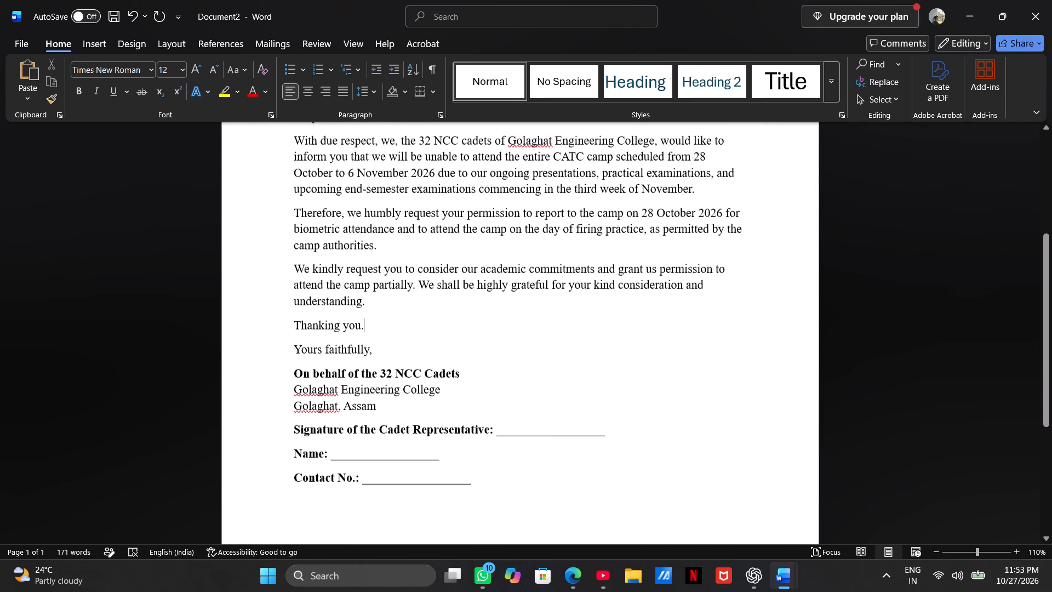
pyautogui.scroll(1, 434, 384)
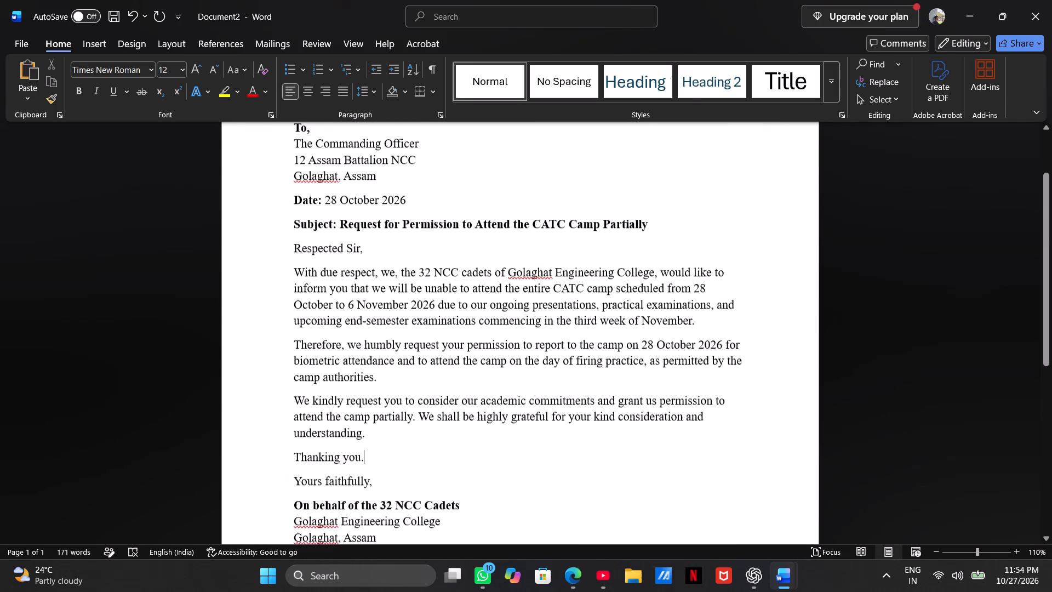
pyautogui.scroll(1, 434, 384)
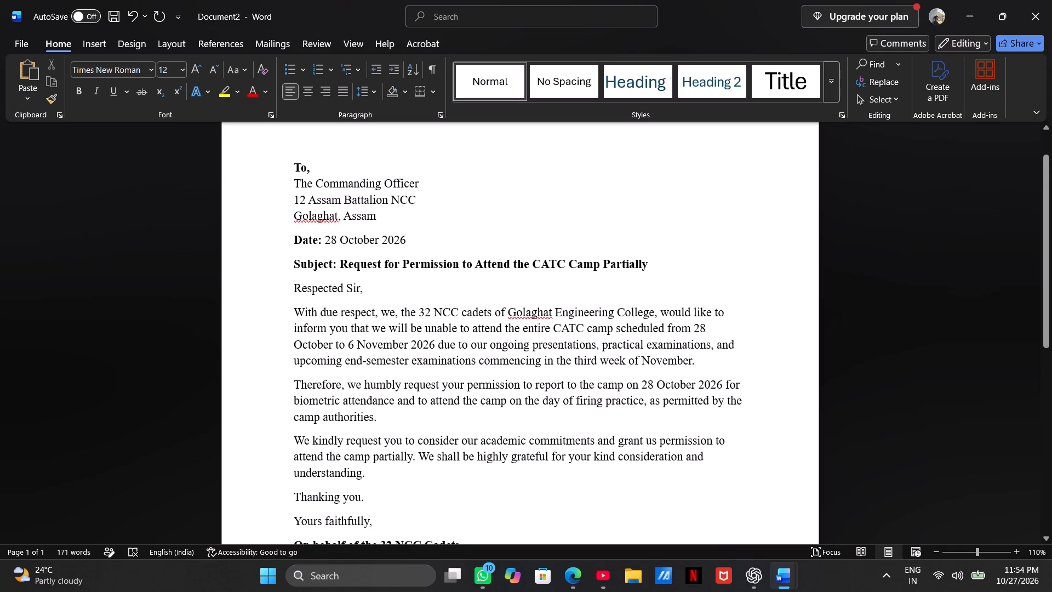
pyautogui.scroll(1, 395, 234)
pyautogui.hscroll(-1, 395, 234)
pyautogui.hscroll(1, 395, 234)
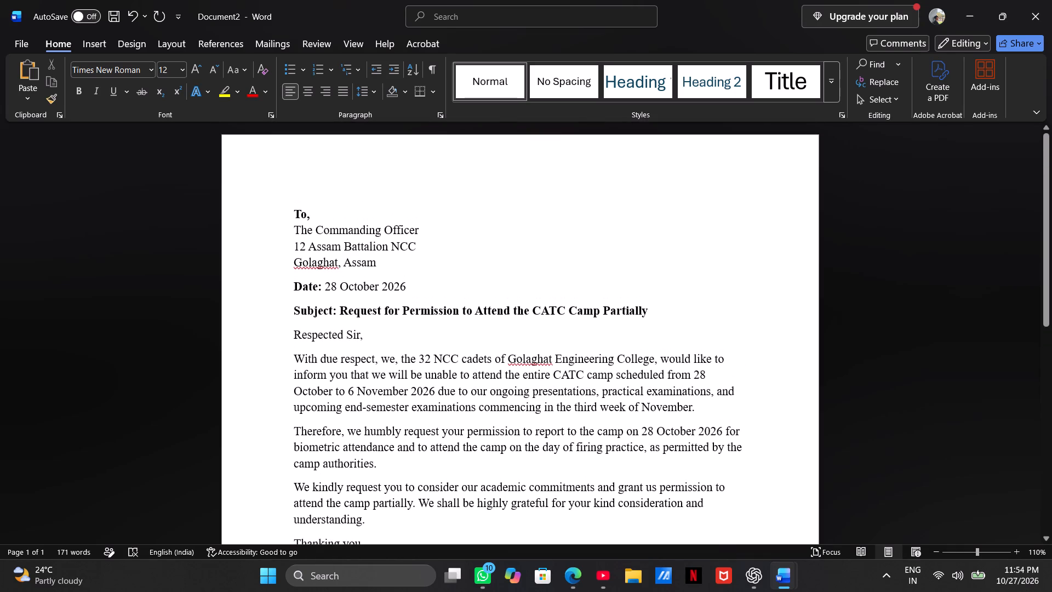
pyautogui.keyDown('ctrl'); pyautogui.scroll(-3, 395, 234); pyautogui.keyUp('ctrl')
pyautogui.scroll(-1, 395, 234)
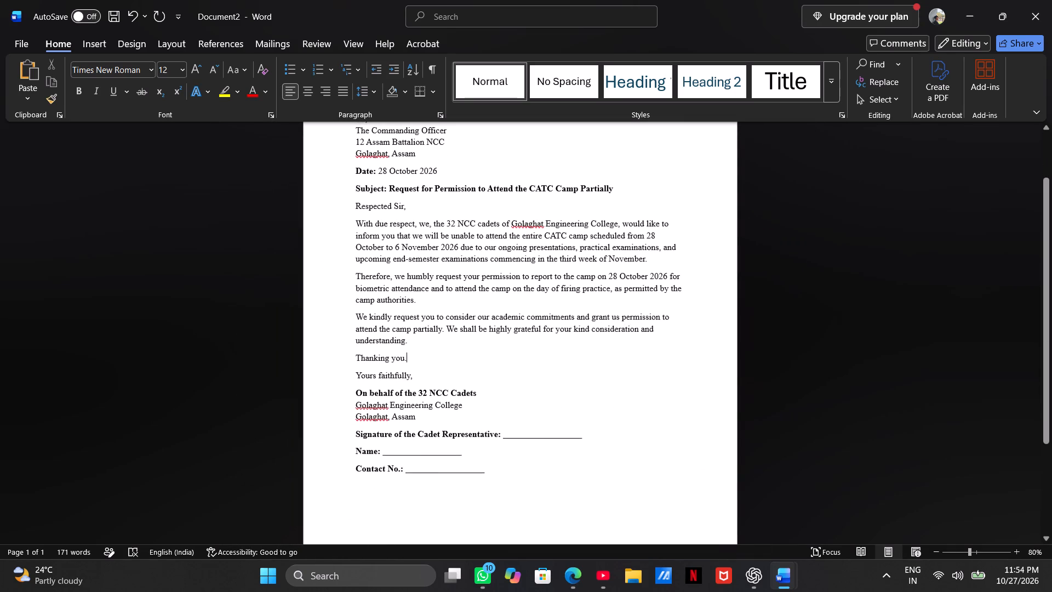
pyautogui.scroll(1, 395, 234)
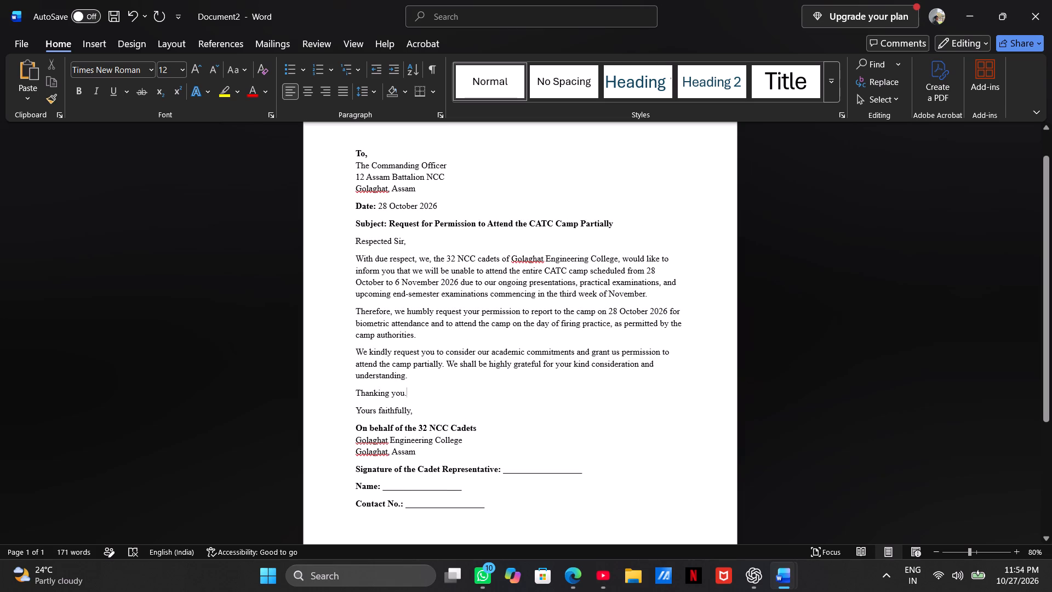
pyautogui.hscroll(1, 525, 270)
pyautogui.hscroll(-1, 525, 270)
pyautogui.keyDown('ctrl'); pyautogui.scroll(2, 525, 270); pyautogui.keyUp('ctrl')
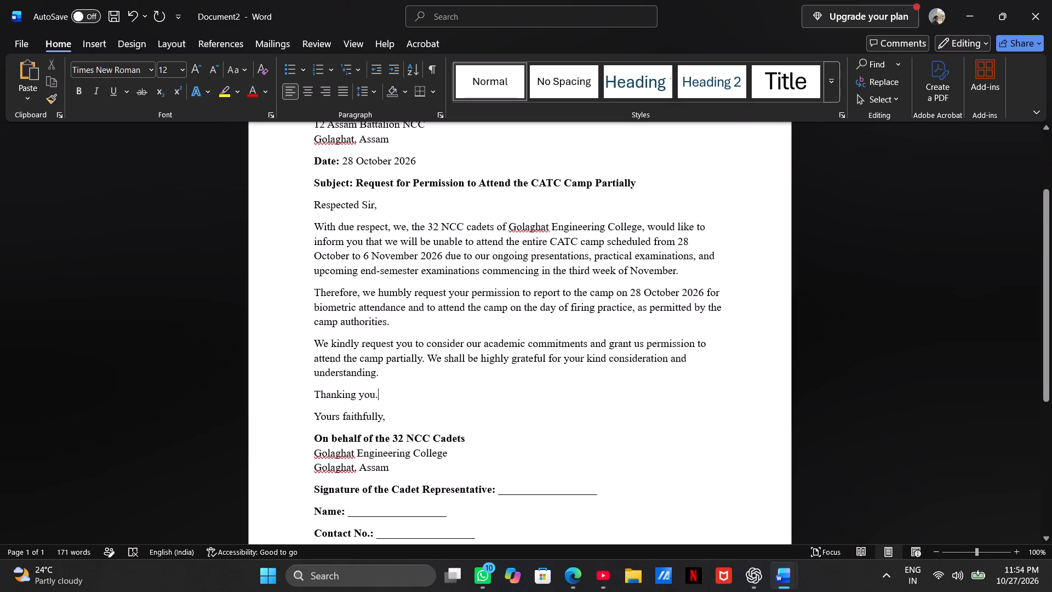
pyautogui.keyDown('ctrl'); pyautogui.scroll(-3, 525, 270); pyautogui.keyUp('ctrl')
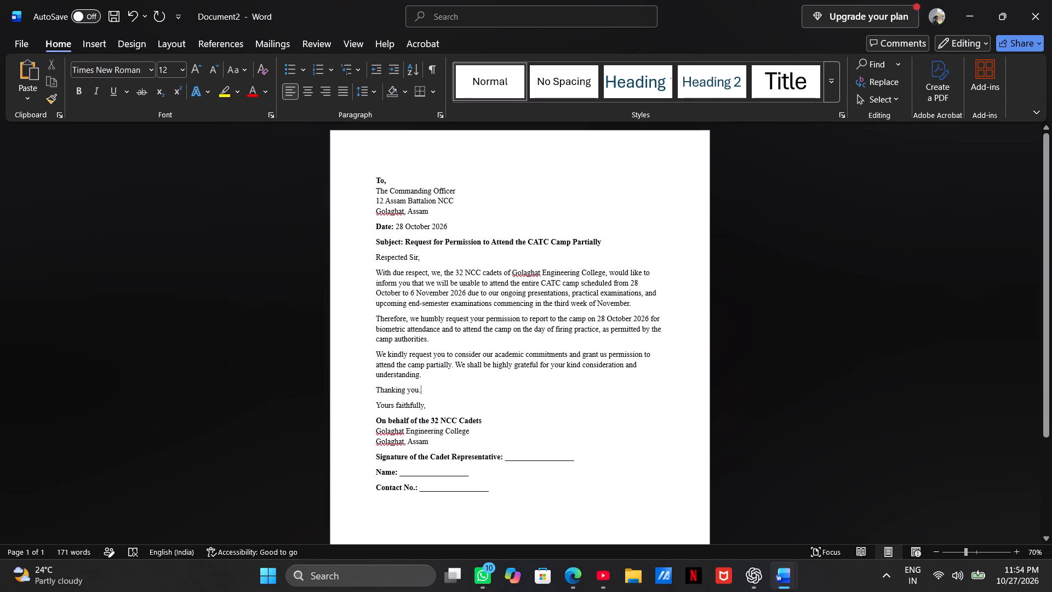
pyautogui.keyDown('ctrl'); pyautogui.scroll(2, 479, 371); pyautogui.keyUp('ctrl')
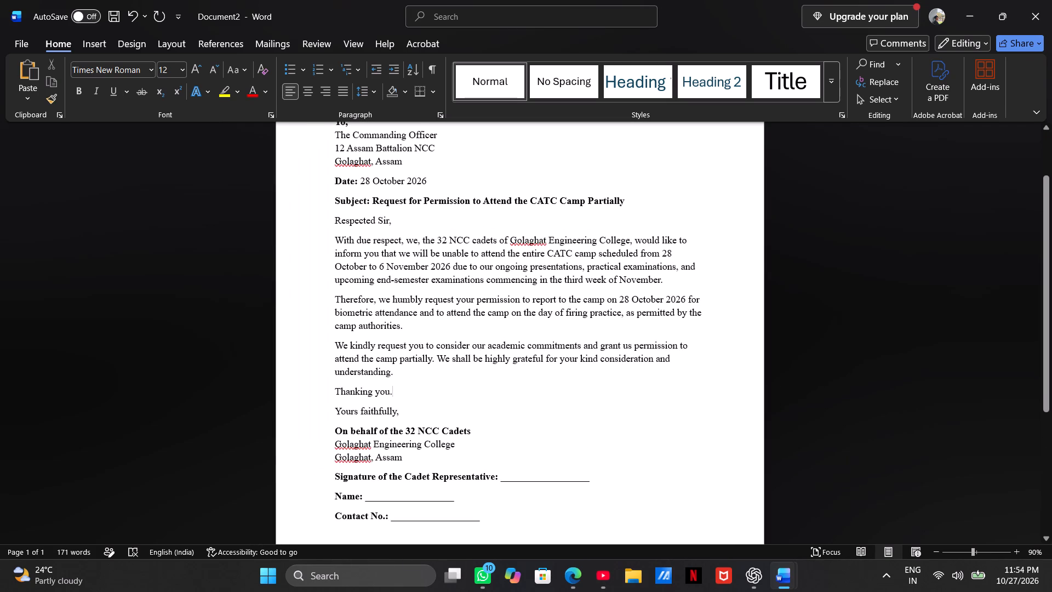
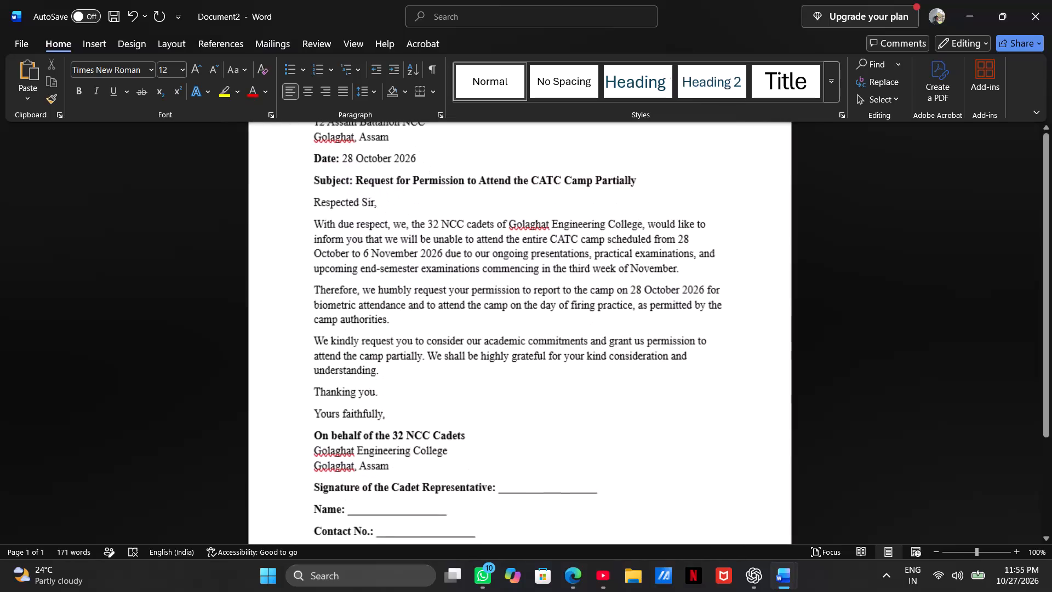
# Change the number of NCC cadets to 34 in the "On behalf of" line and in the first body paragraph.
pyautogui.click(403, 439)
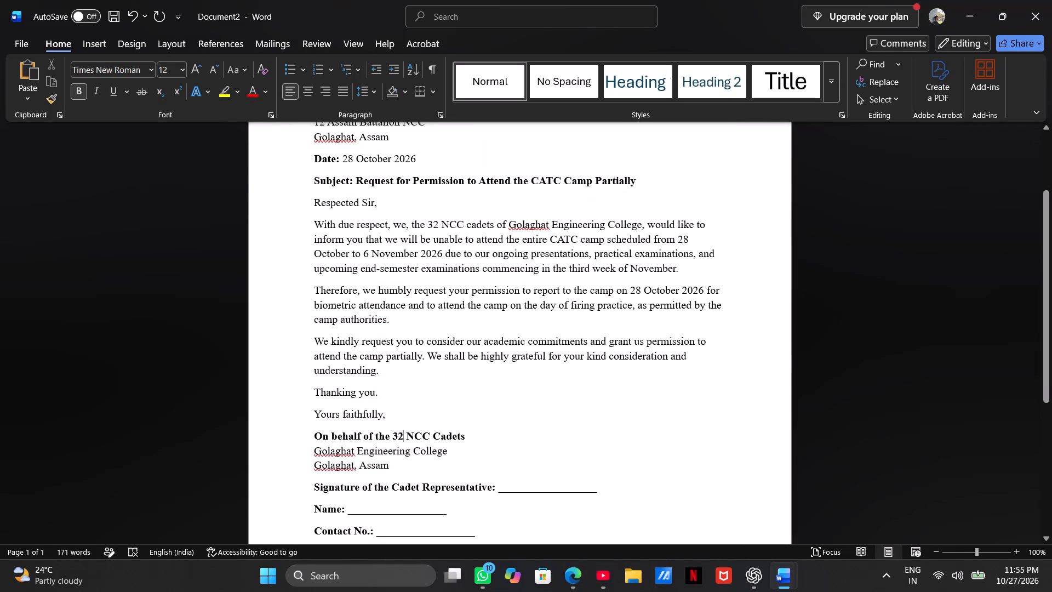
pyautogui.press('BackSpace')
pyautogui.press('4')
pyautogui.scroll(1, 490, 333)
pyautogui.click(438, 304)
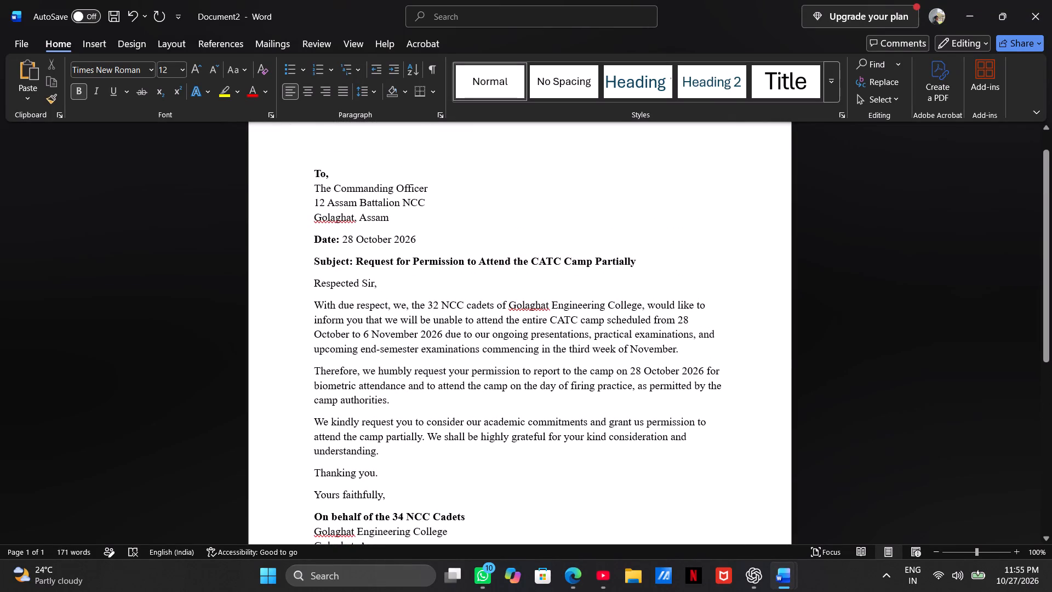
pyautogui.press('BackSpace')
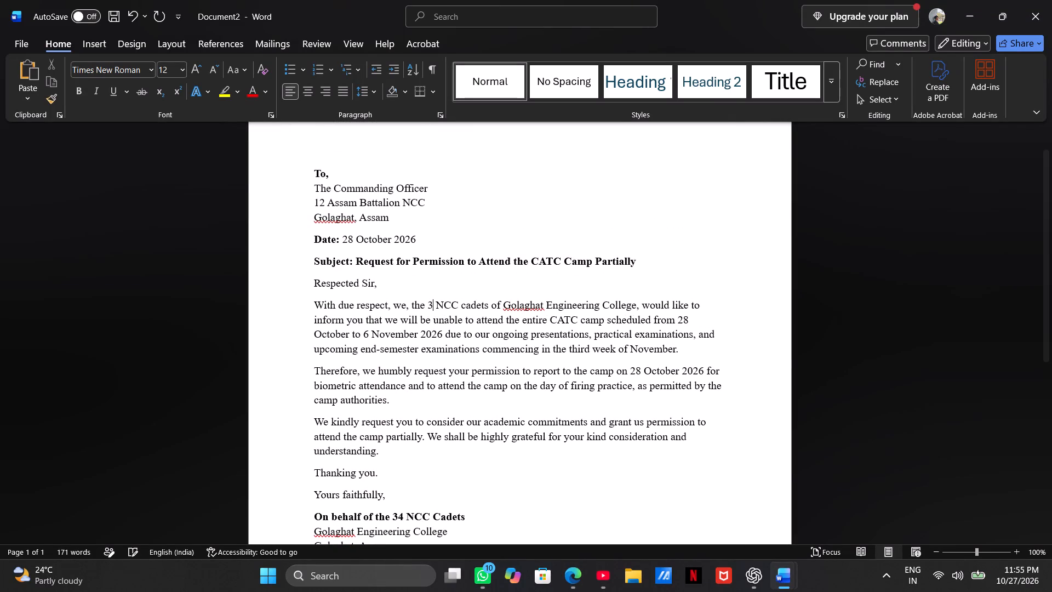
pyautogui.press('4')
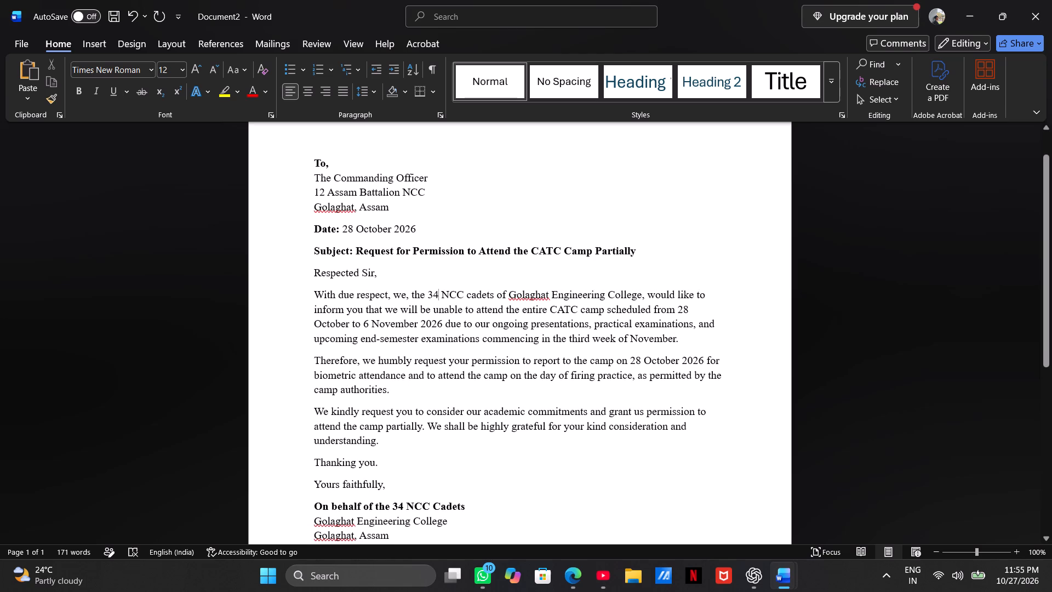
# Justify the three main body paragraphs, from "With due respect" through the one starting "We kindly request you".
pyautogui.moveTo(317, 298); pyautogui.dragTo(627, 355)
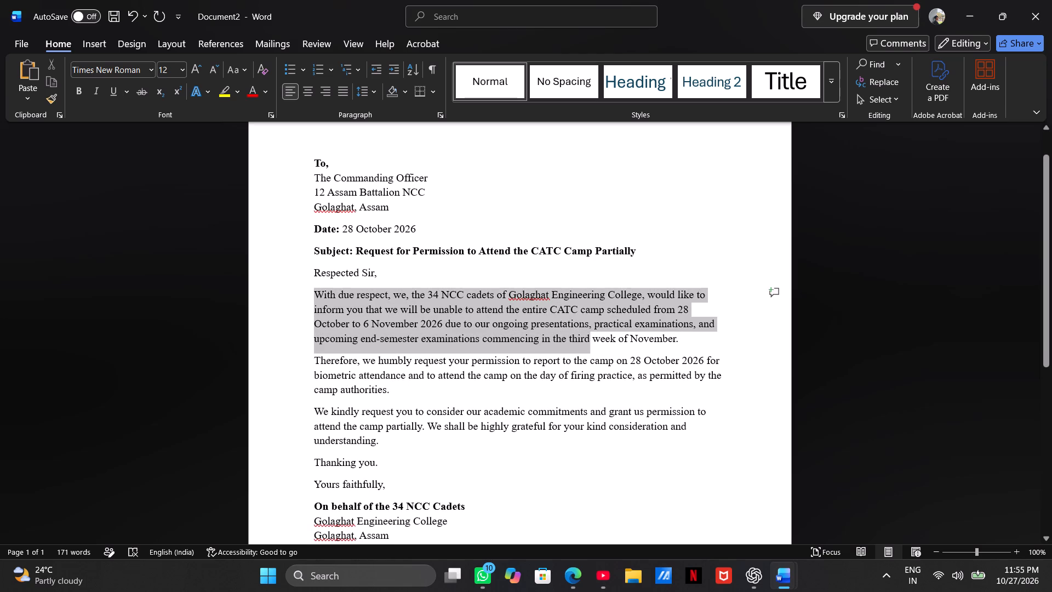
pyautogui.moveTo(627, 355); pyautogui.dragTo(678, 341)
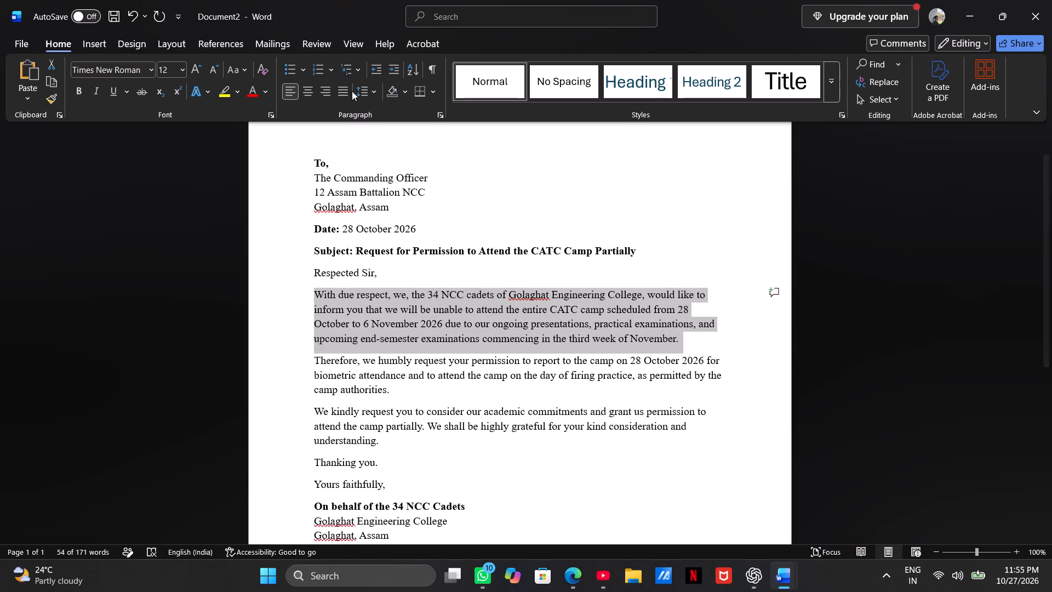
pyautogui.click(347, 88)
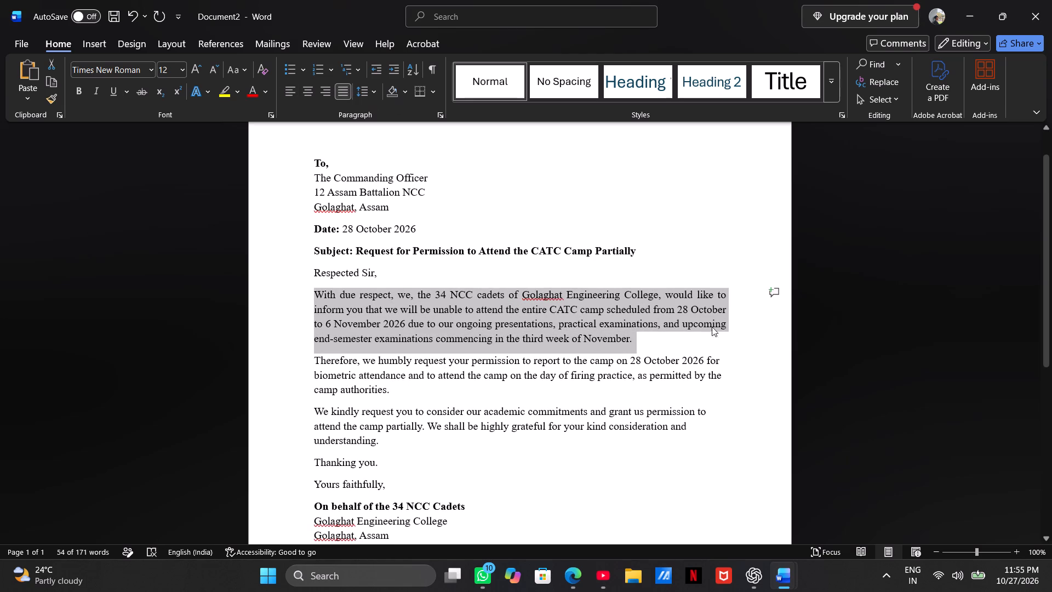
pyautogui.click(753, 350)
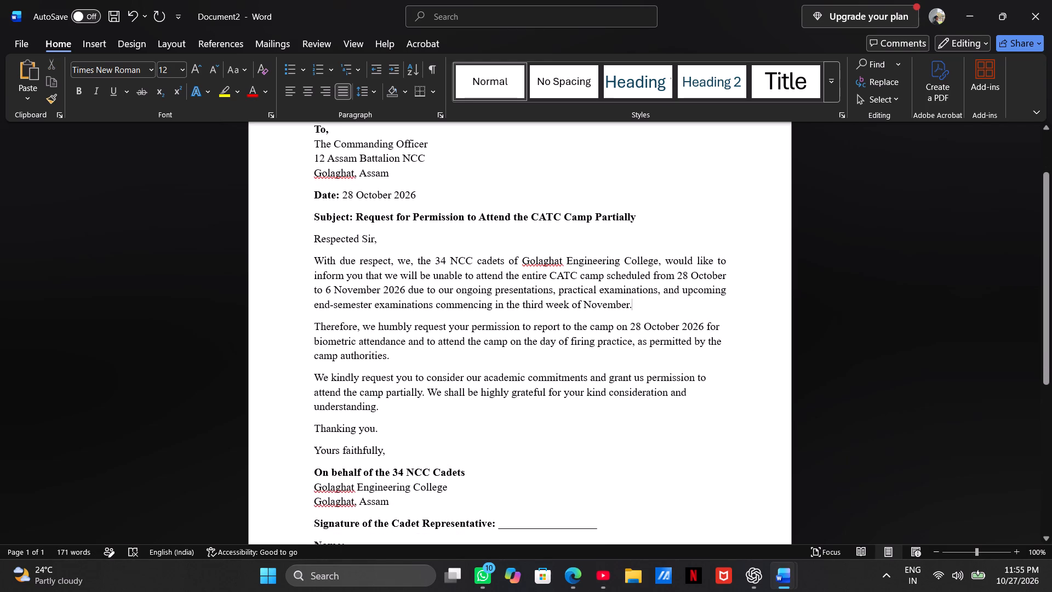
pyautogui.moveTo(316, 325); pyautogui.dragTo(426, 363)
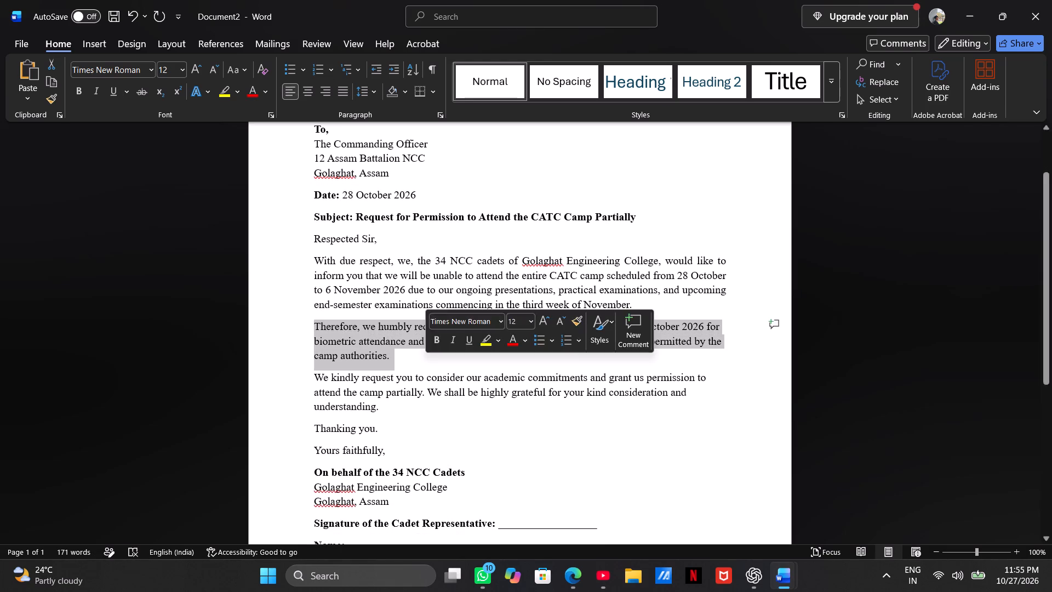
pyautogui.click(339, 93)
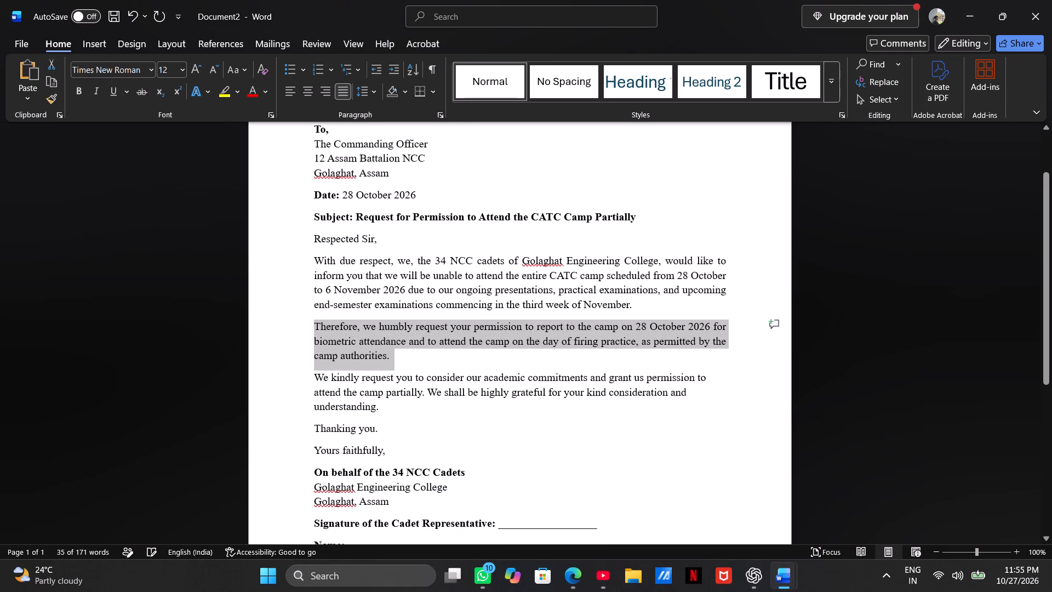
pyautogui.click(746, 265)
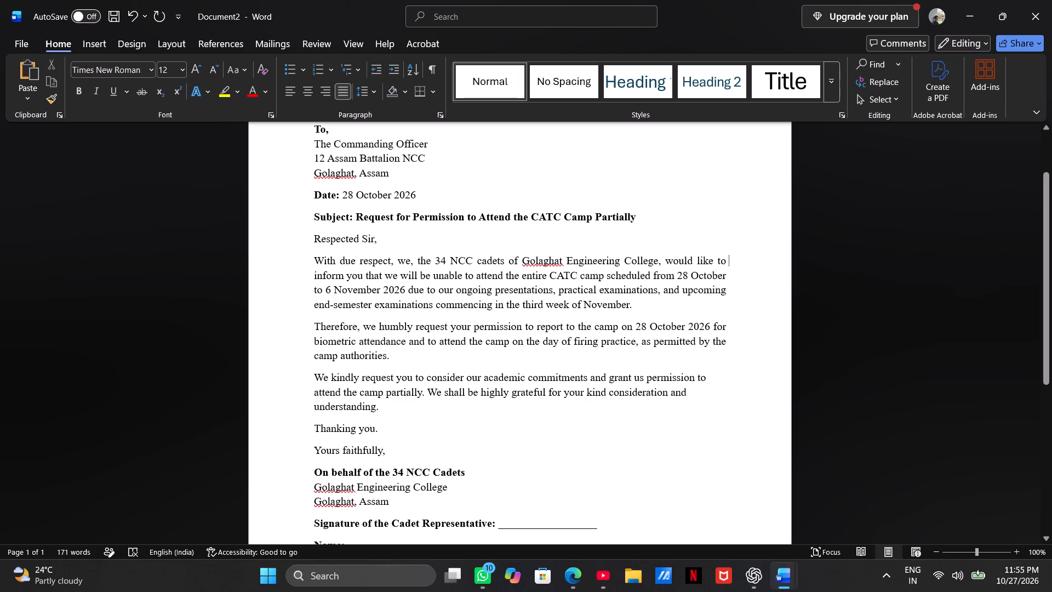
pyautogui.moveTo(312, 378); pyautogui.dragTo(382, 410)
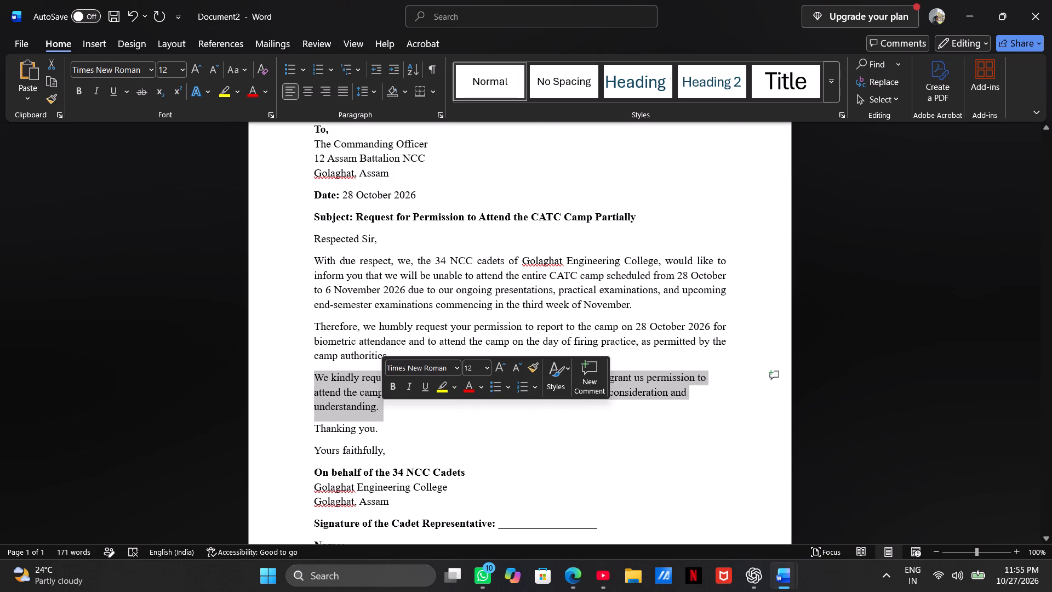
pyautogui.click(339, 90)
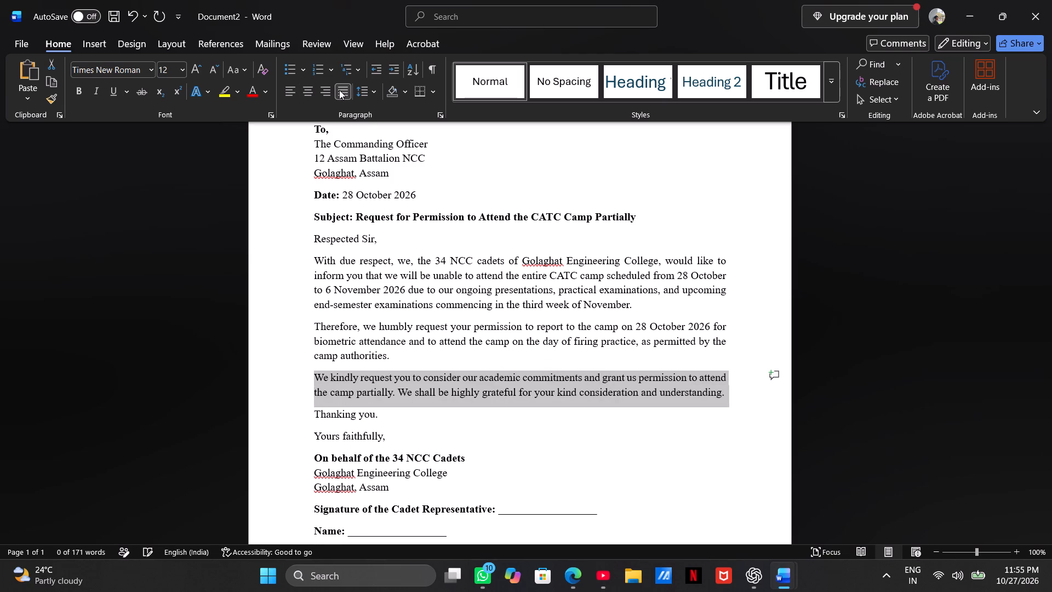
pyautogui.click(725, 269)
pyautogui.scroll(-1, 741, 331)
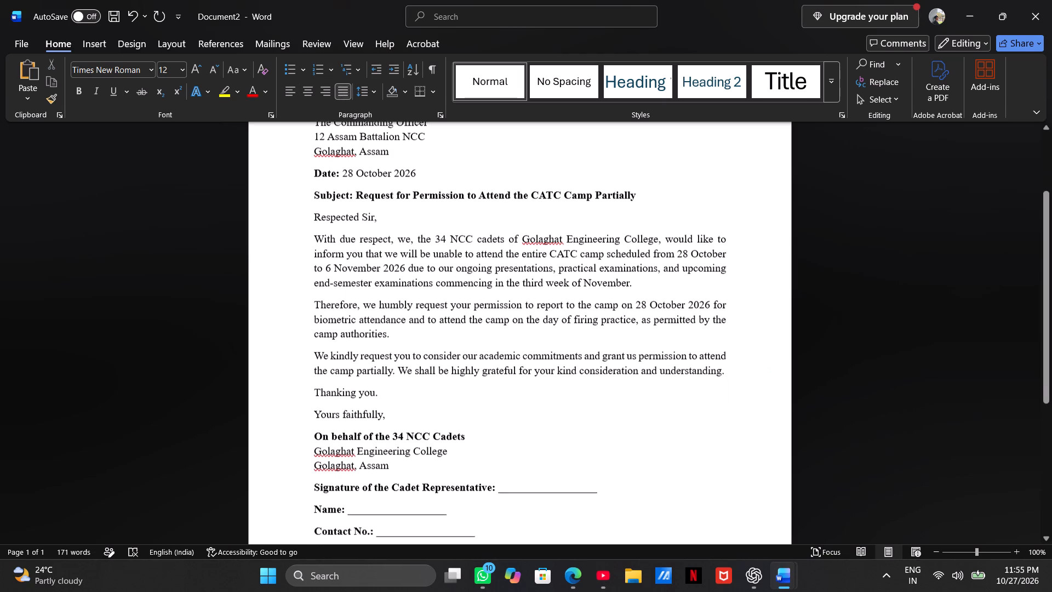
pyautogui.scroll(-1, 741, 331)
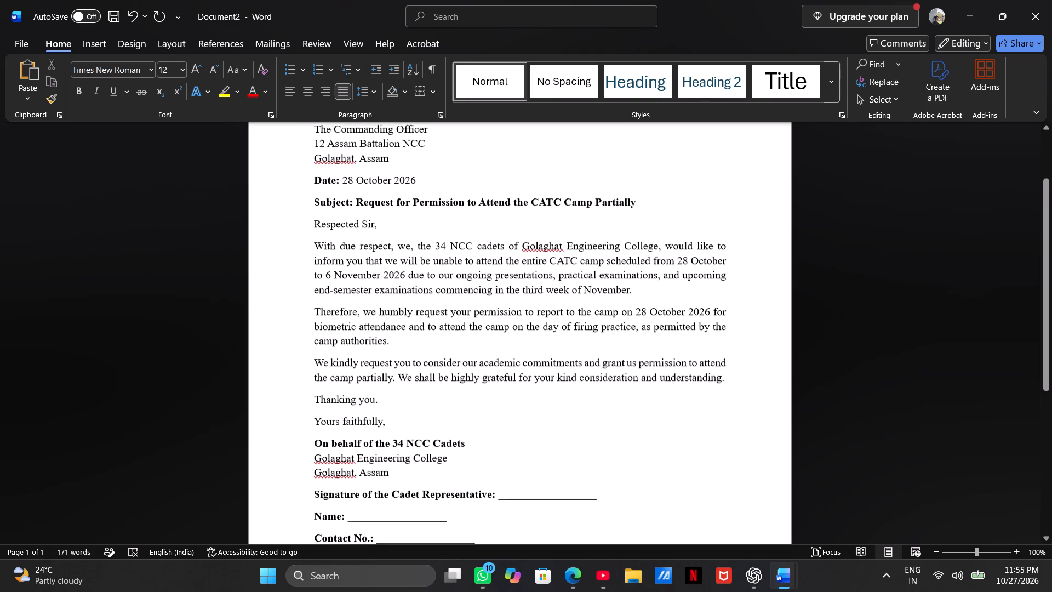
pyautogui.scroll(-2, 741, 331)
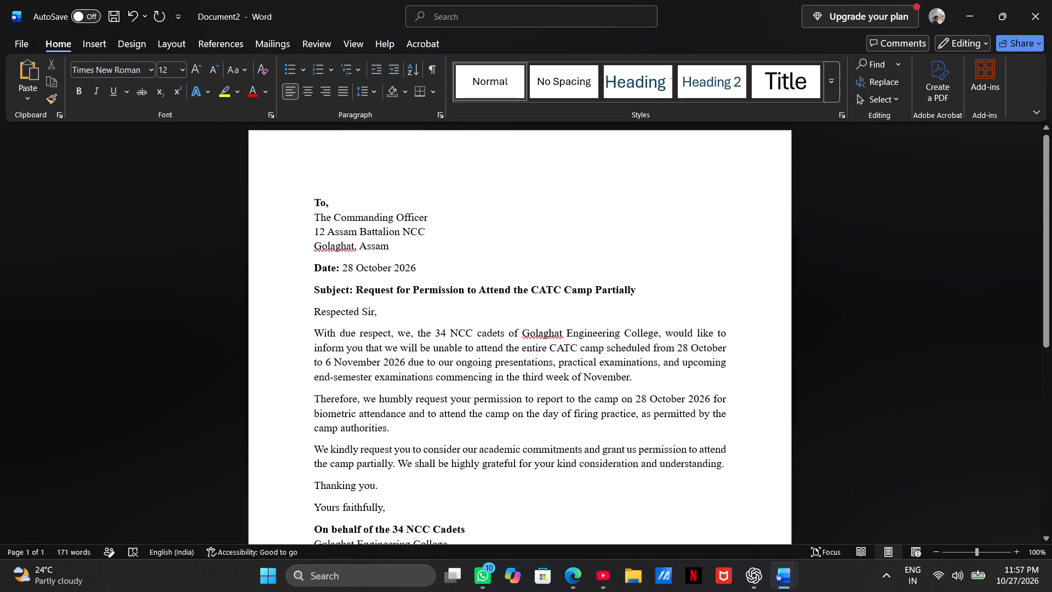
pyautogui.scroll(-1, 396, 244)
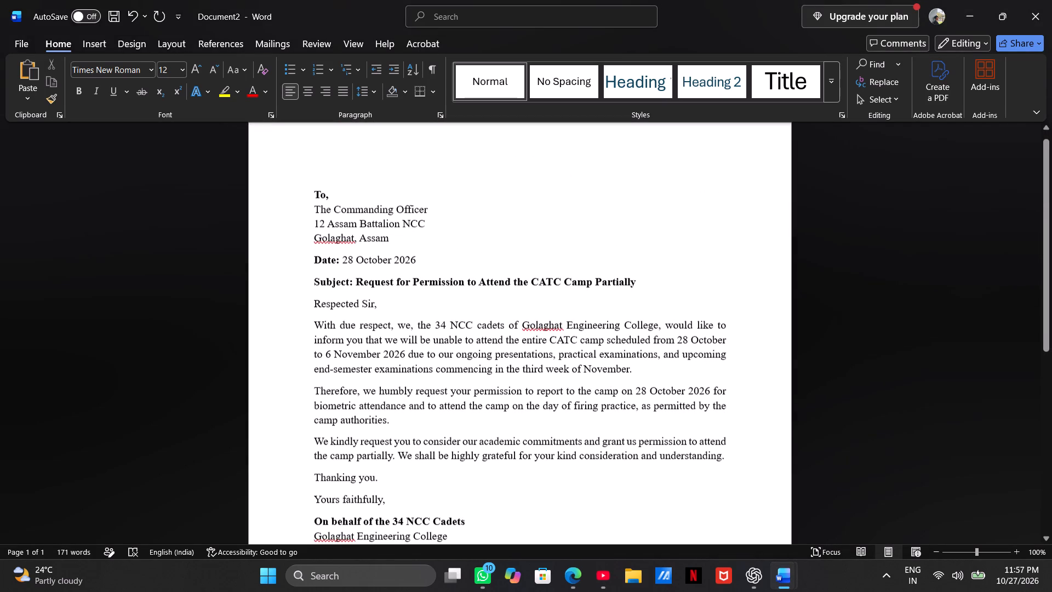
pyautogui.scroll(-1, 396, 244)
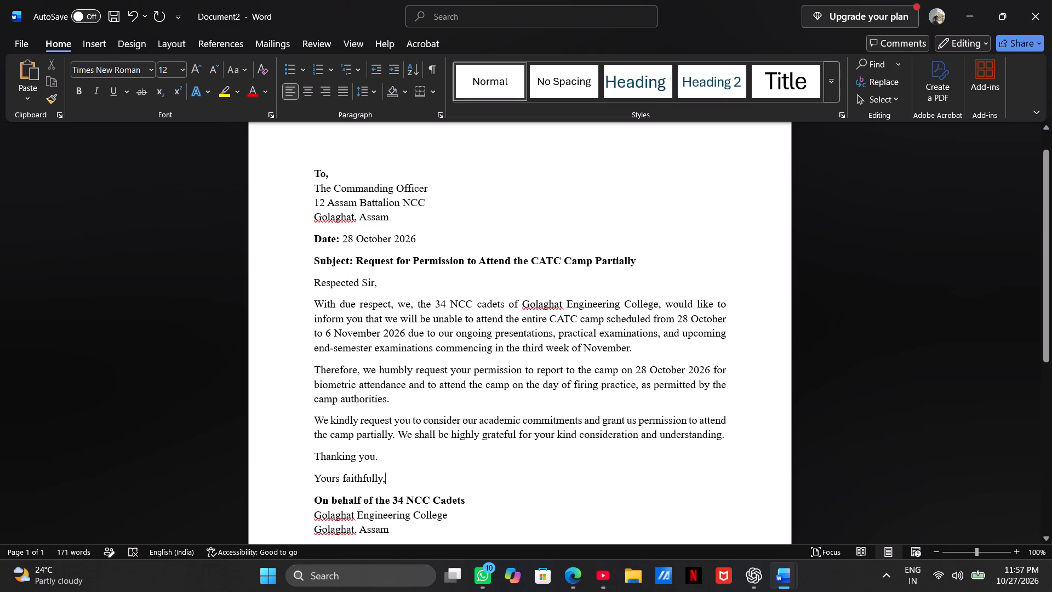
pyautogui.moveTo(387, 219); pyautogui.dragTo(317, 190)
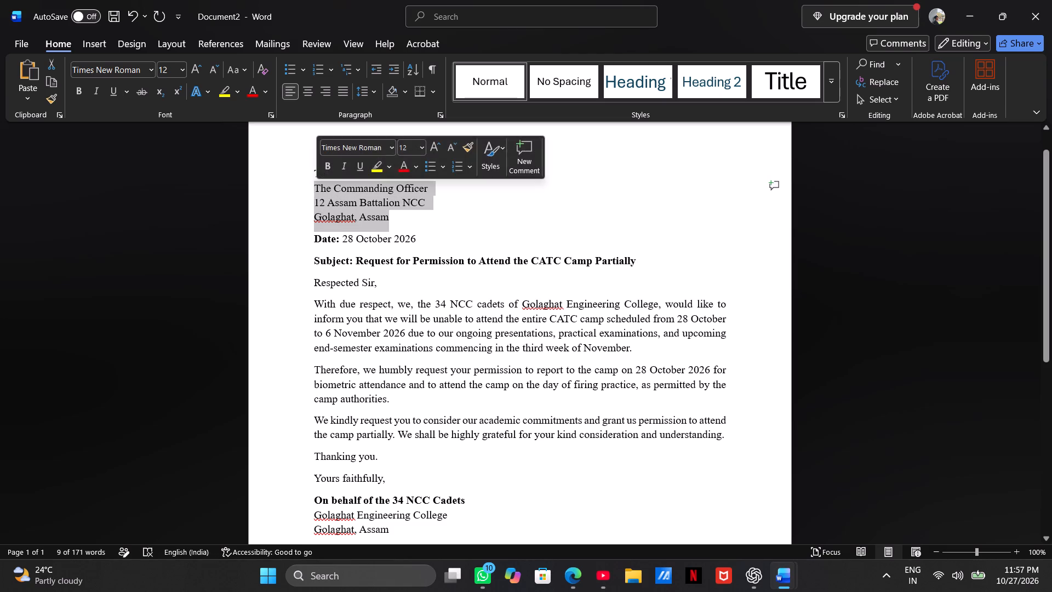
pyautogui.click(284, 172)
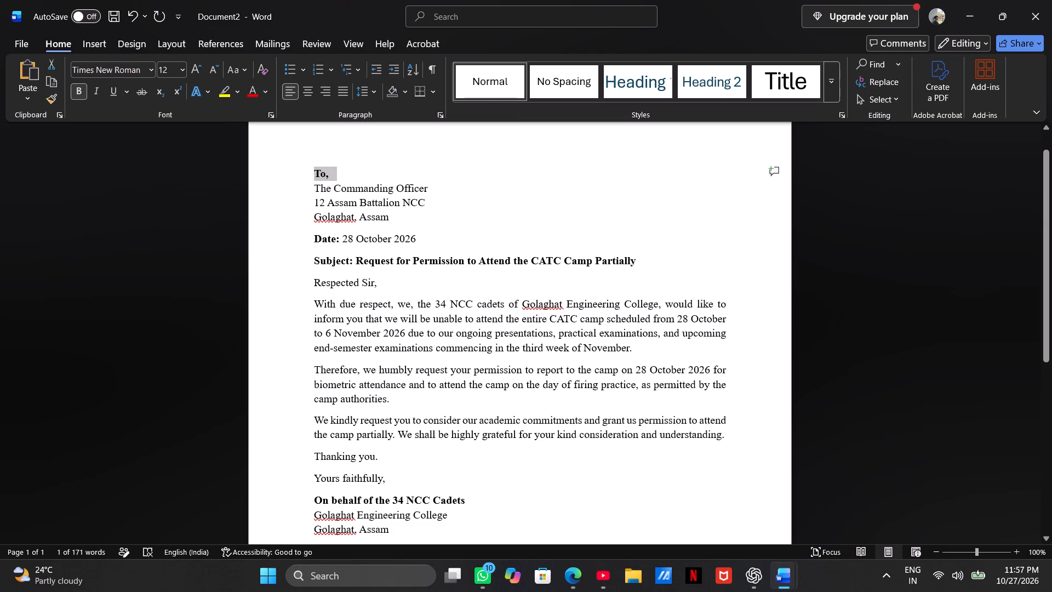
pyautogui.scroll(-1, 710, 285)
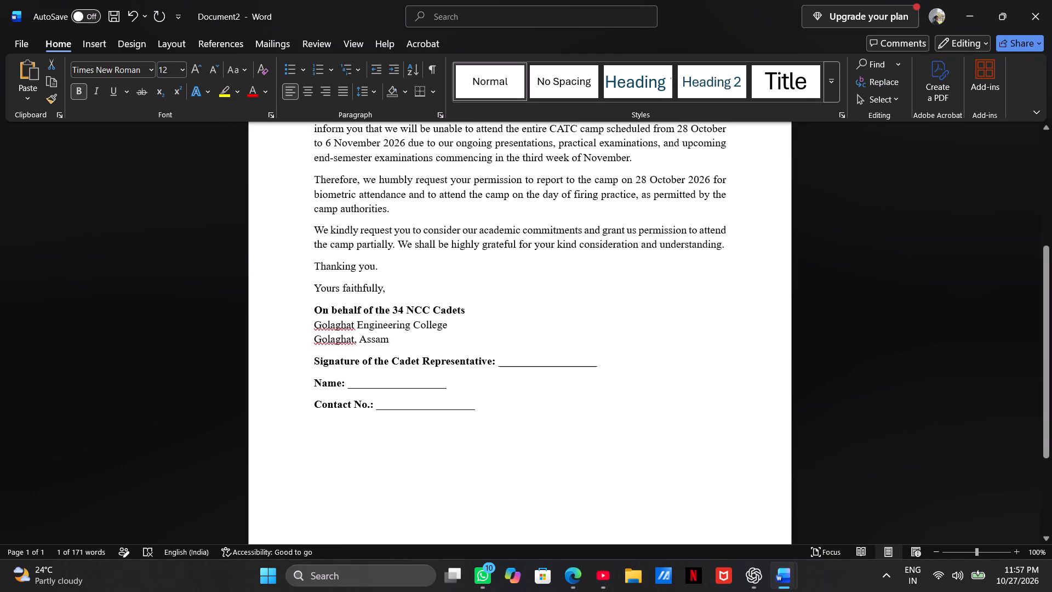
pyautogui.keyDown('ctrl'); pyautogui.scroll(-5, 633, 447); pyautogui.keyUp('ctrl')
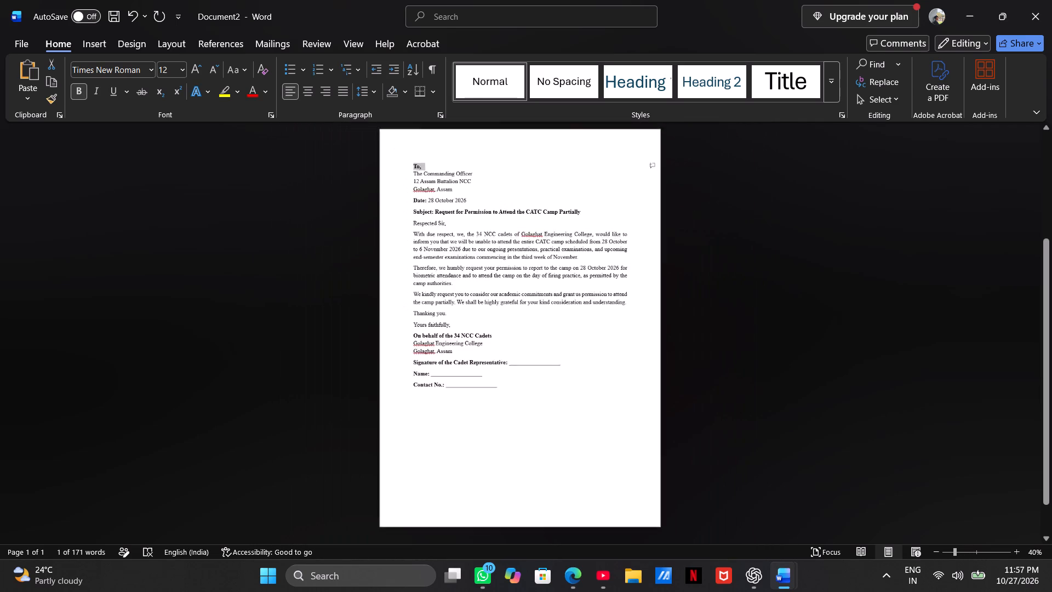
pyautogui.keyDown('ctrl'); pyautogui.scroll(-1, 633, 447); pyautogui.keyUp('ctrl')
pyautogui.scroll(1, 633, 447)
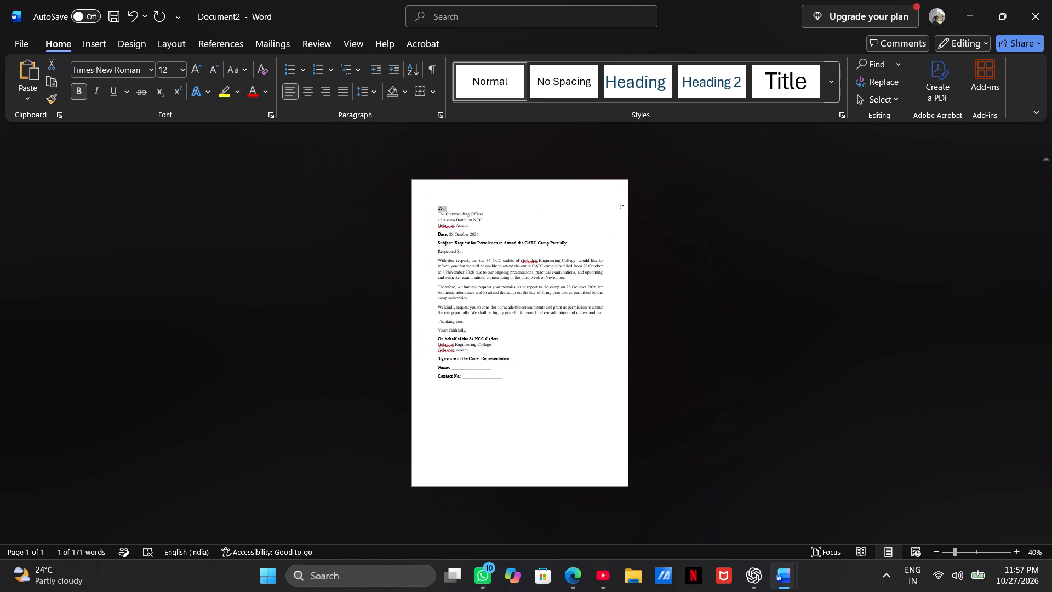
pyautogui.keyDown('ctrl'); pyautogui.scroll(4, 564, 363); pyautogui.keyUp('ctrl')
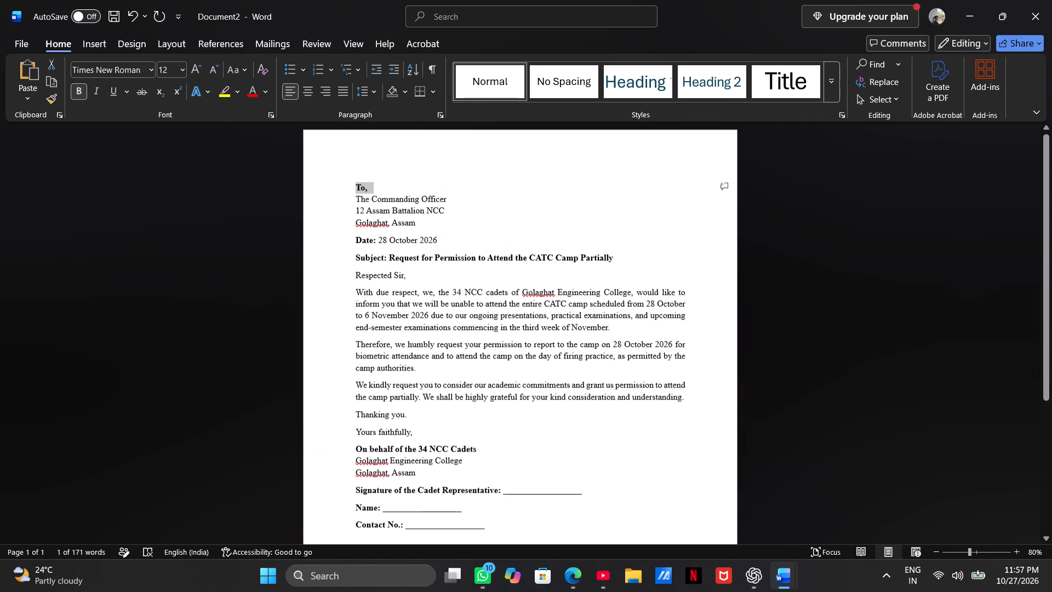
pyautogui.click(640, 245)
pyautogui.scroll(1, 682, 323)
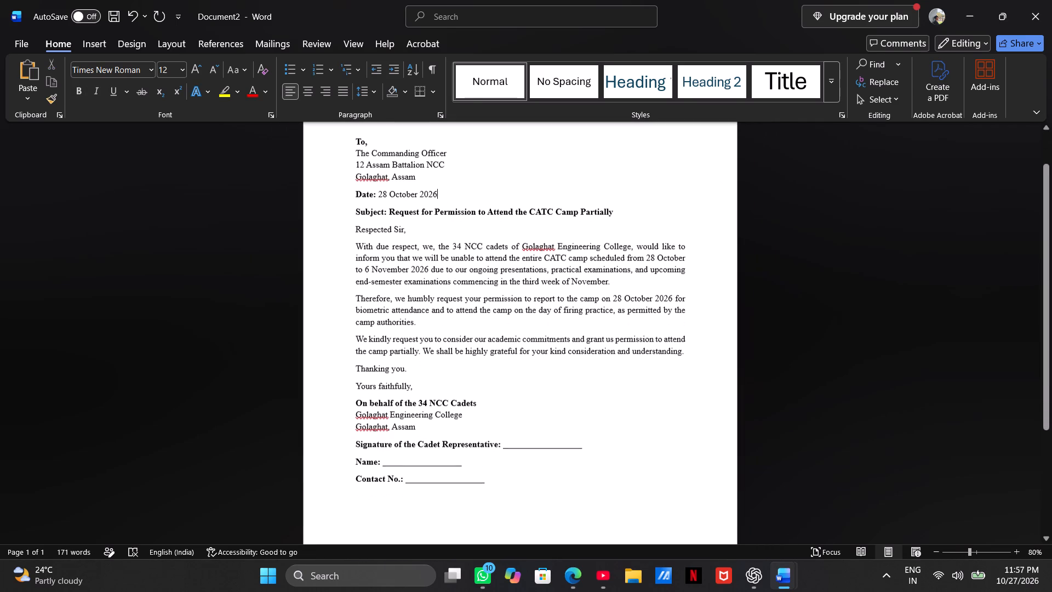
pyautogui.scroll(1, 682, 323)
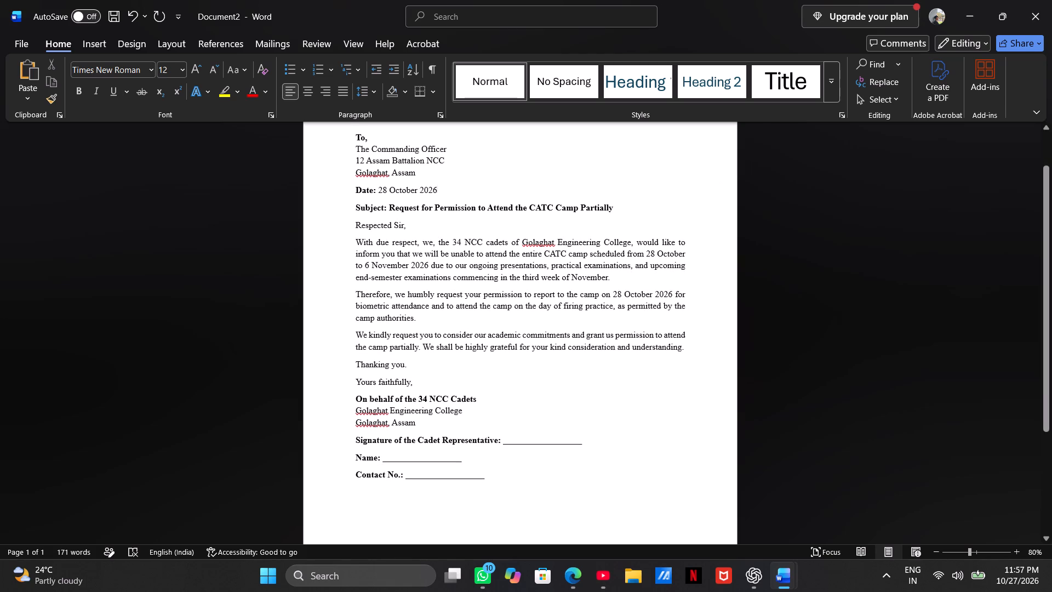
pyautogui.scroll(1, 682, 323)
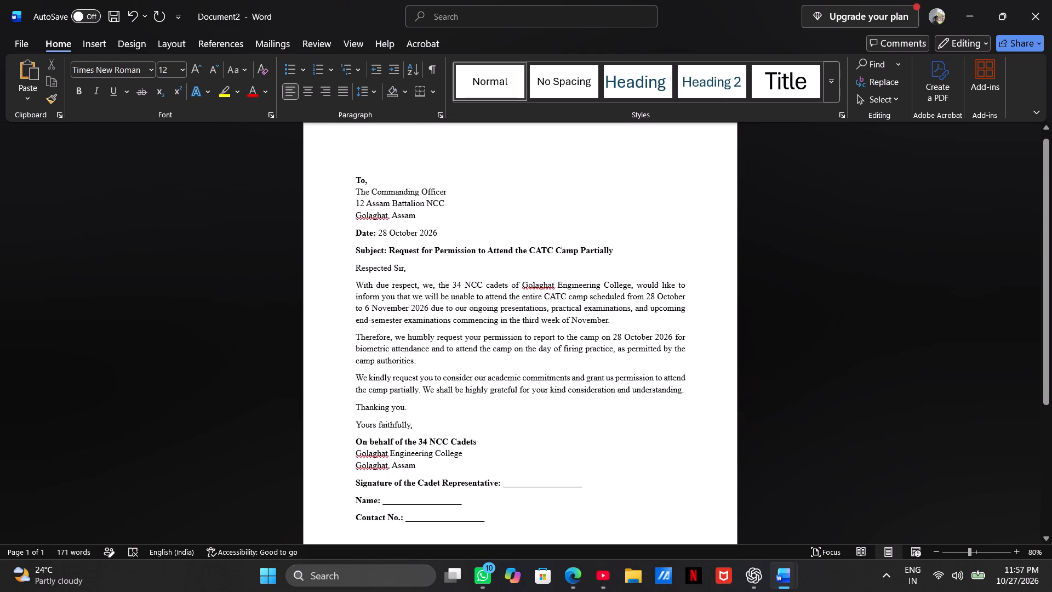
pyautogui.scroll(1, 682, 323)
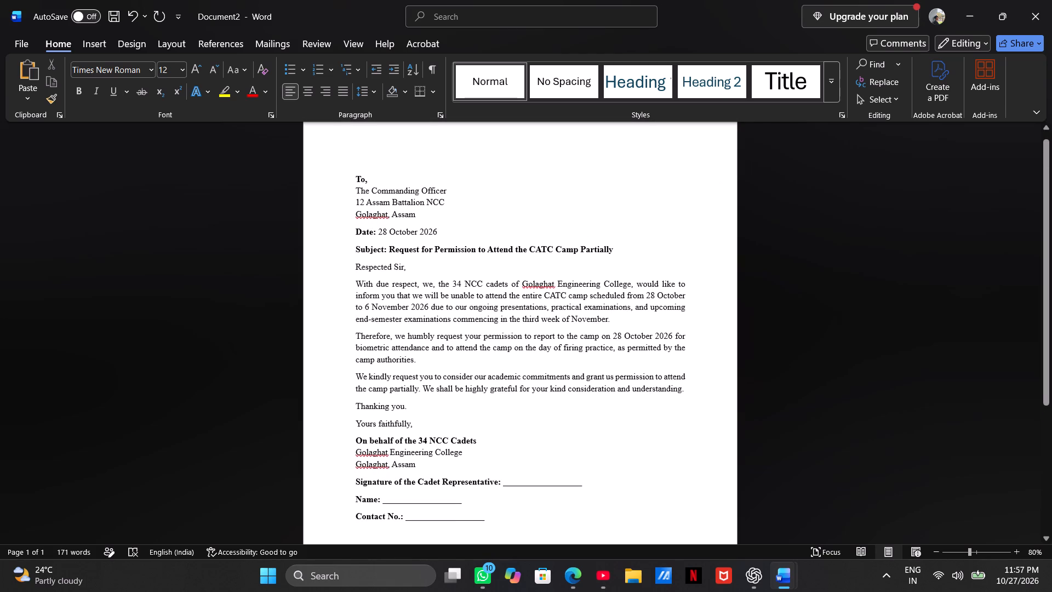
pyautogui.scroll(2, 682, 323)
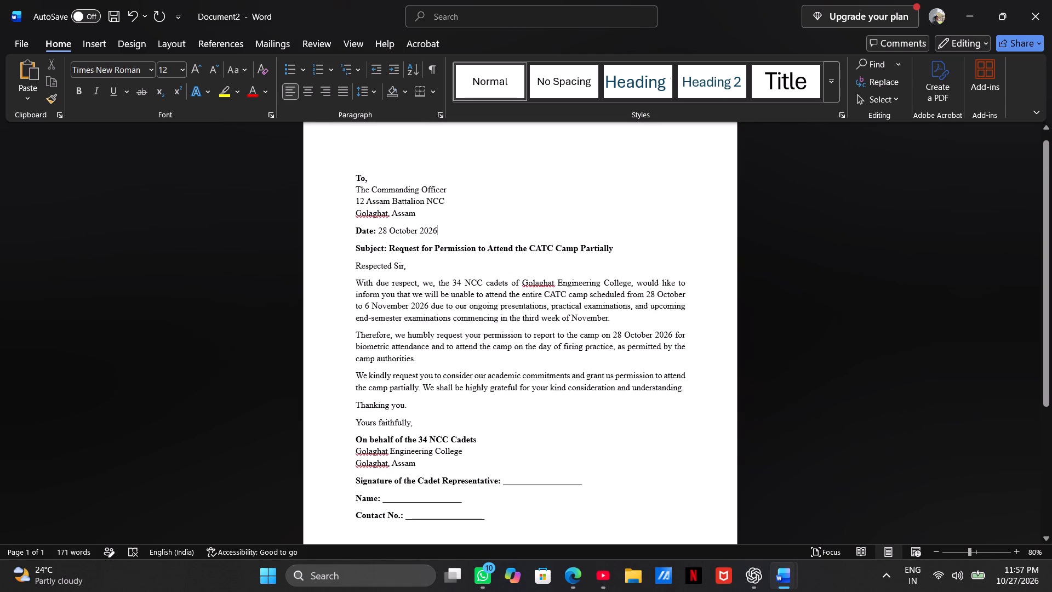
pyautogui.scroll(3, 682, 323)
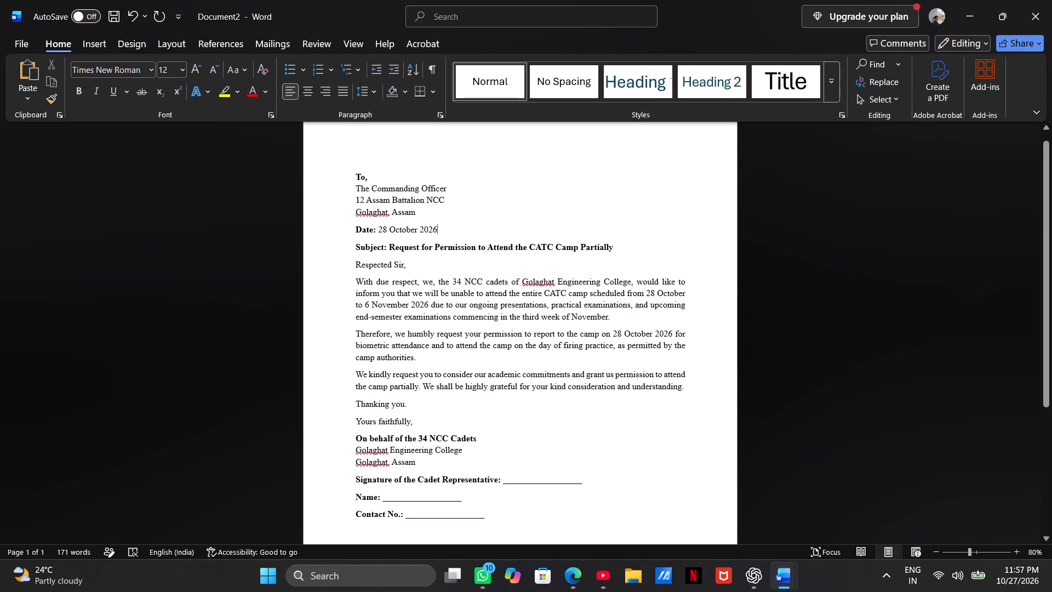
pyautogui.scroll(1, 682, 323)
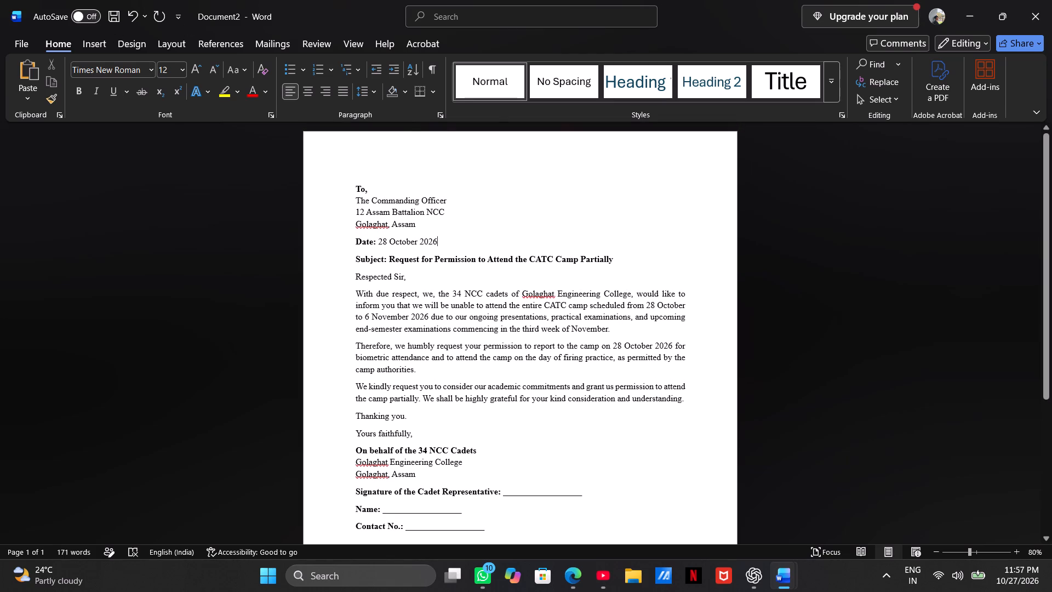
# Save the letter as "Appliaction for Camp" in the OneDrive Documents folder.
pyautogui.hotkey('ctrl', 's')
pyautogui.click(465, 251)
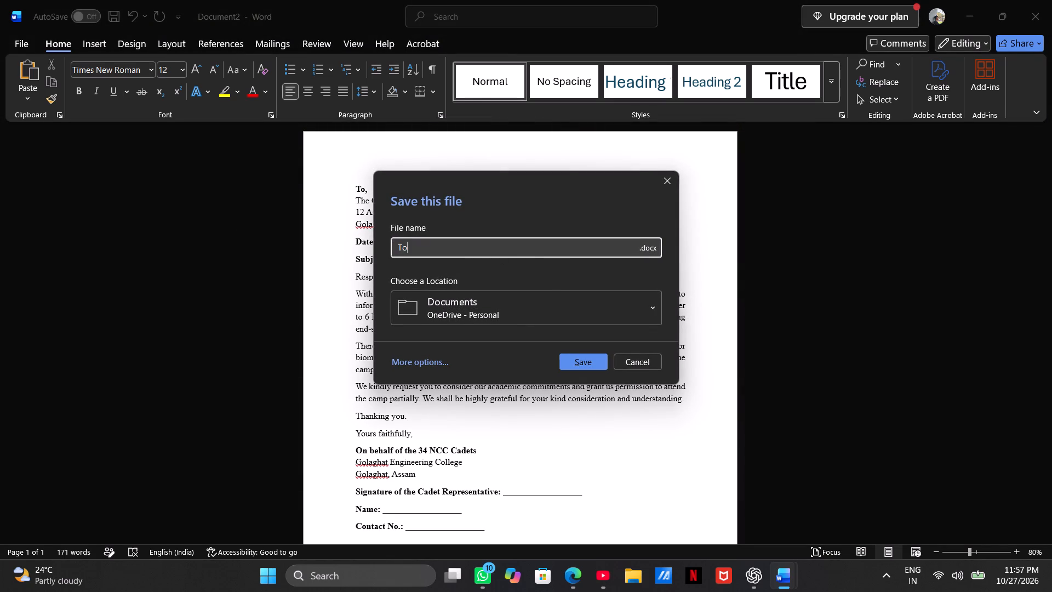
pyautogui.press('BackSpace')
pyautogui.press('BackSpace')
pyautogui.press('a')
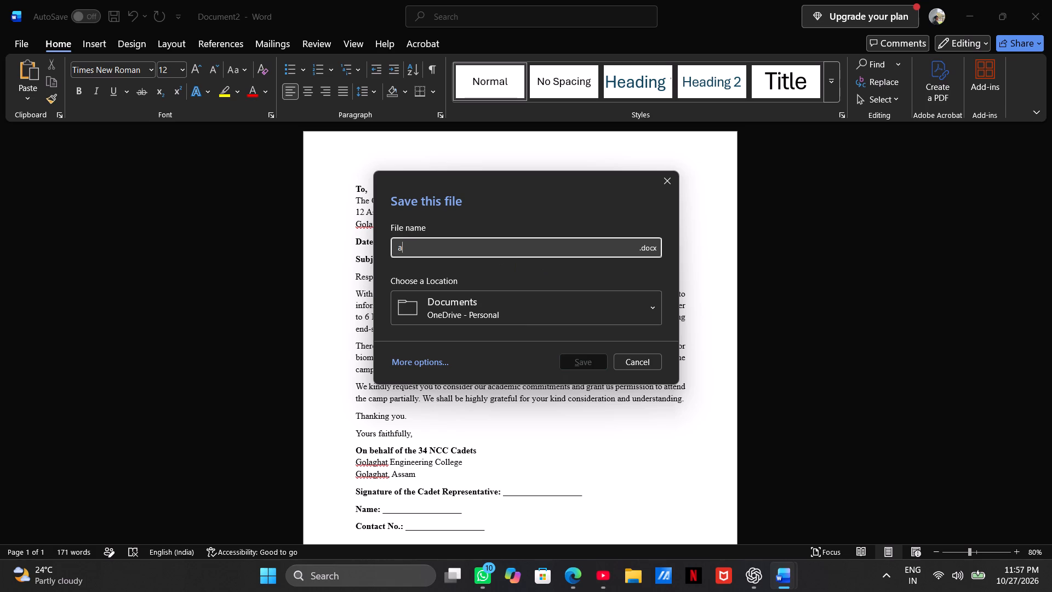
pyautogui.press('BackSpace')
pyautogui.hotkey('shift', 'a')
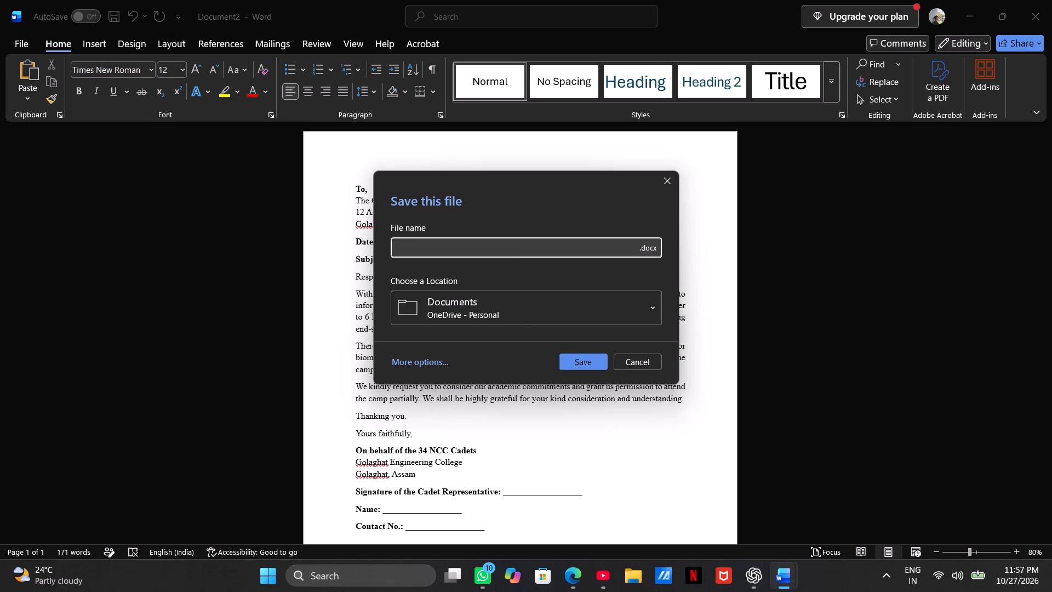
pyautogui.write('ppliaction')
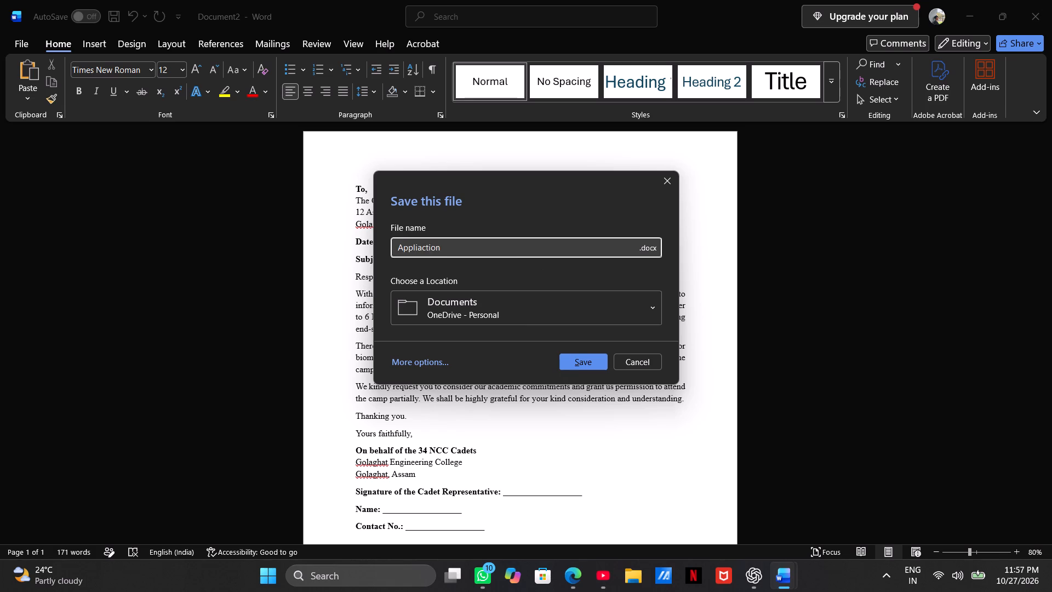
pyautogui.press('space')
pyautogui.write('for Cmap')
pyautogui.press('space')
pyautogui.press('BackSpace')
pyautogui.press('BackSpace')
pyautogui.press('BackSpace')
pyautogui.press('BackSpace')
pyautogui.write('amp')
pyautogui.press('space')
pyautogui.press('Return')
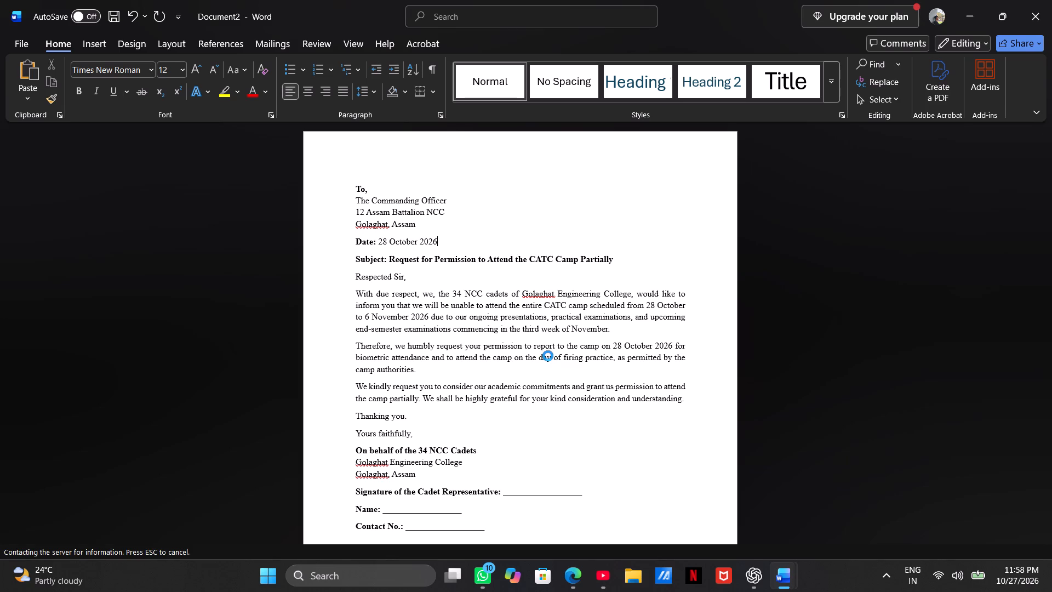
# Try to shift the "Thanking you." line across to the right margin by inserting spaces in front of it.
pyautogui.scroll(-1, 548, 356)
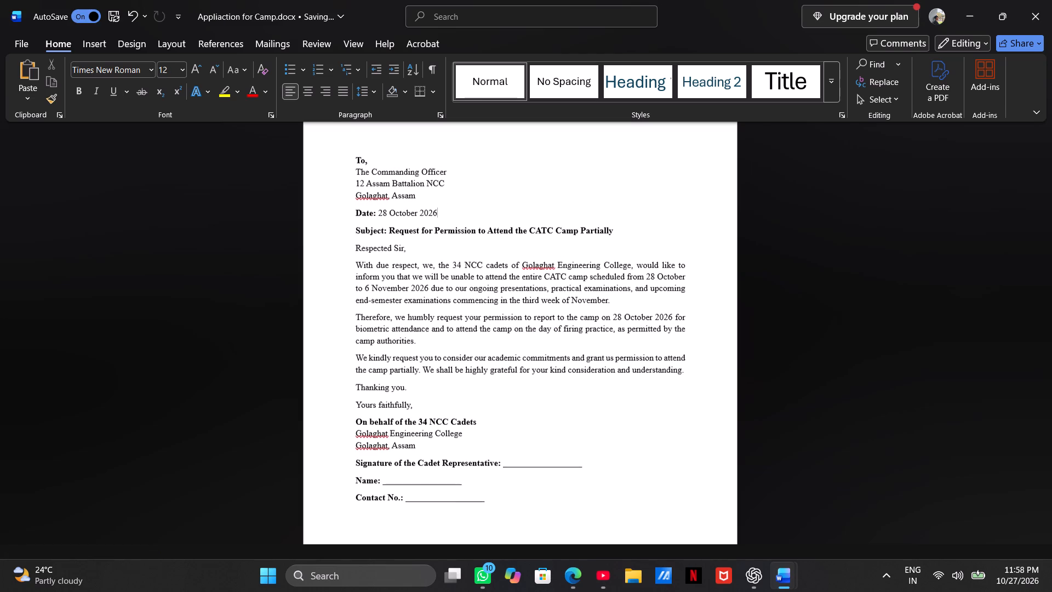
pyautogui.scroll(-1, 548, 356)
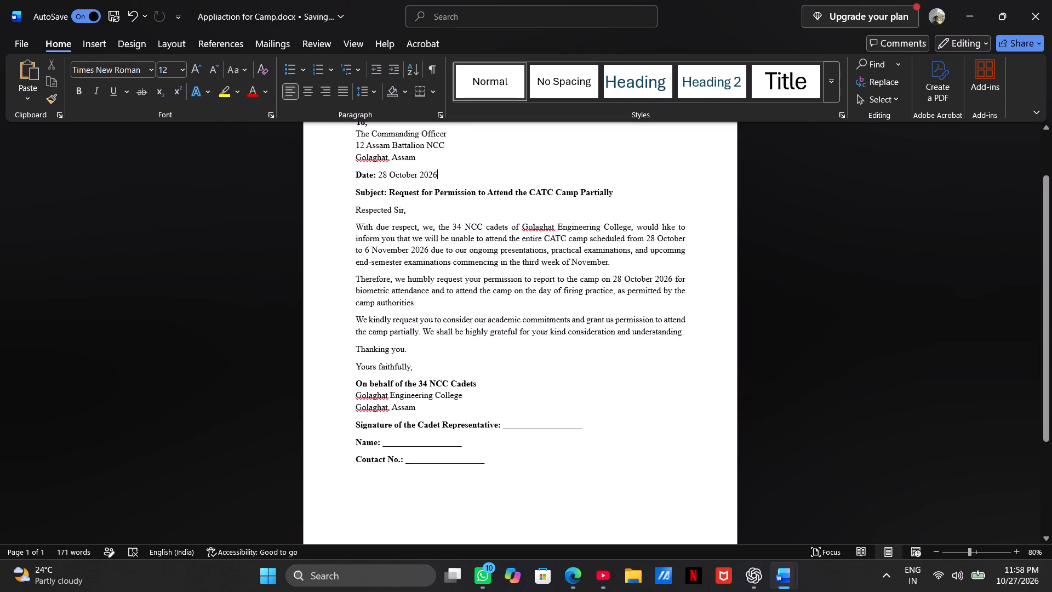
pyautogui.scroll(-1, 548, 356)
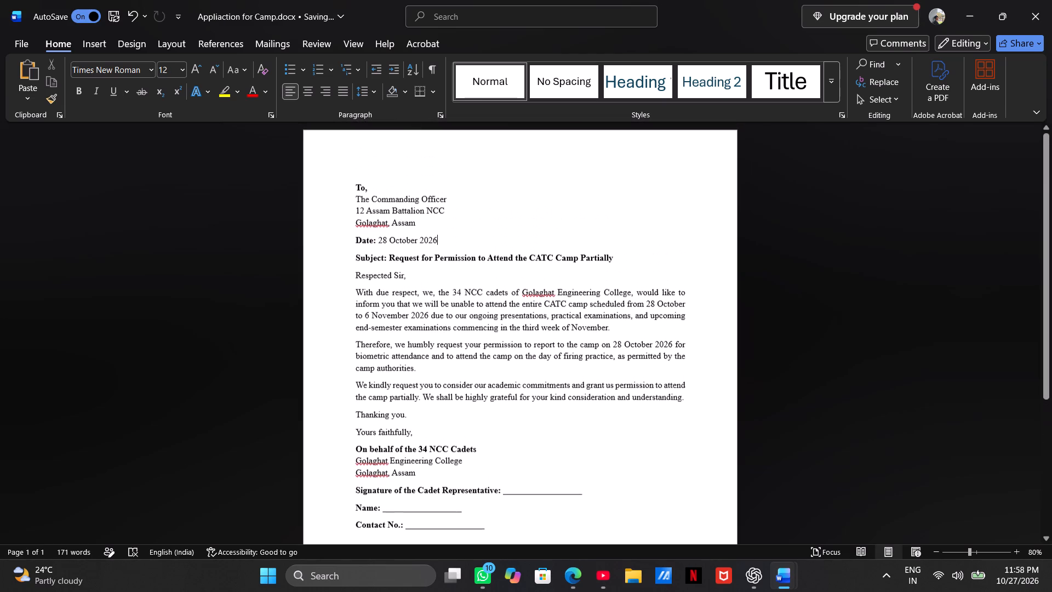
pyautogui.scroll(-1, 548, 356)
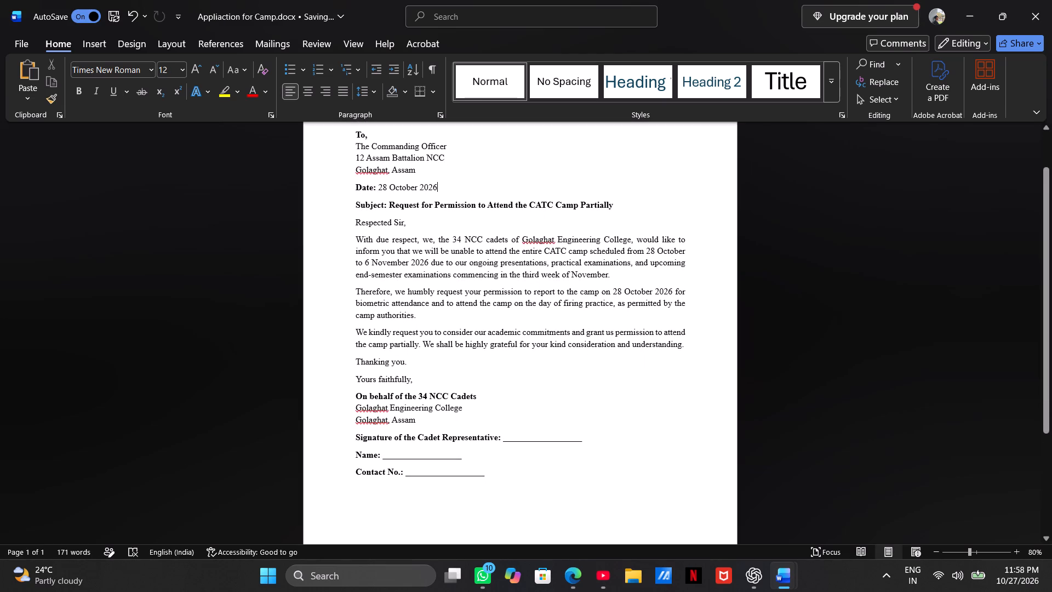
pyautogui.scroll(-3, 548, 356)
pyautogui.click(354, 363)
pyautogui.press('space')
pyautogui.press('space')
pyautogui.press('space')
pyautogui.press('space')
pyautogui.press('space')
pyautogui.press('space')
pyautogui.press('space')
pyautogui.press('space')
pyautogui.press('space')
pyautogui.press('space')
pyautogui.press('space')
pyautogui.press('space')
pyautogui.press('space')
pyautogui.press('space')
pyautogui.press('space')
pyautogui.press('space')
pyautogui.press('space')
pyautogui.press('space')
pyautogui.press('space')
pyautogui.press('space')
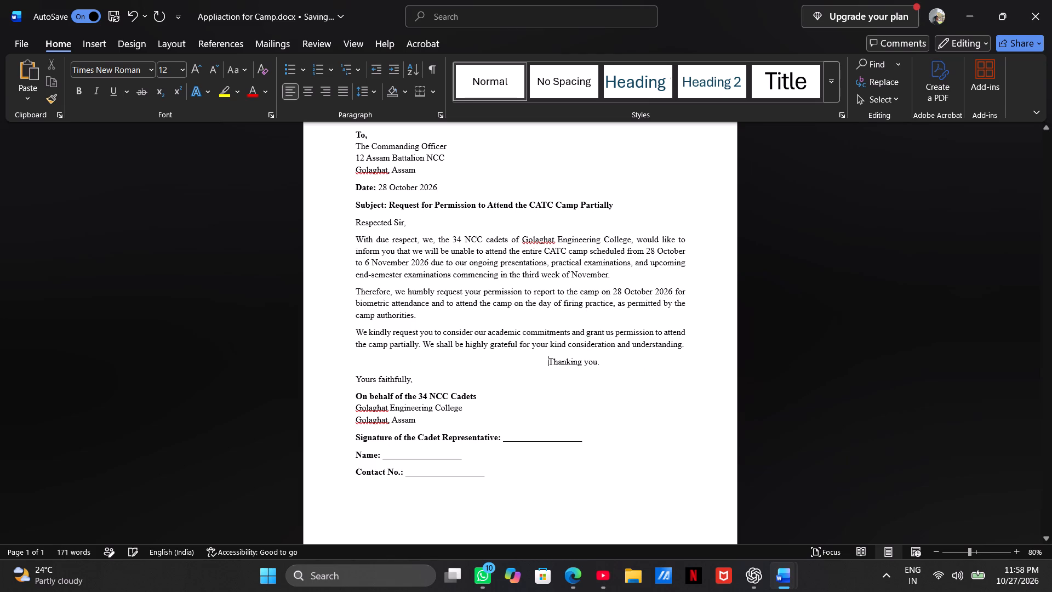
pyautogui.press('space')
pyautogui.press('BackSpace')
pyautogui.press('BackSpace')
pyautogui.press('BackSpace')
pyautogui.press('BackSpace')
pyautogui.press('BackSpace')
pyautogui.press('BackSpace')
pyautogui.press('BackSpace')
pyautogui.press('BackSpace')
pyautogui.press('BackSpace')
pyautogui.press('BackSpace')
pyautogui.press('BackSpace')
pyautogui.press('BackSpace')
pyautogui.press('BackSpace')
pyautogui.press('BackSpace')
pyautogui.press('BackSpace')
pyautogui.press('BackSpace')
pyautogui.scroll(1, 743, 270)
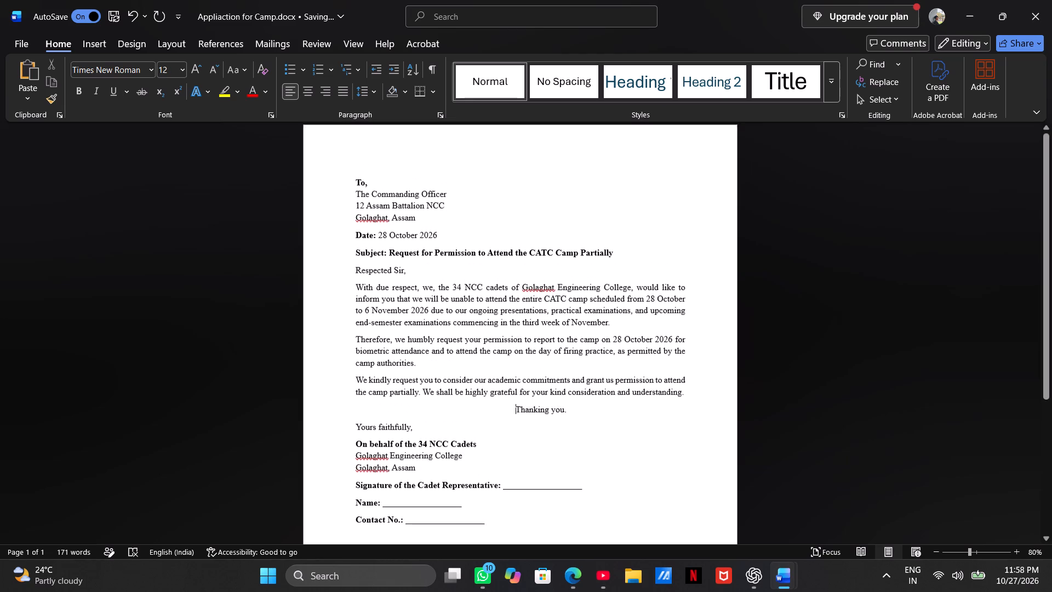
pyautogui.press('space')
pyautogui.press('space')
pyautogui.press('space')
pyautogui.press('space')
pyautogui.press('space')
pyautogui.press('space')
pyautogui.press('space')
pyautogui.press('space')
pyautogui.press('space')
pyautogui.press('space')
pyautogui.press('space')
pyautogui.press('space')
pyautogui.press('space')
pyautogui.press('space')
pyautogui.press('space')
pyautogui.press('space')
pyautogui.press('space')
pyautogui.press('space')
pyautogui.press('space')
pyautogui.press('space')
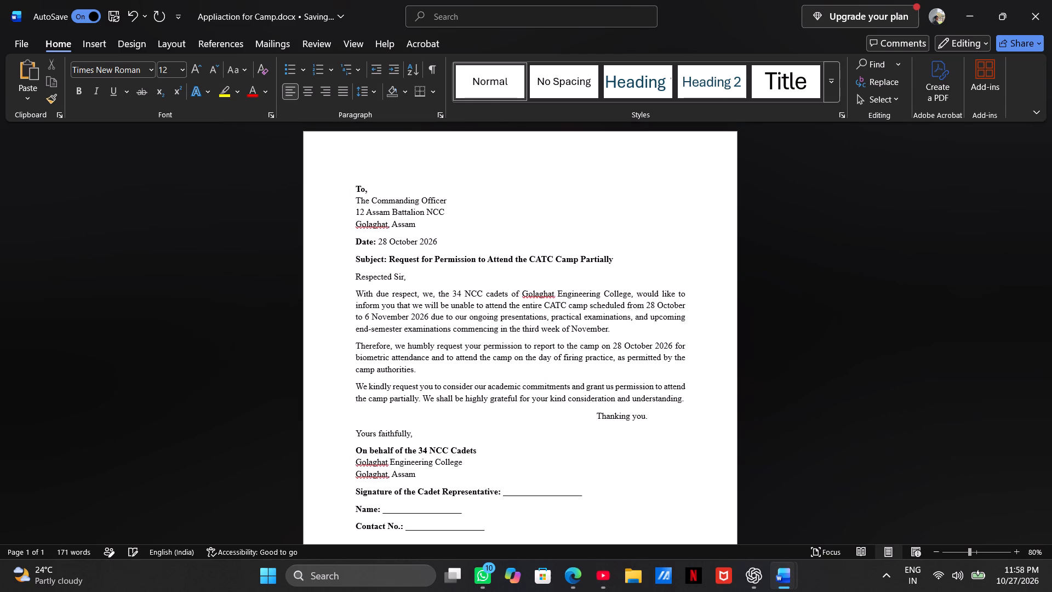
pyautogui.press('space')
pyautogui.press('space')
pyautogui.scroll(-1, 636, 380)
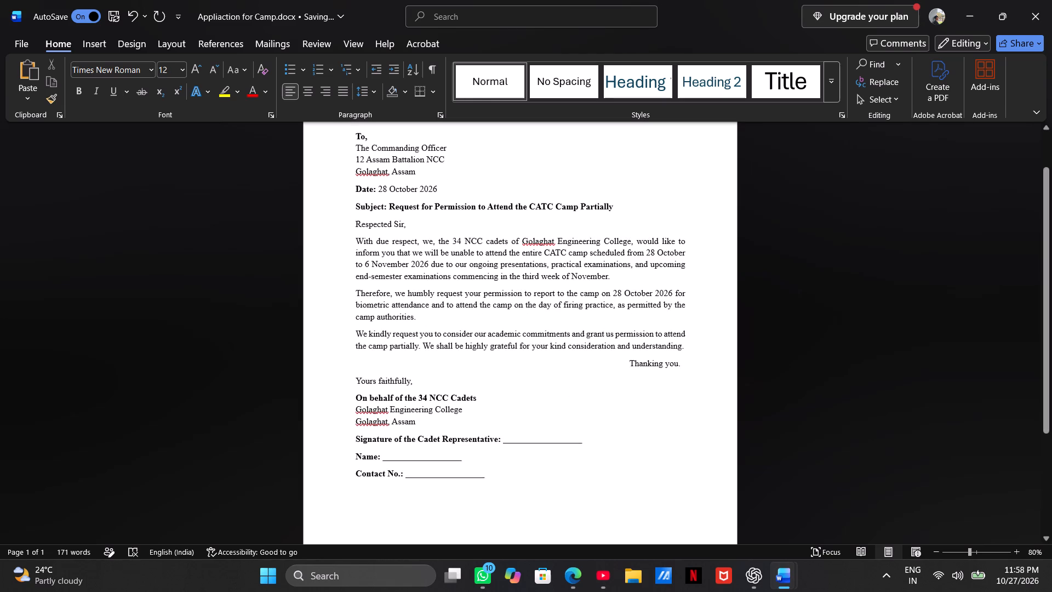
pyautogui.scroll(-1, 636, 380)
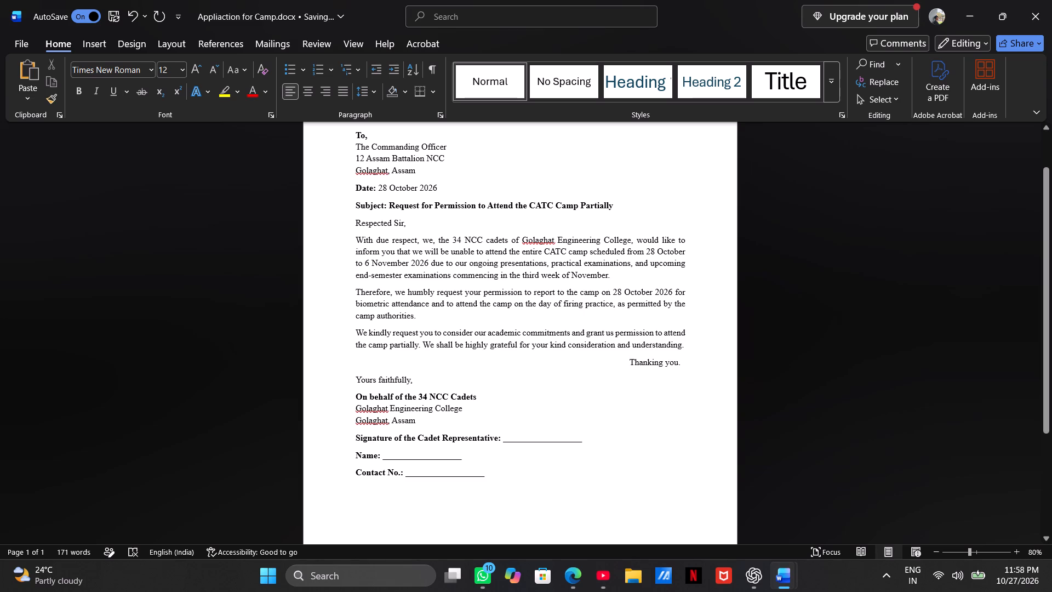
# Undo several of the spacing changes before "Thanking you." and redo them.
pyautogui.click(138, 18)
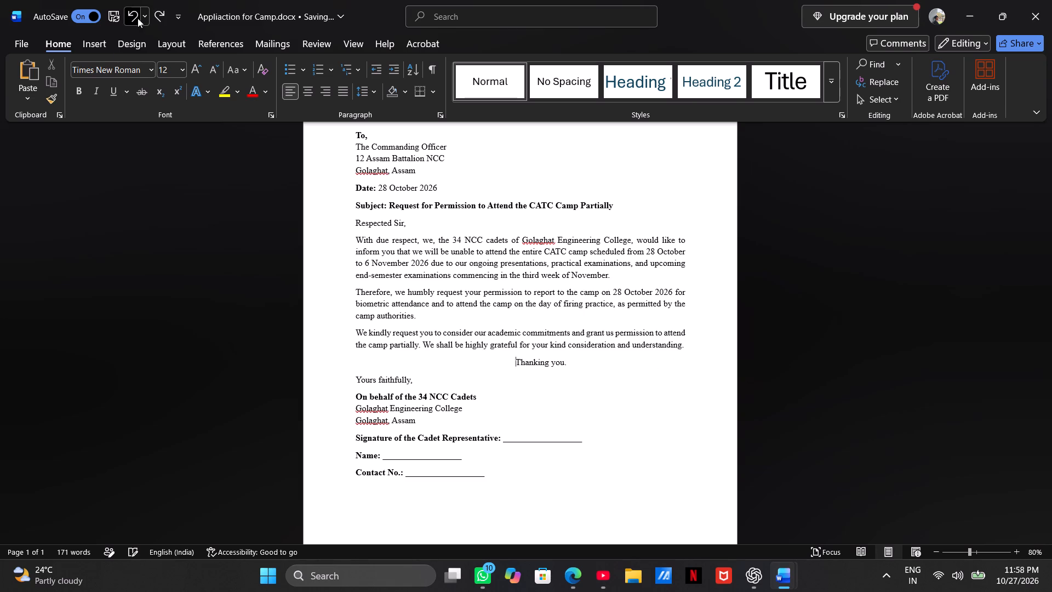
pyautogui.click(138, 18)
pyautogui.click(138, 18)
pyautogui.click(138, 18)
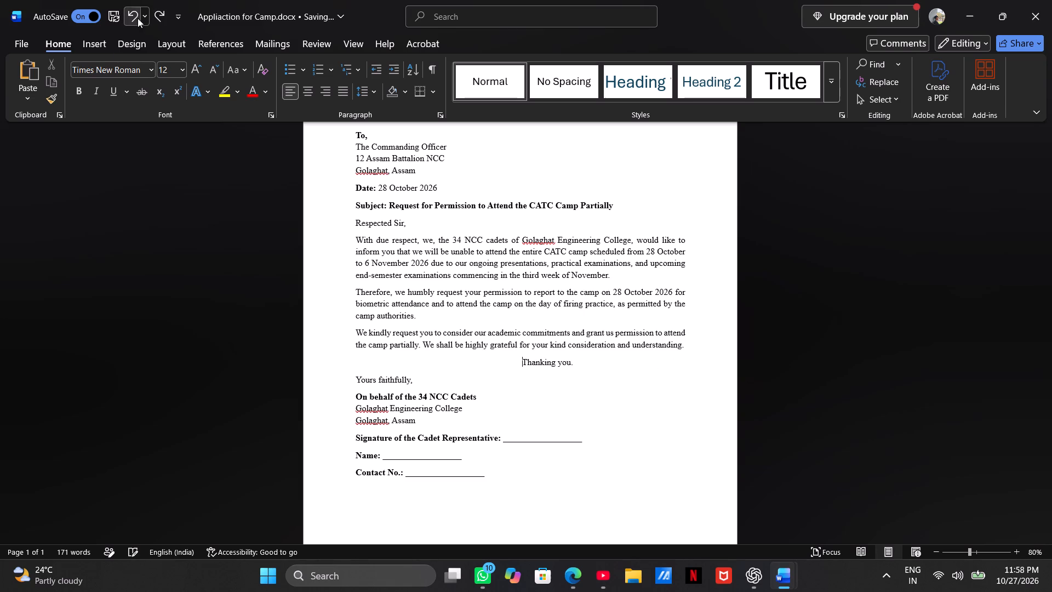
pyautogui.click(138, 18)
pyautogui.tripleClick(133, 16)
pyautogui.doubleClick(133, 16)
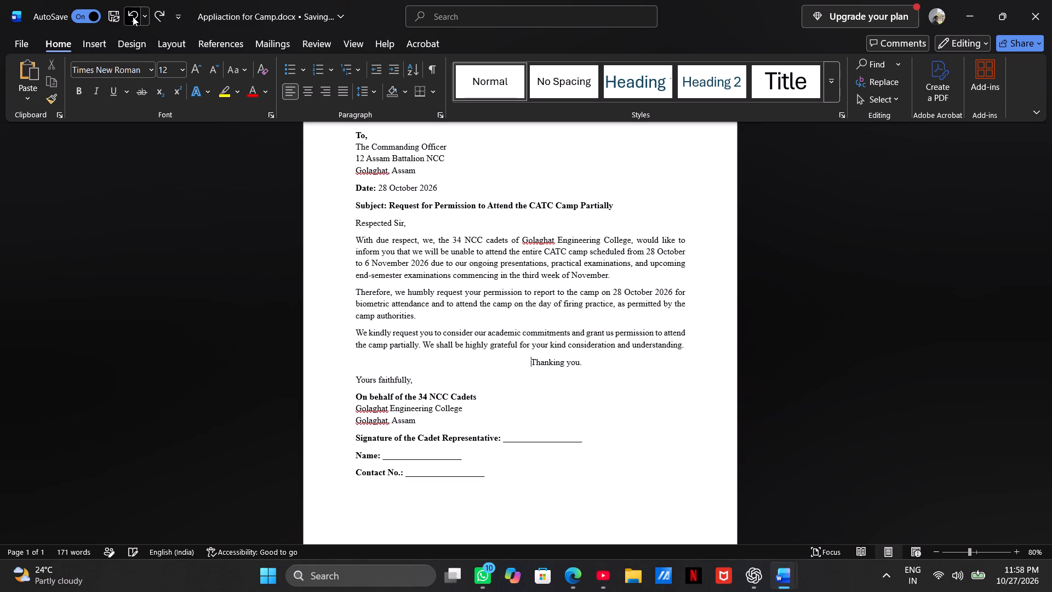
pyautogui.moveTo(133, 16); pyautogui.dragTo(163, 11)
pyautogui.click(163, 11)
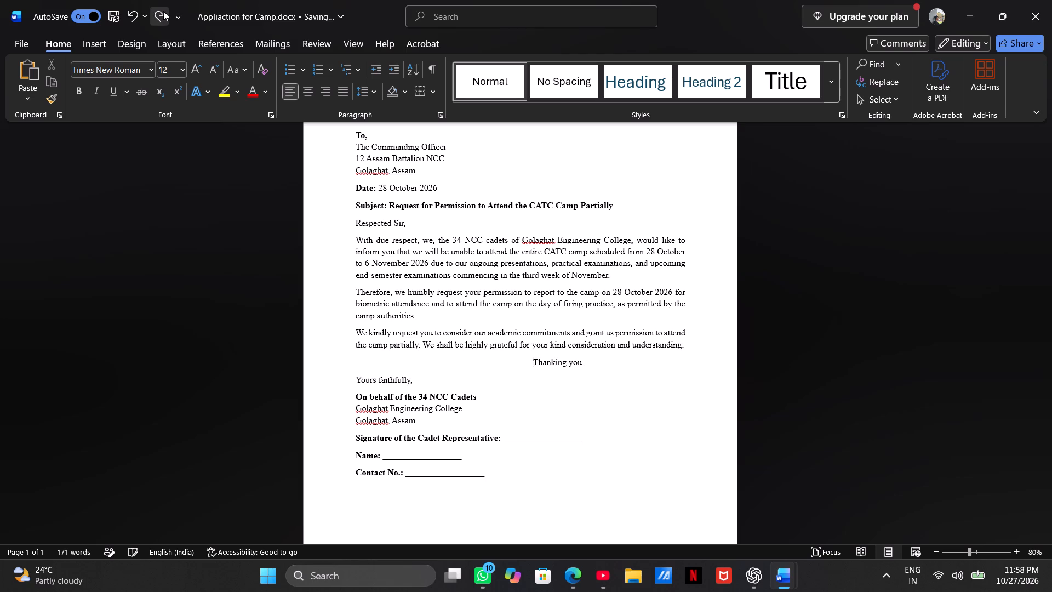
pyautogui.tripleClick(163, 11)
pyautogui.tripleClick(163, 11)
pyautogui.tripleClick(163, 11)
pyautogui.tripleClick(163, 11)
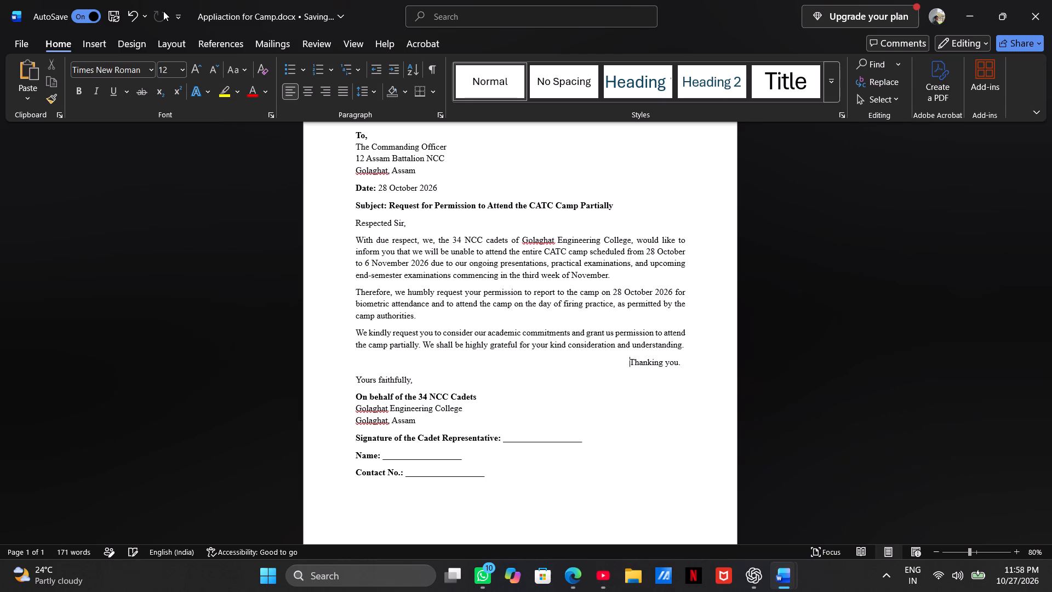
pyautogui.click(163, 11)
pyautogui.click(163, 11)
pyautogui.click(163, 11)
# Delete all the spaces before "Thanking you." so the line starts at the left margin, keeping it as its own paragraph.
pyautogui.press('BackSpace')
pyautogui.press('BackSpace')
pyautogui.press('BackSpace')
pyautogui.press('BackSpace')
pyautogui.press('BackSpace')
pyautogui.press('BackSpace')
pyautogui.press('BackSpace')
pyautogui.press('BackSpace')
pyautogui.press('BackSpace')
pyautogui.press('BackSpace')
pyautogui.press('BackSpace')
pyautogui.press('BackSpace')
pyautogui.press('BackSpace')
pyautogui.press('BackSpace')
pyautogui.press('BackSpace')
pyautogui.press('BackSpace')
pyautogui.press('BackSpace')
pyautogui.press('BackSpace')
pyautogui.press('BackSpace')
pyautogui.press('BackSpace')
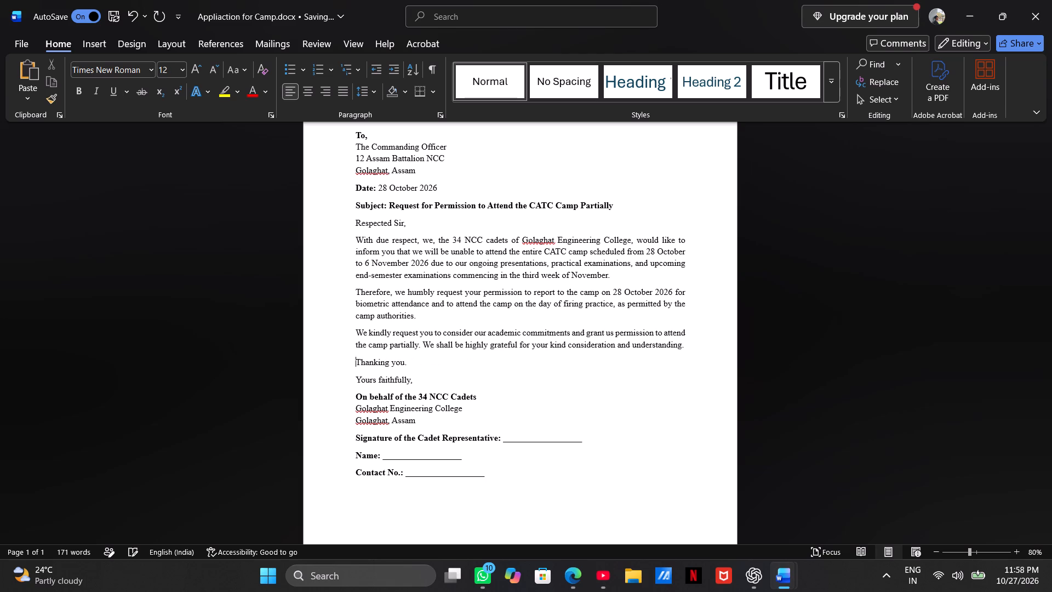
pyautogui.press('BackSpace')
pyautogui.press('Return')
# Review the letter, including the "On behalf of the 34 NCC Cadets" block and signature line, and return to the ChatGPT window.
pyautogui.scroll(1, 604, 396)
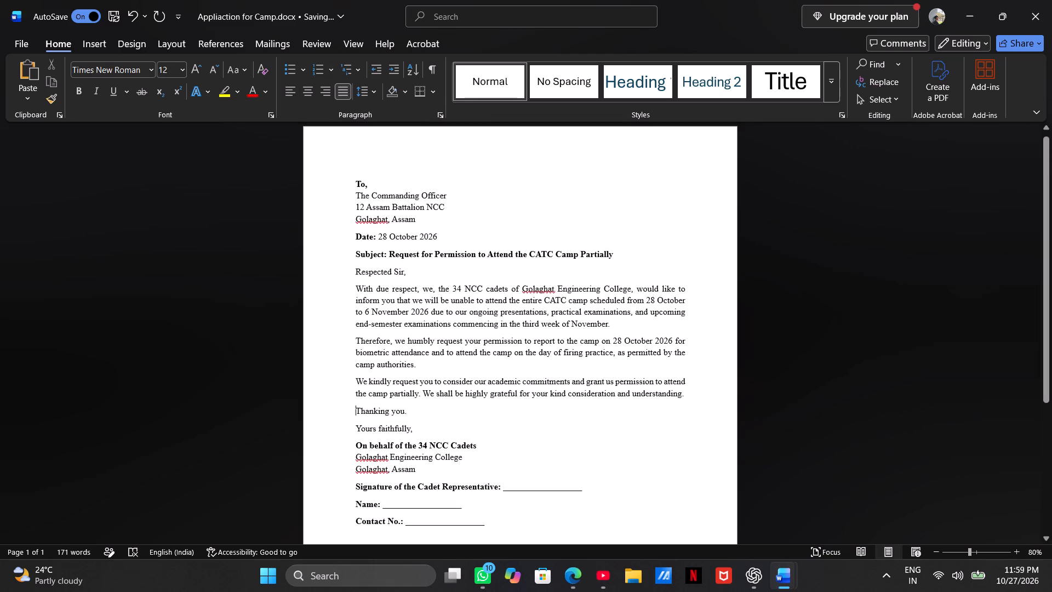
pyautogui.scroll(4, 604, 396)
pyautogui.moveTo(422, 475); pyautogui.dragTo(370, 455)
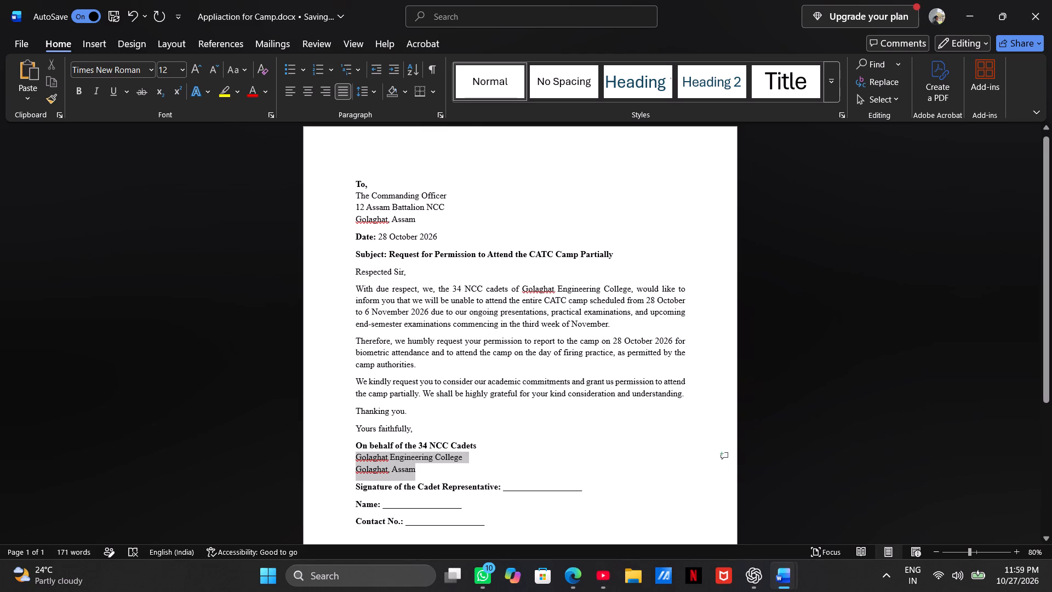
pyautogui.moveTo(370, 455); pyautogui.dragTo(361, 450)
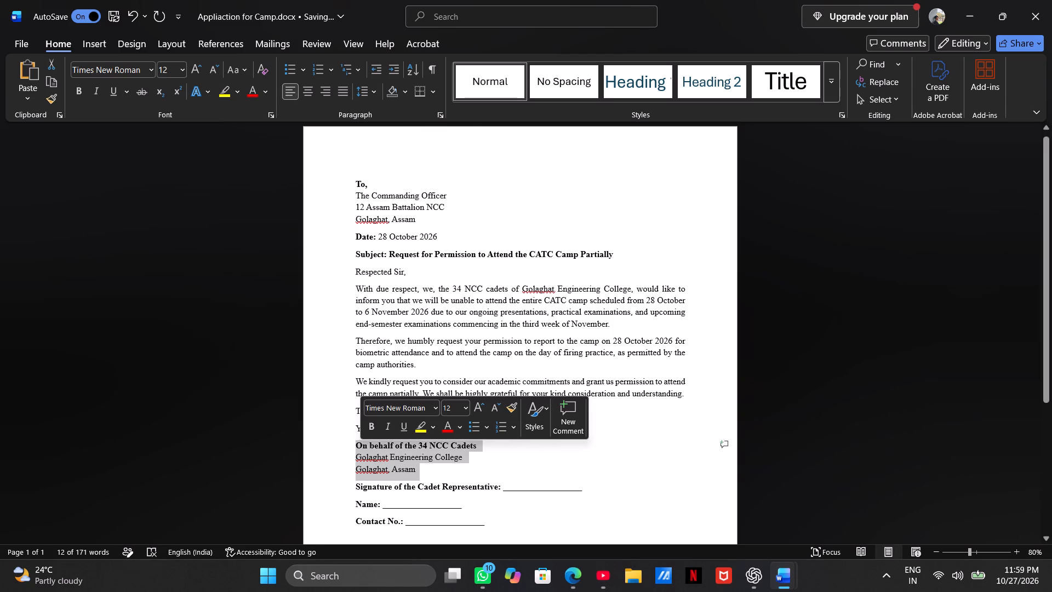
pyautogui.click(542, 489)
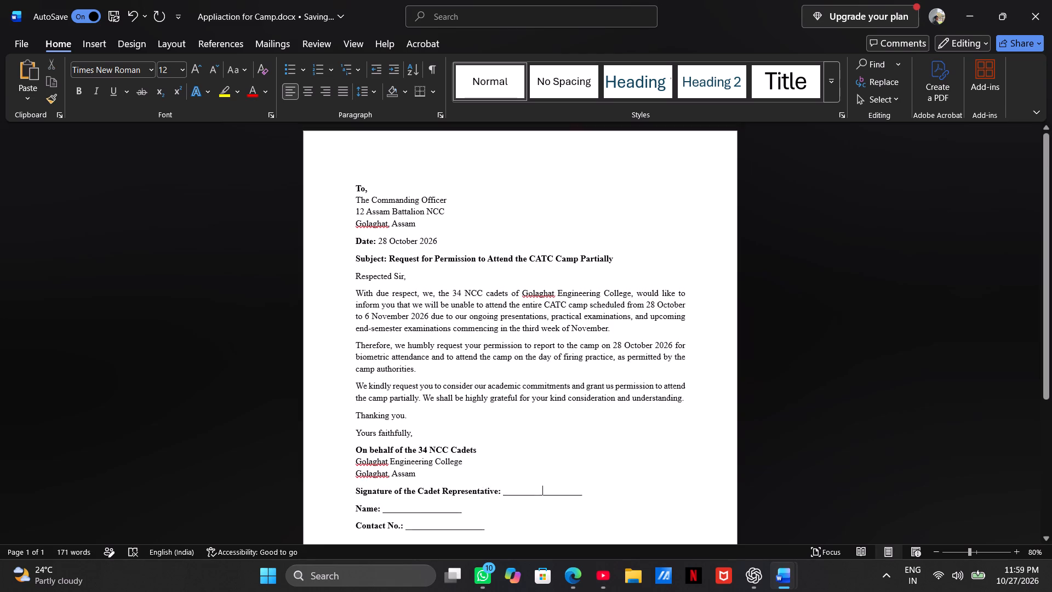
pyautogui.click(985, 7)
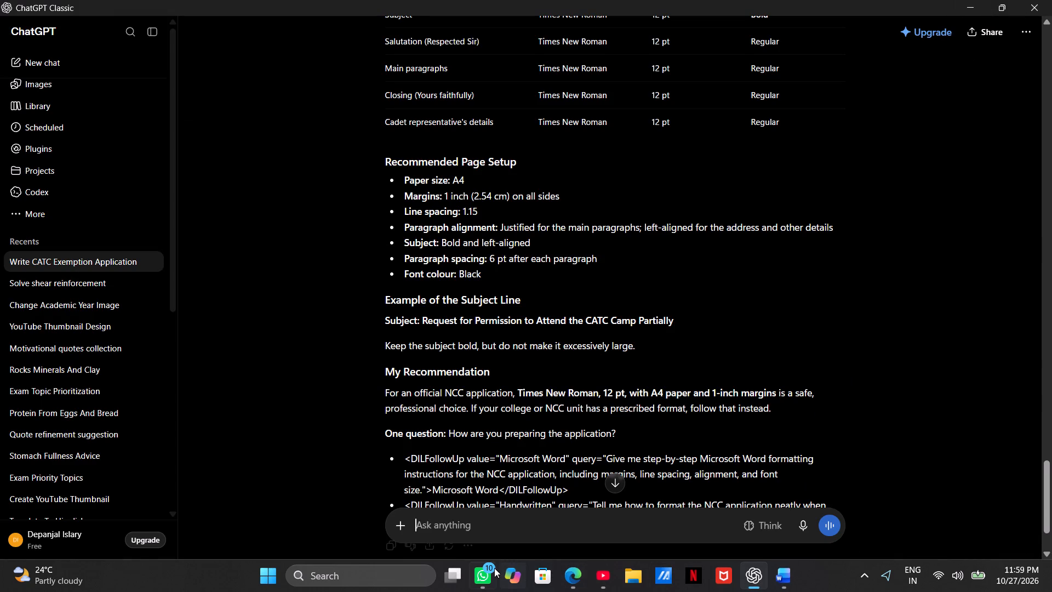
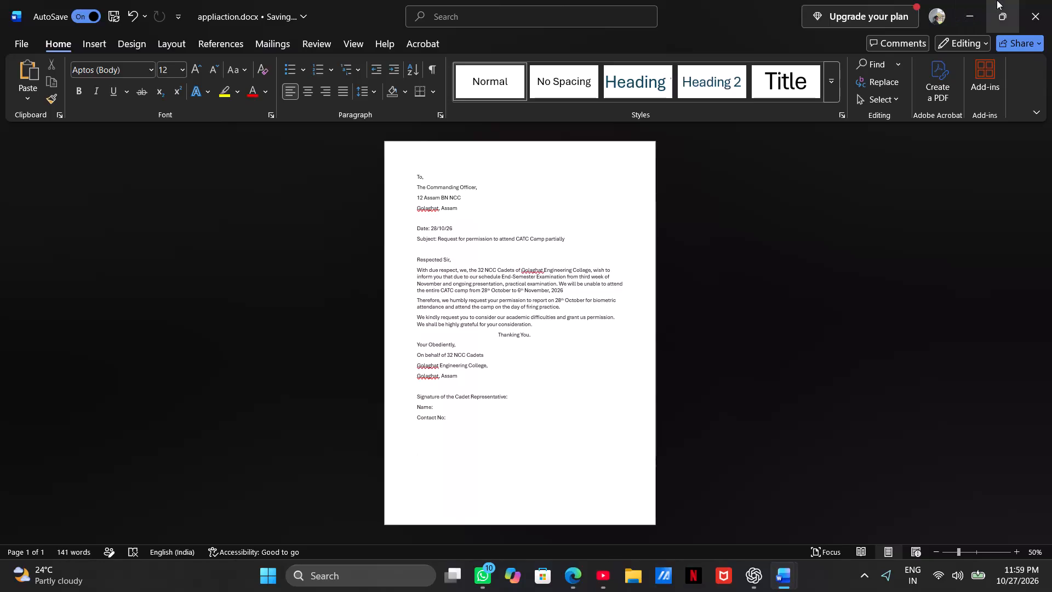
# Switch to File Explorer and look through the Downloads and personal OneDrive folders.
pyautogui.click(980, 3)
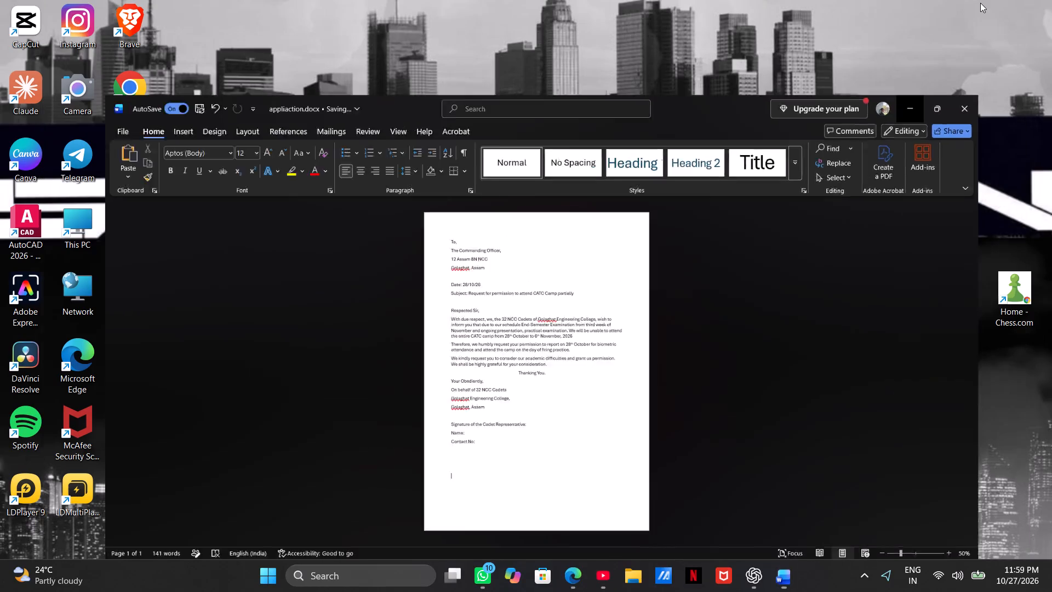
pyautogui.tripleClick(81, 229)
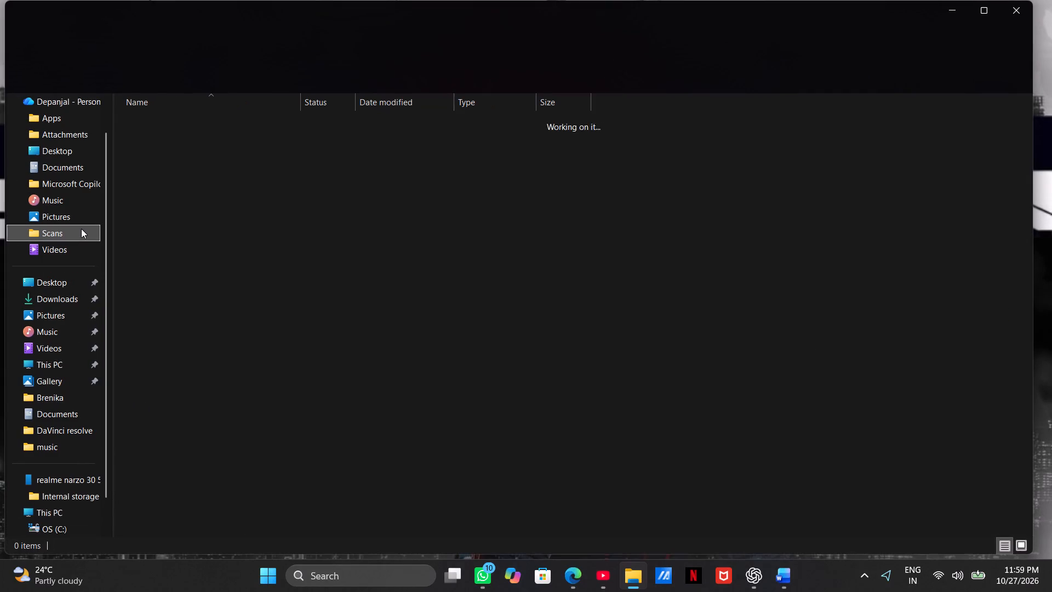
pyautogui.doubleClick(70, 292)
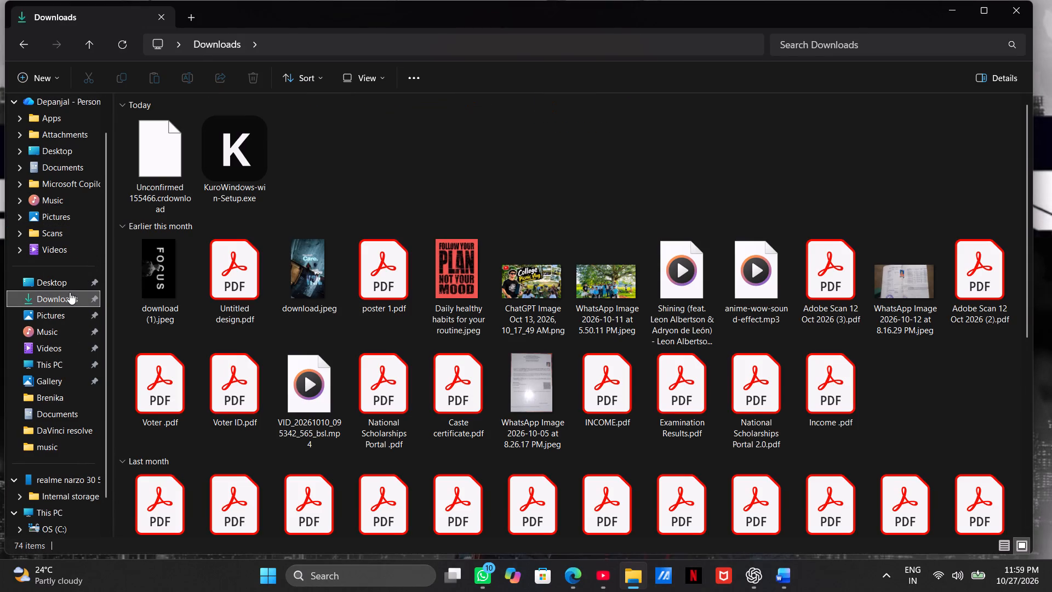
pyautogui.scroll(2, 57, 221)
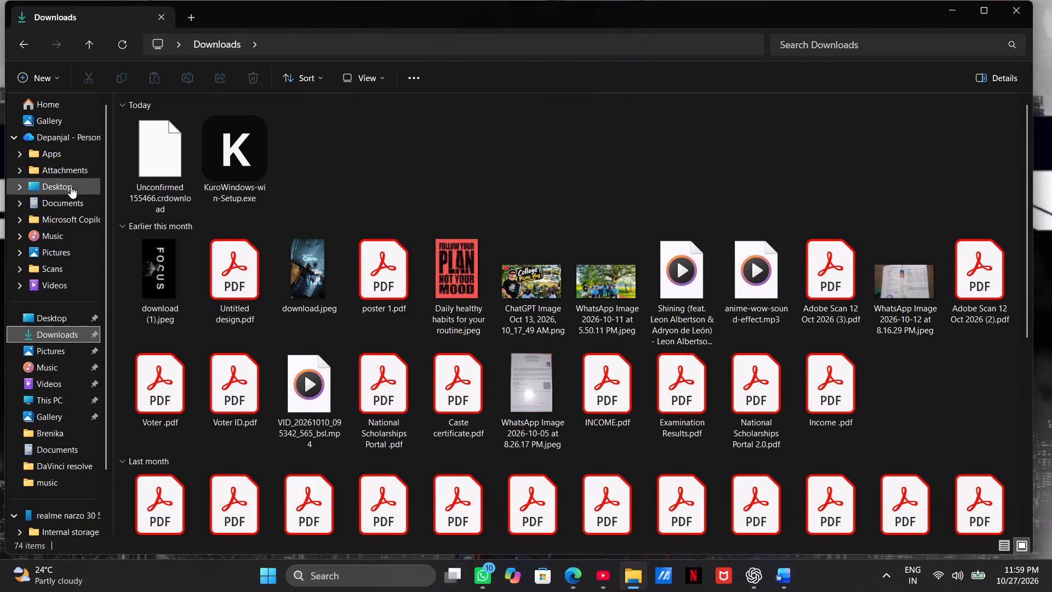
pyautogui.doubleClick(61, 137)
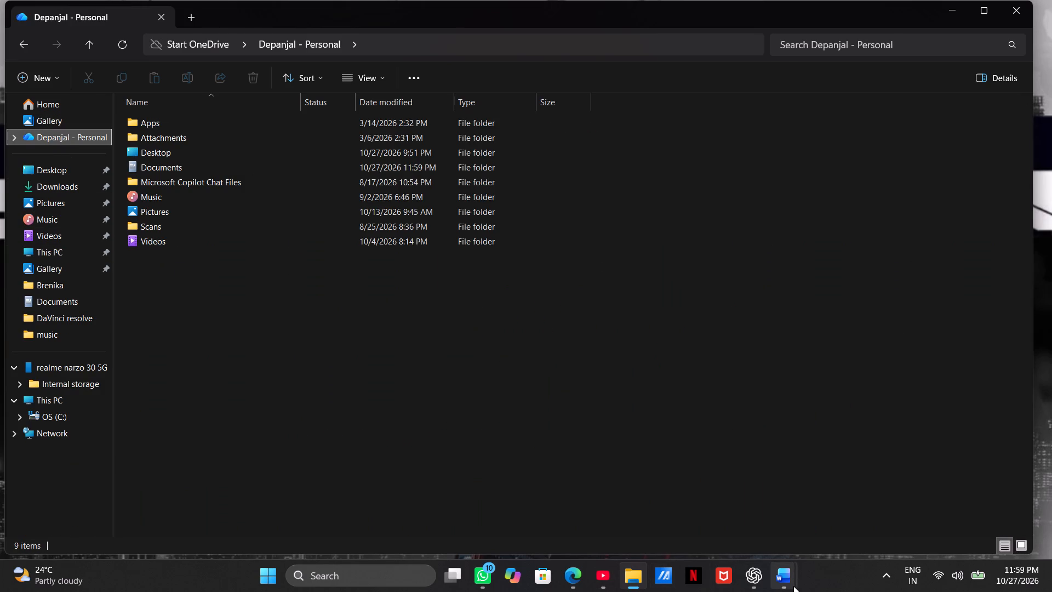
# Return to the Word document "Appliaction for Camp" and save the letter.
pyautogui.click(826, 531)
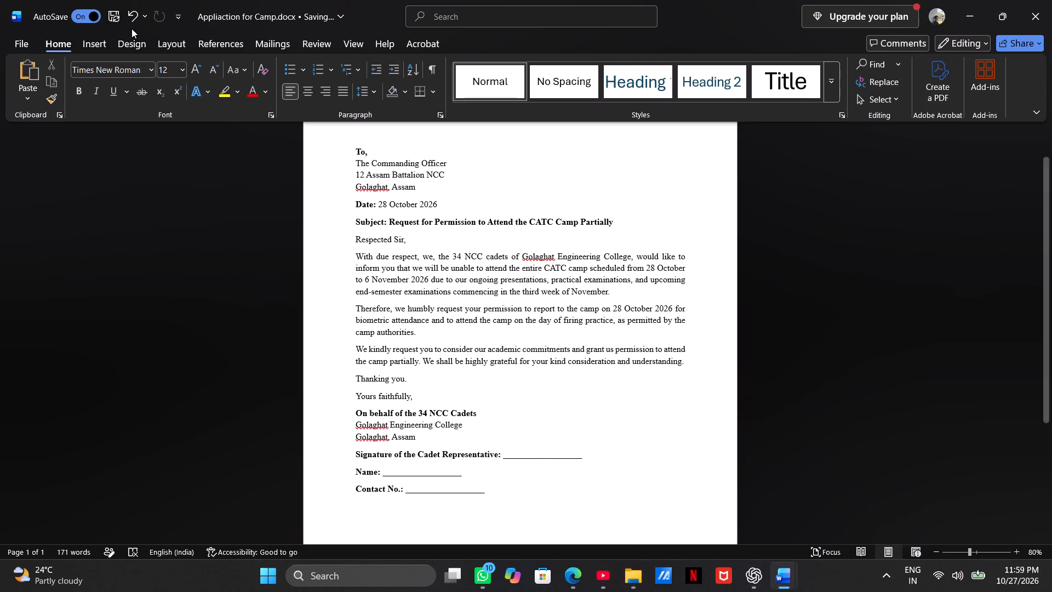
pyautogui.click(116, 22)
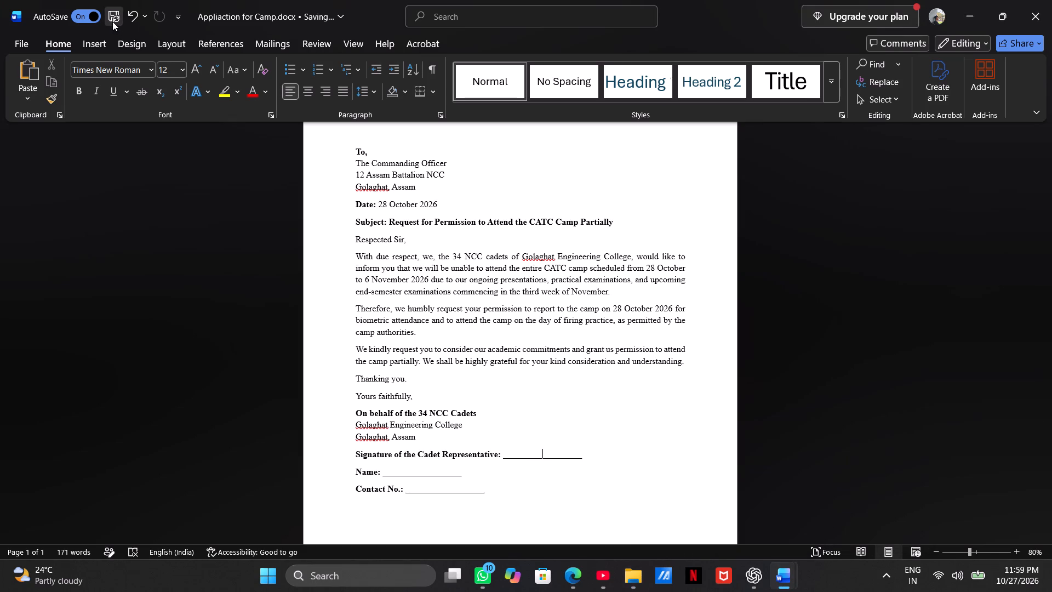
# Print one copy of the letter with Microsoft Print to PDF, beginning the output file name with "Appliaction".
pyautogui.click(14, 47)
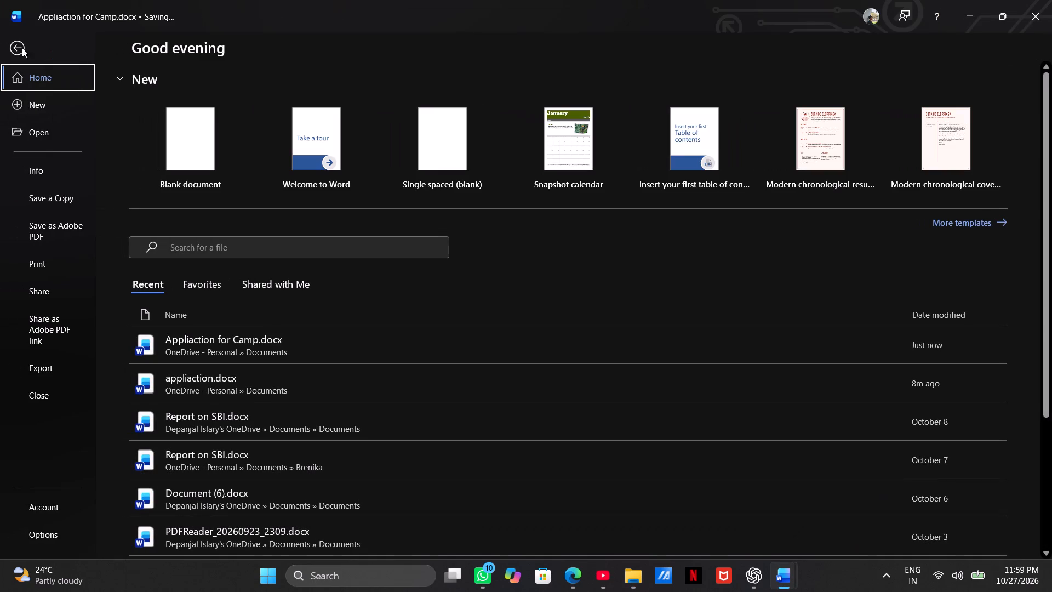
pyautogui.click(38, 263)
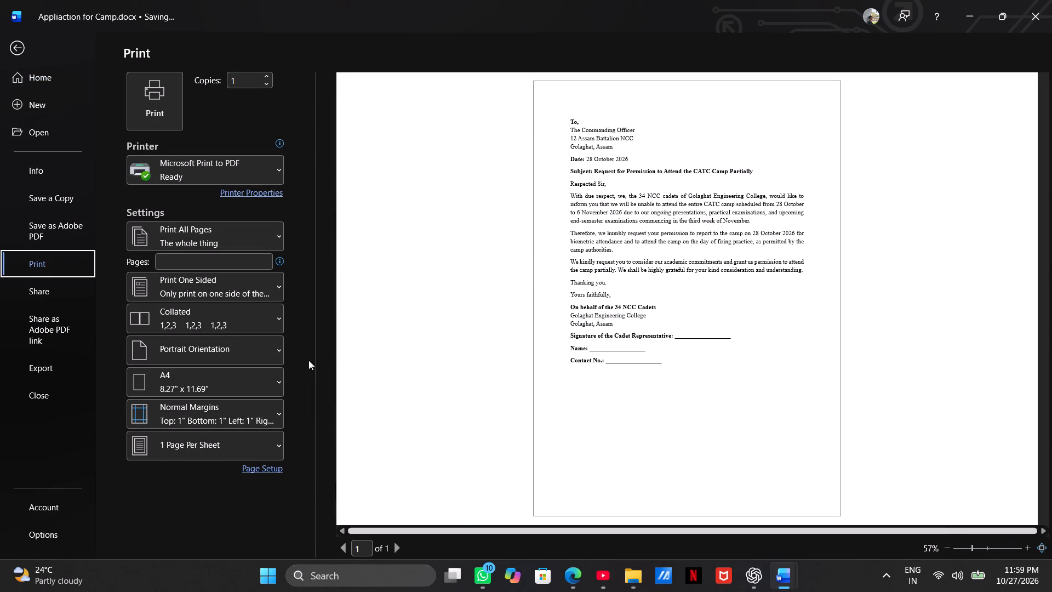
pyautogui.click(166, 103)
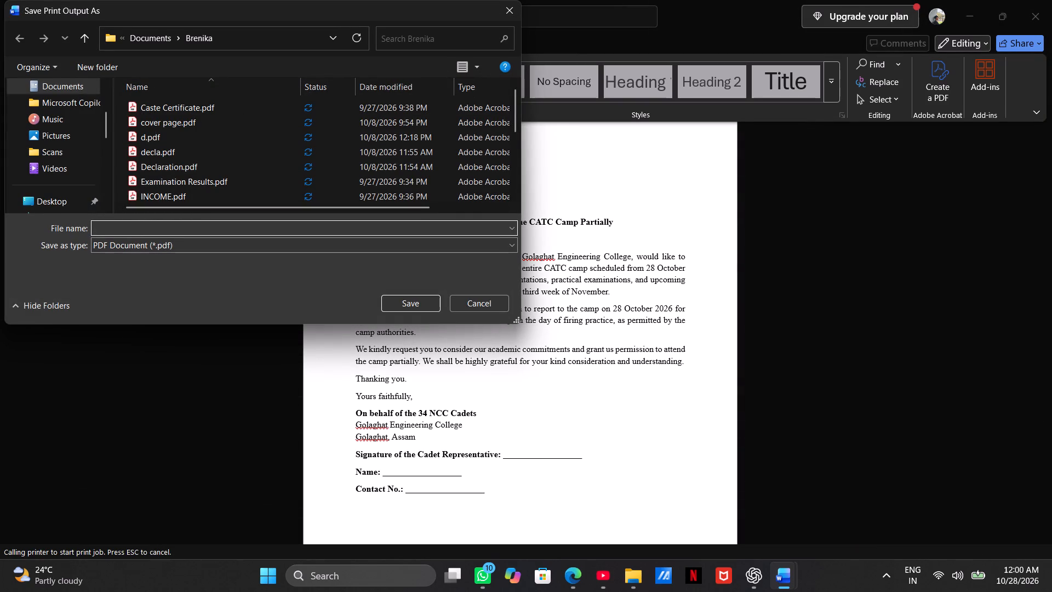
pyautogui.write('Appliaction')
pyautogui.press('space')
# Save the print output as the PDF "Appliaction" in the current Documents subfolder.
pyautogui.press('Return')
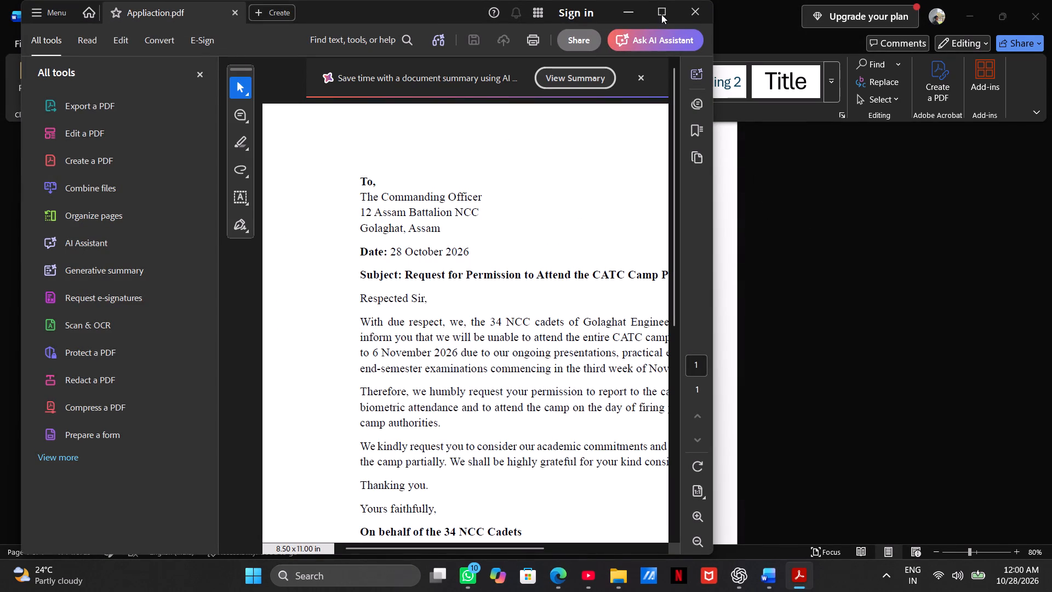
# Maximize the "Appliaction.pdf" window and review the whole letter, from the addressee block to the signature, name and contact number lines.
pyautogui.click(661, 14)
pyautogui.scroll(-1, 775, 300)
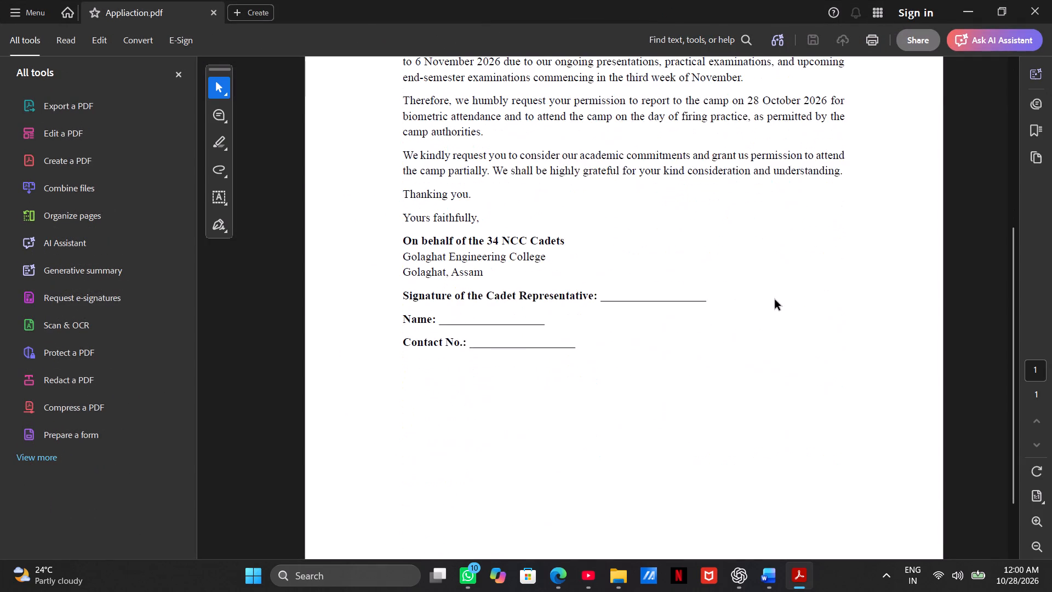
pyautogui.scroll(3, 775, 300)
pyautogui.scroll(-1, 775, 300)
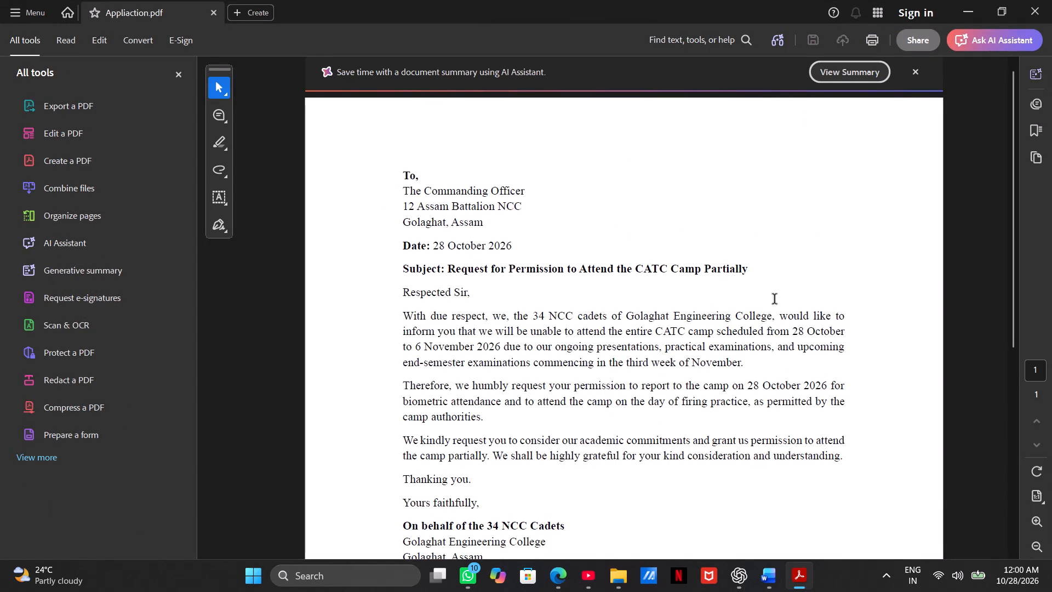
pyautogui.scroll(-3, 775, 300)
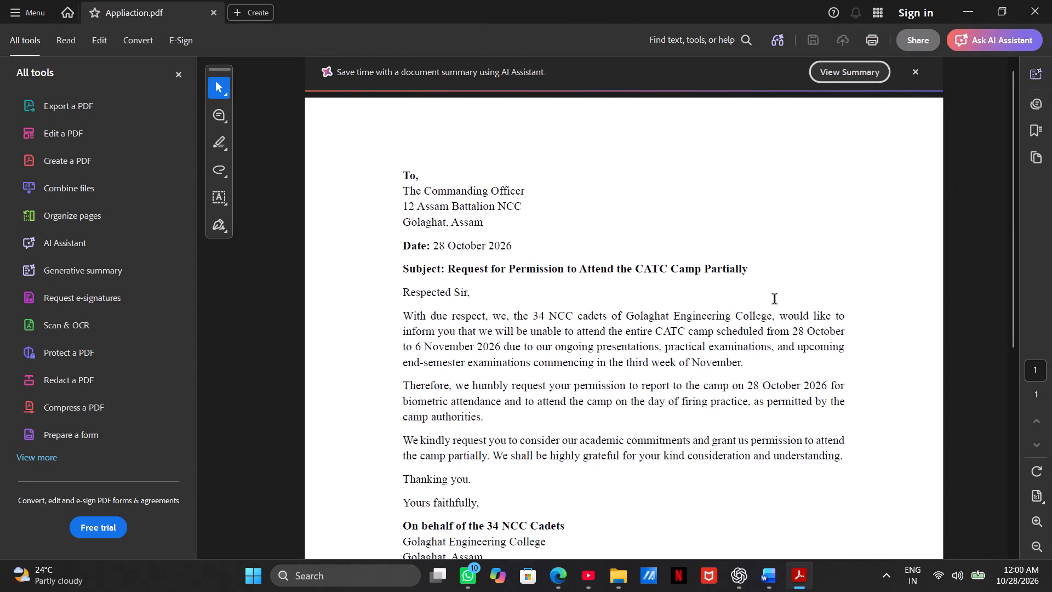
pyautogui.scroll(-1, 775, 300)
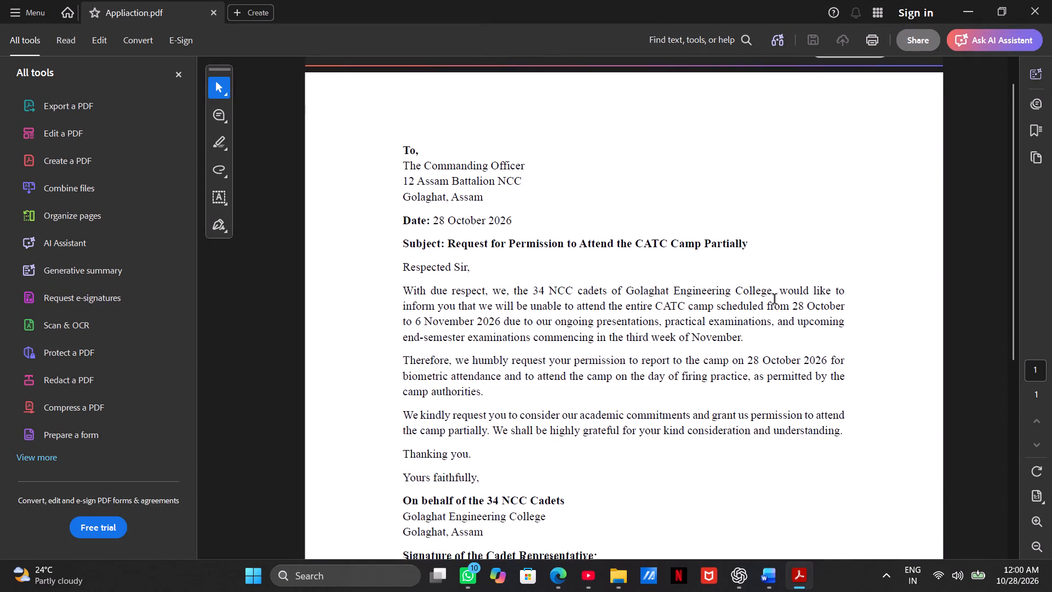
pyautogui.scroll(-1, 775, 300)
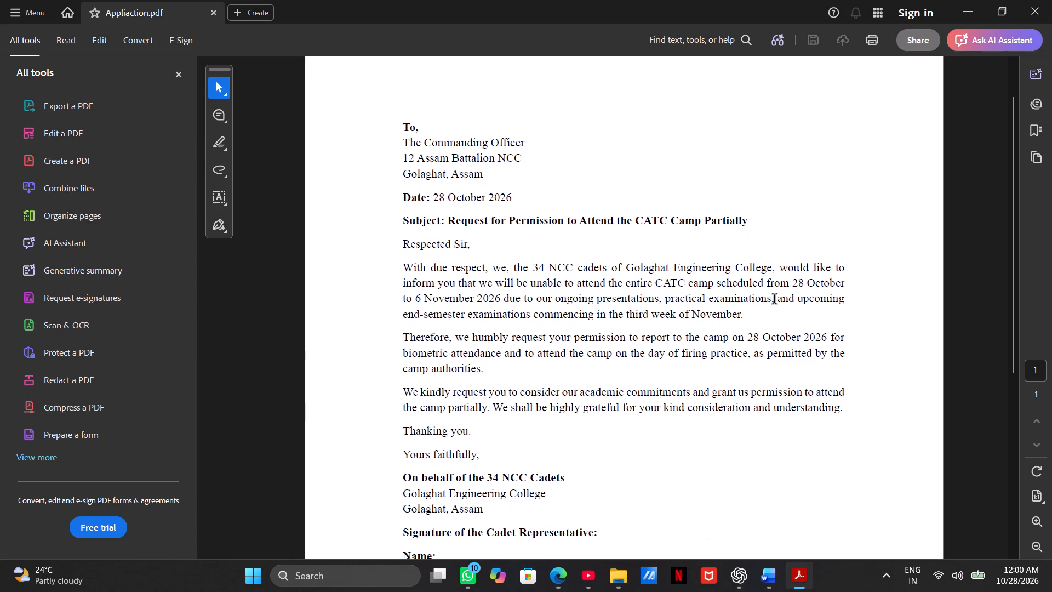
pyautogui.scroll(-3, 775, 300)
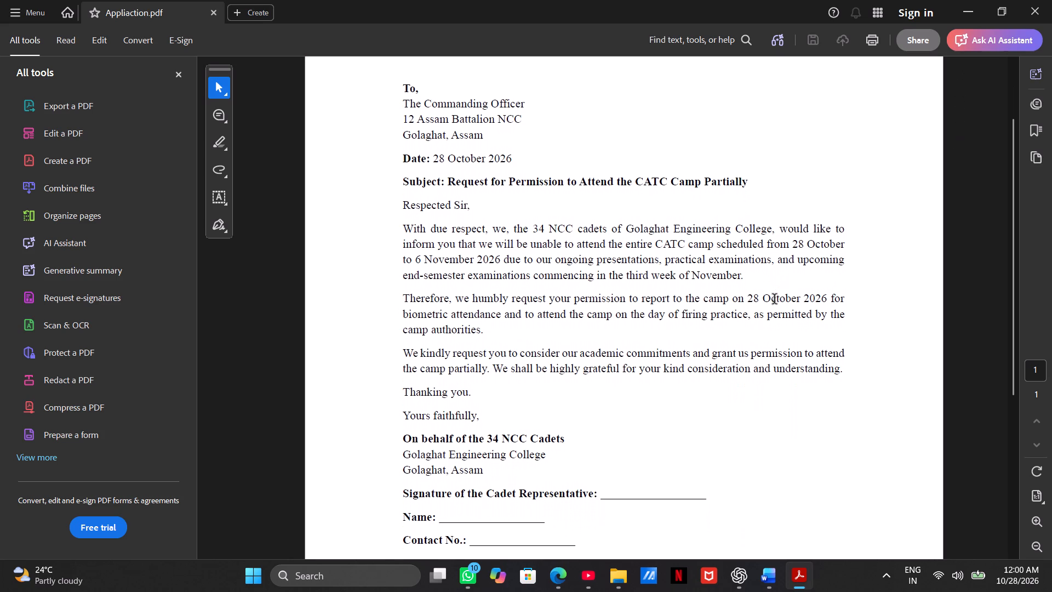
pyautogui.scroll(-2, 775, 300)
pyautogui.scroll(2, 775, 300)
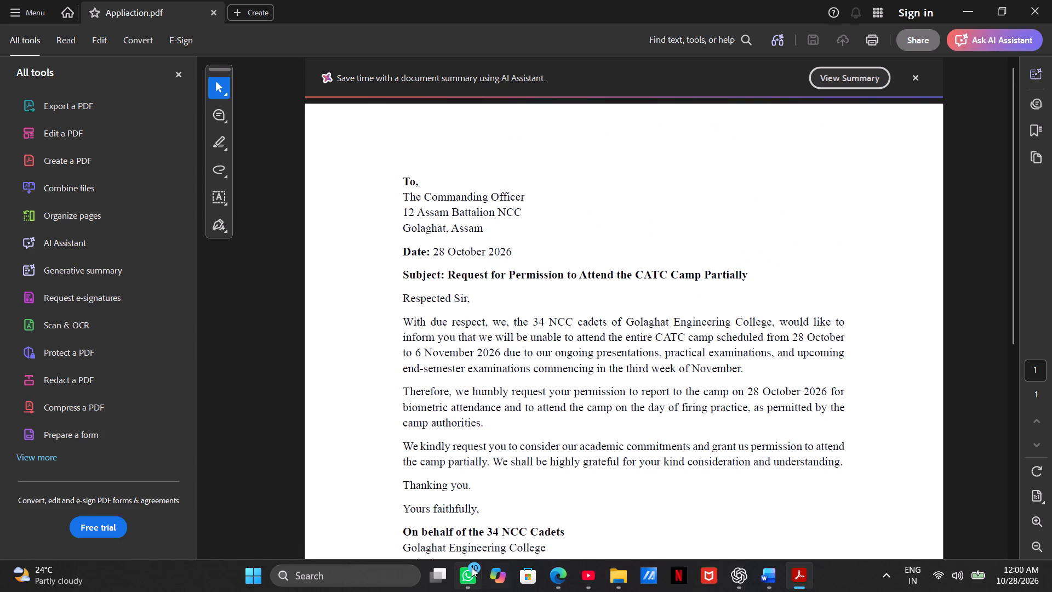
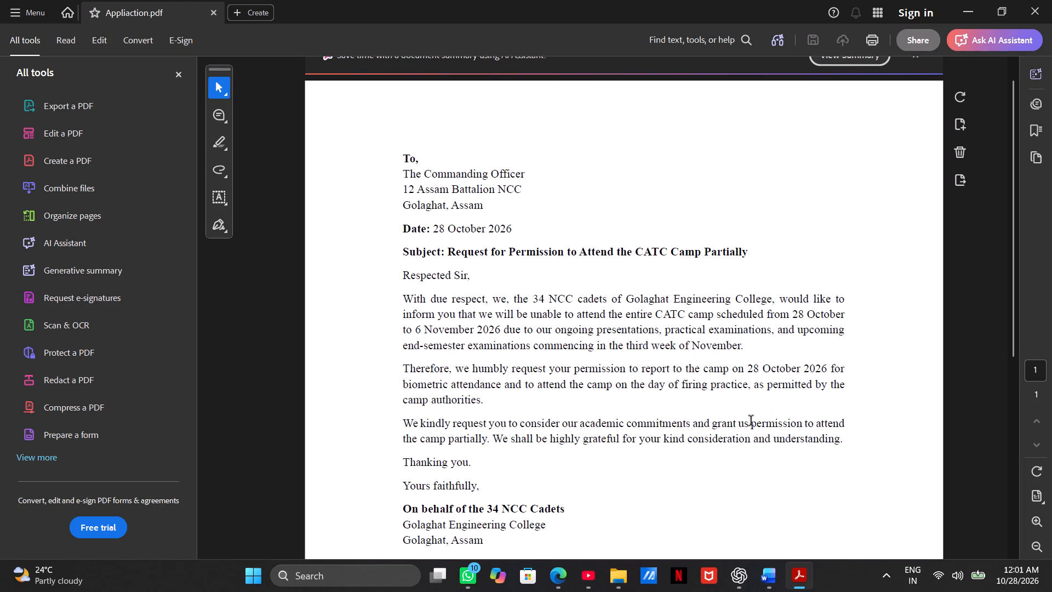
# Return to the Word document "Appliaction for Camp" and shorten "Battalion" to "BN" in the recipient's address line.
pyautogui.click(775, 578)
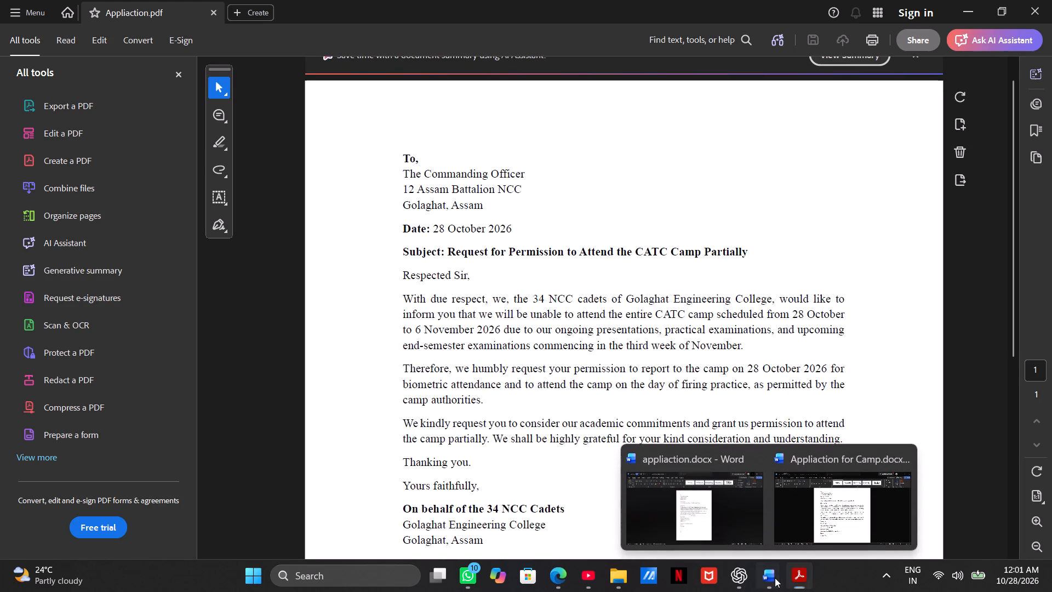
pyautogui.click(824, 521)
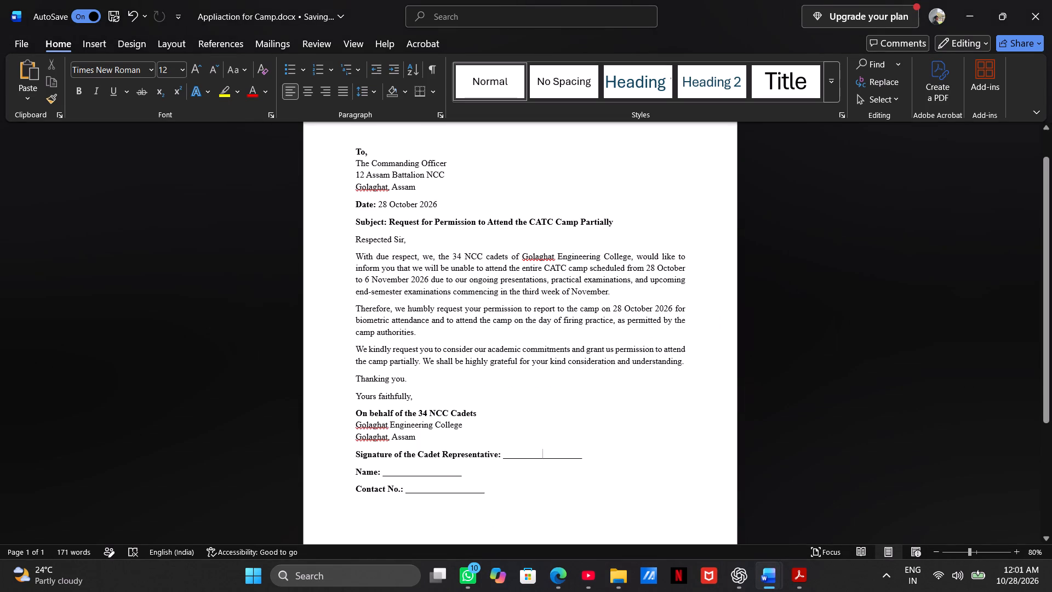
pyautogui.keyDown('ctrl'); pyautogui.scroll(3, 456, 222); pyautogui.keyUp('ctrl')
pyautogui.scroll(1, 434, 180)
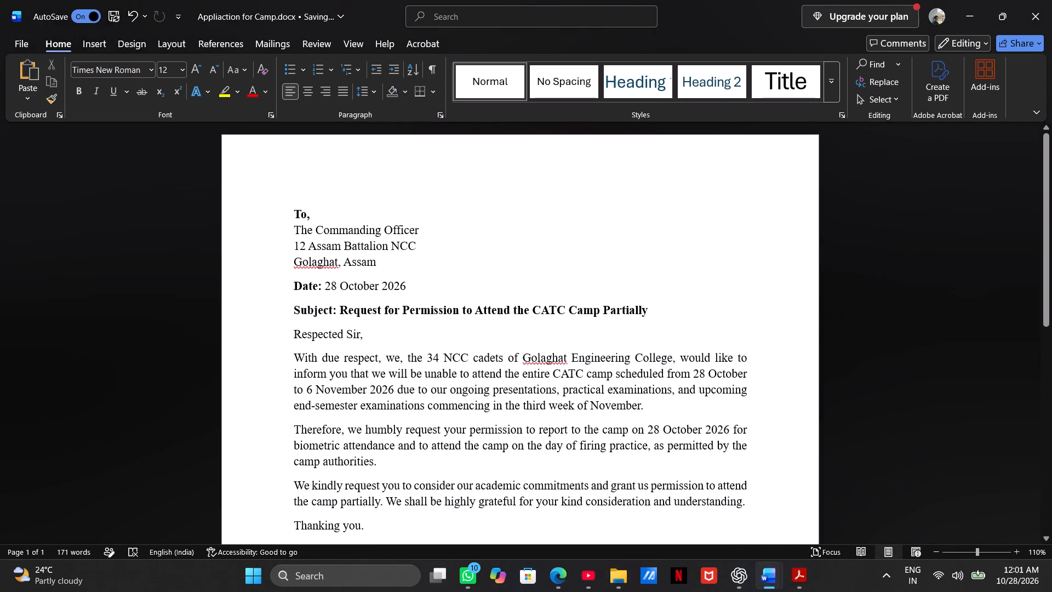
pyautogui.click(388, 249)
pyautogui.press('BackSpace')
pyautogui.press('BackSpace')
pyautogui.press('BackSpace')
pyautogui.press('BackSpace')
pyautogui.press('BackSpace')
pyautogui.press('BackSpace')
pyautogui.press('BackSpace')
pyautogui.press('BackSpace')
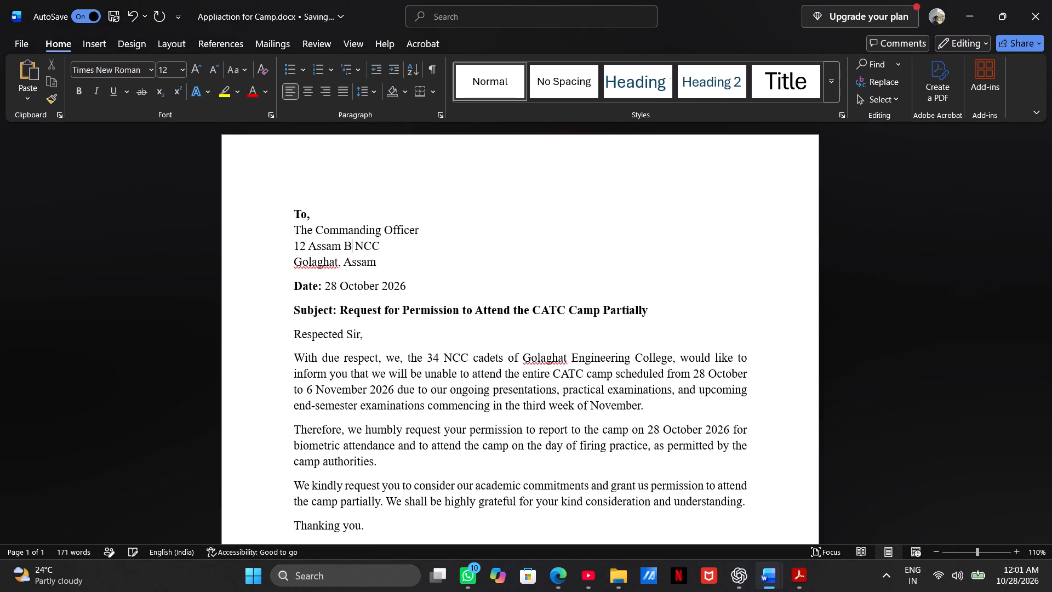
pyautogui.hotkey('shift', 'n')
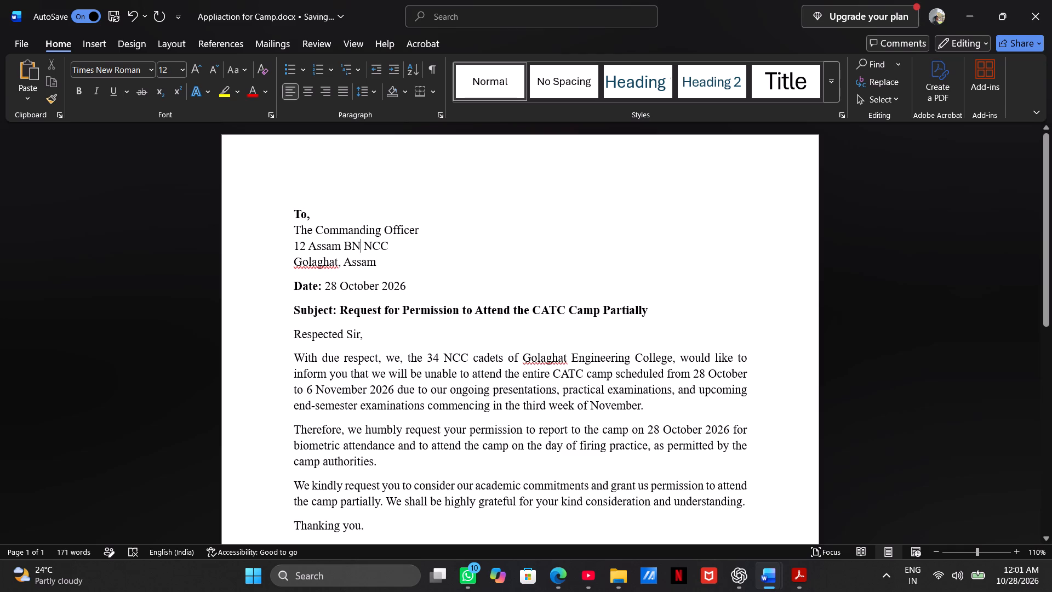
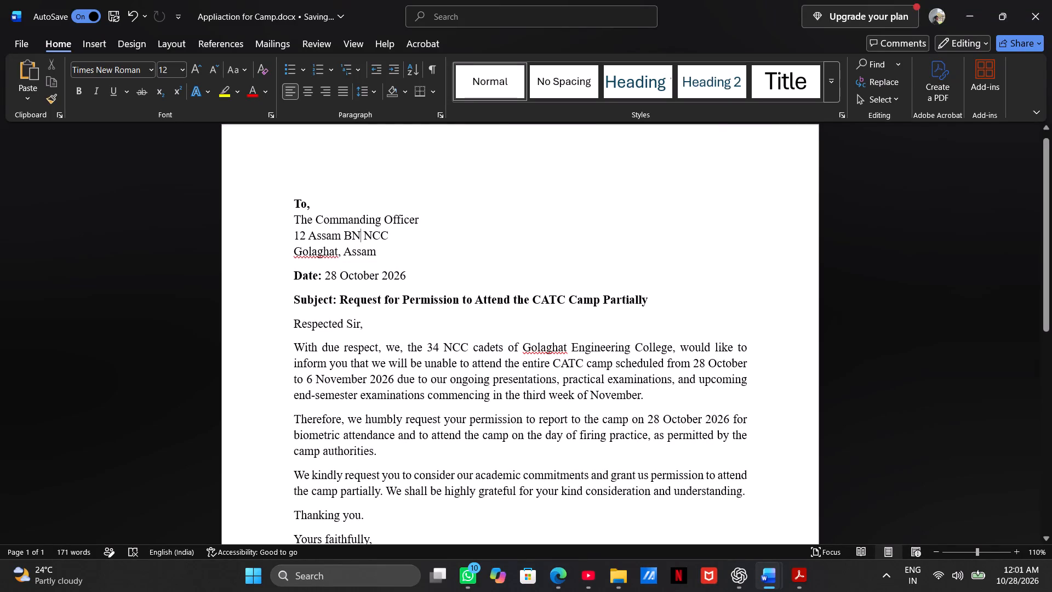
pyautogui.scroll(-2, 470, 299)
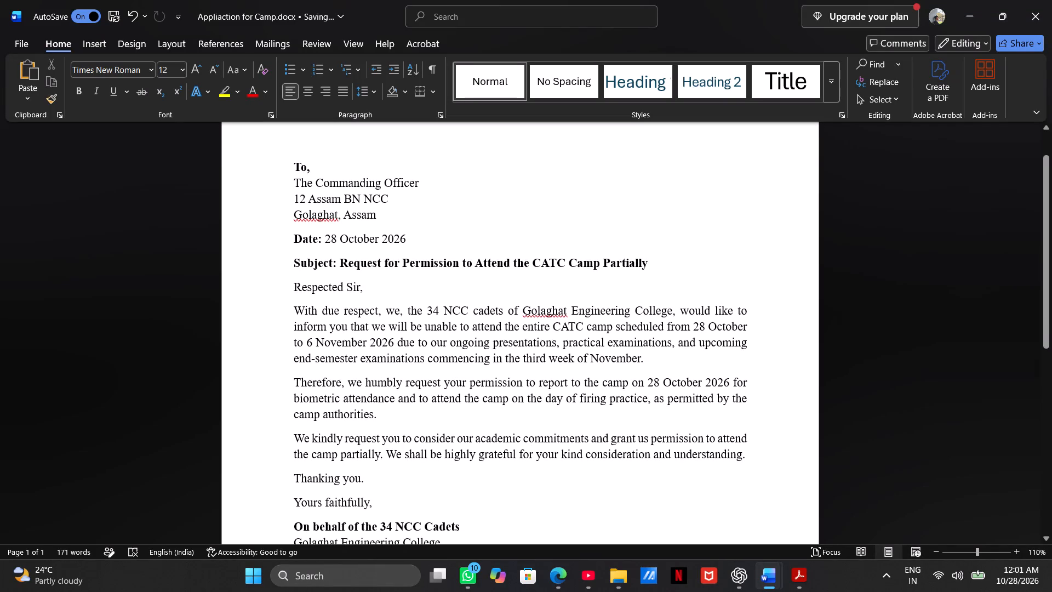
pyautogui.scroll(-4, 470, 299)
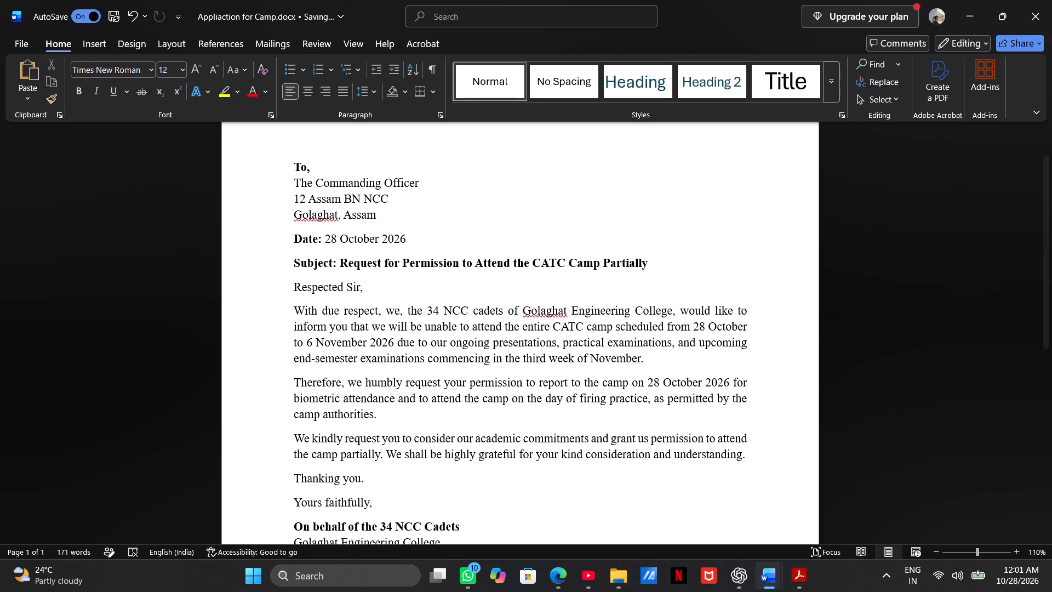
# Look over the letter and save the Word document.
pyautogui.scroll(-2, 470, 299)
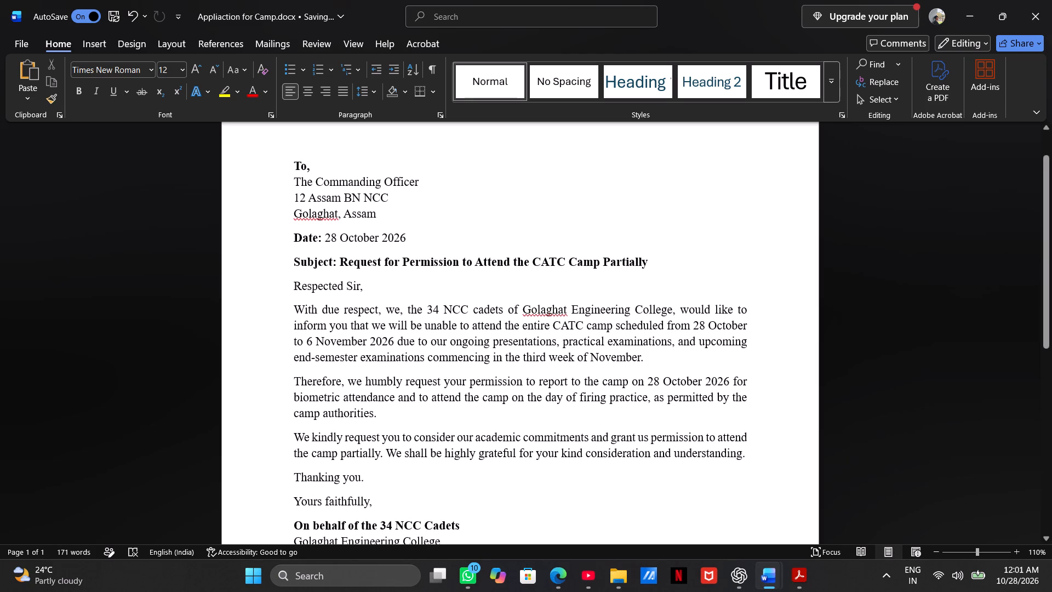
pyautogui.scroll(-2, 470, 299)
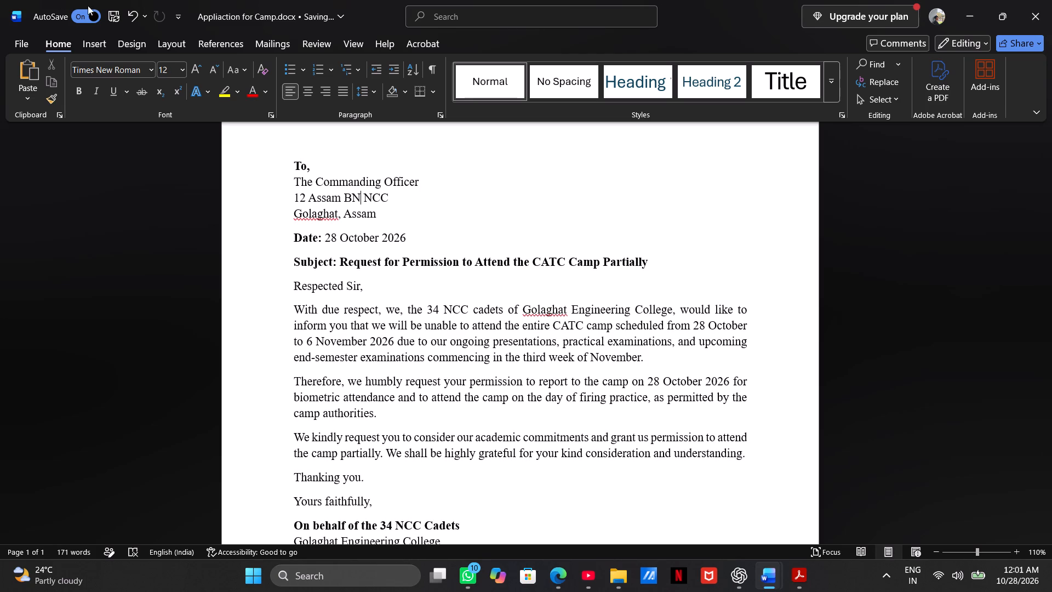
pyautogui.click(110, 16)
# Print the letter with Microsoft Print to PDF, saving the output in the Downloads folder as "Application for camp".
pyautogui.click(20, 48)
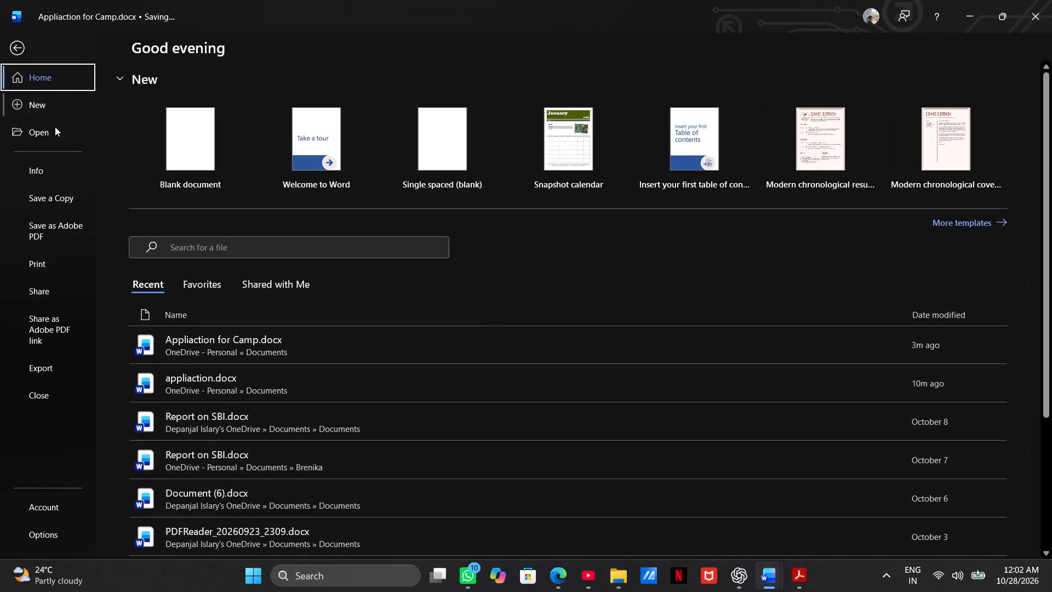
pyautogui.click(46, 261)
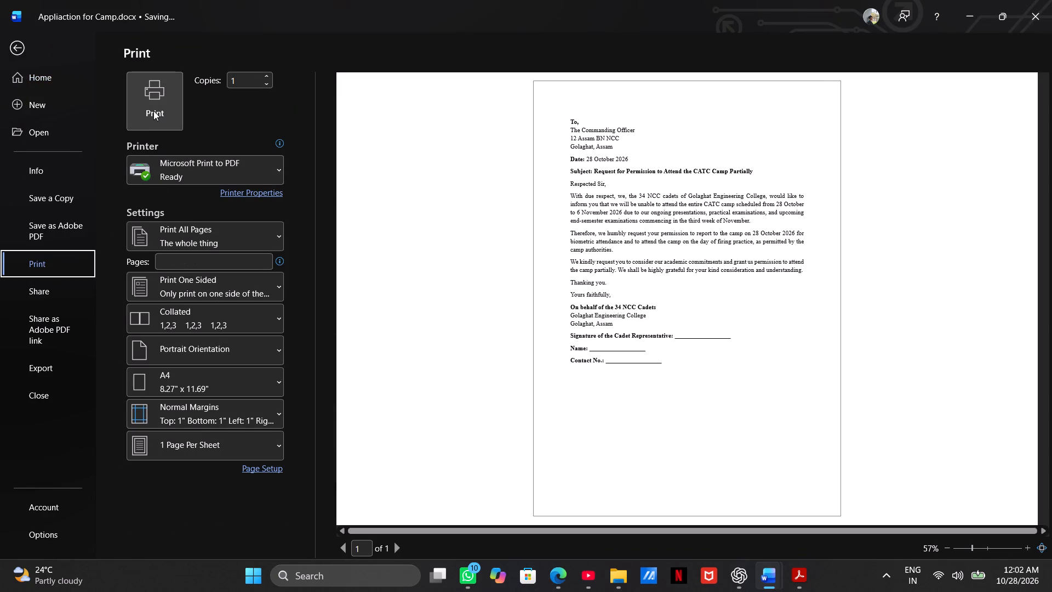
pyautogui.click(153, 110)
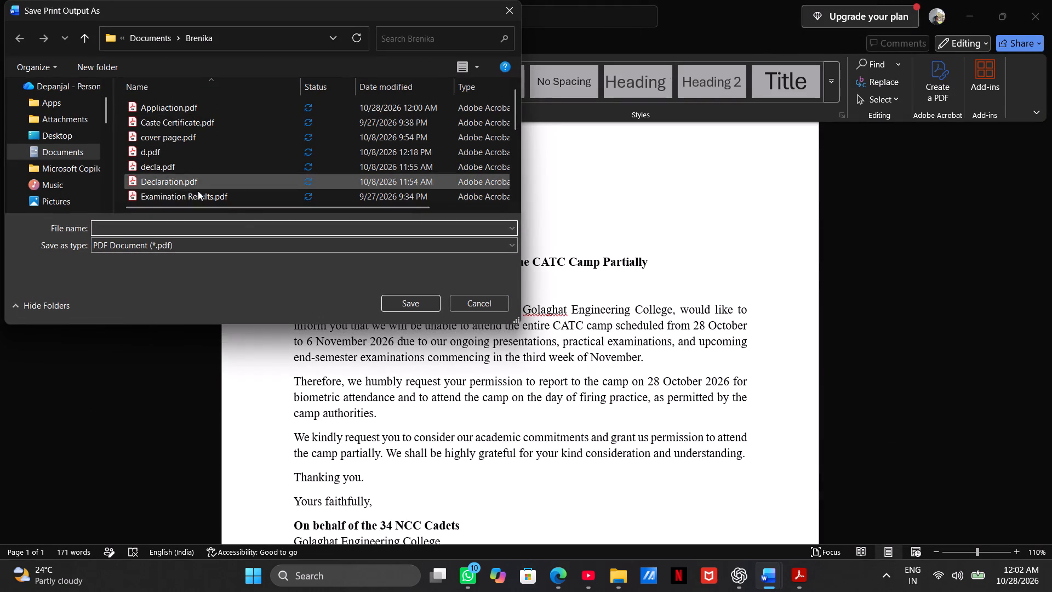
pyautogui.click(220, 249)
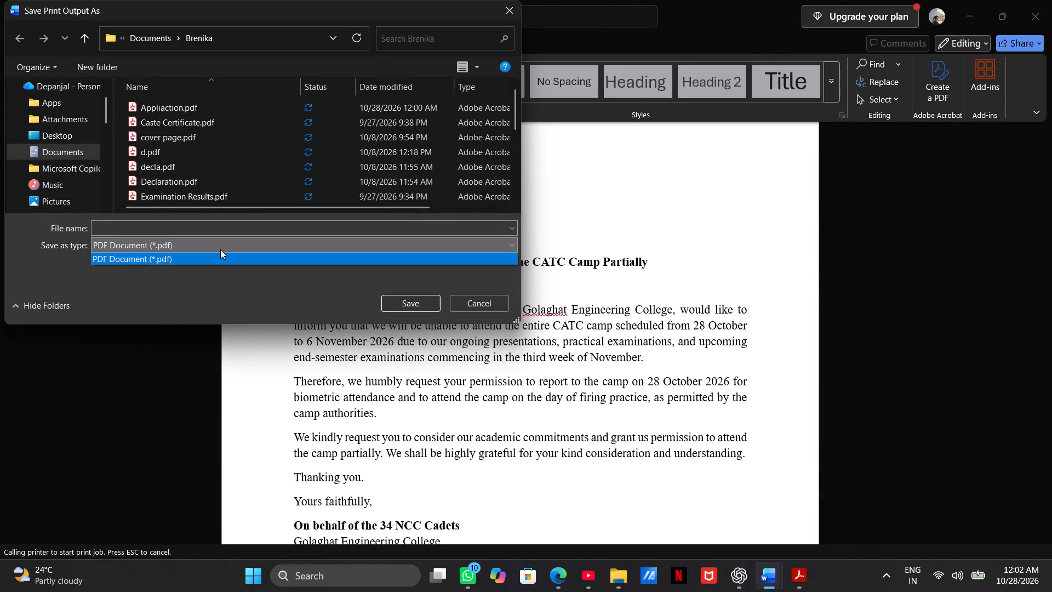
pyautogui.scroll(-1, 79, 172)
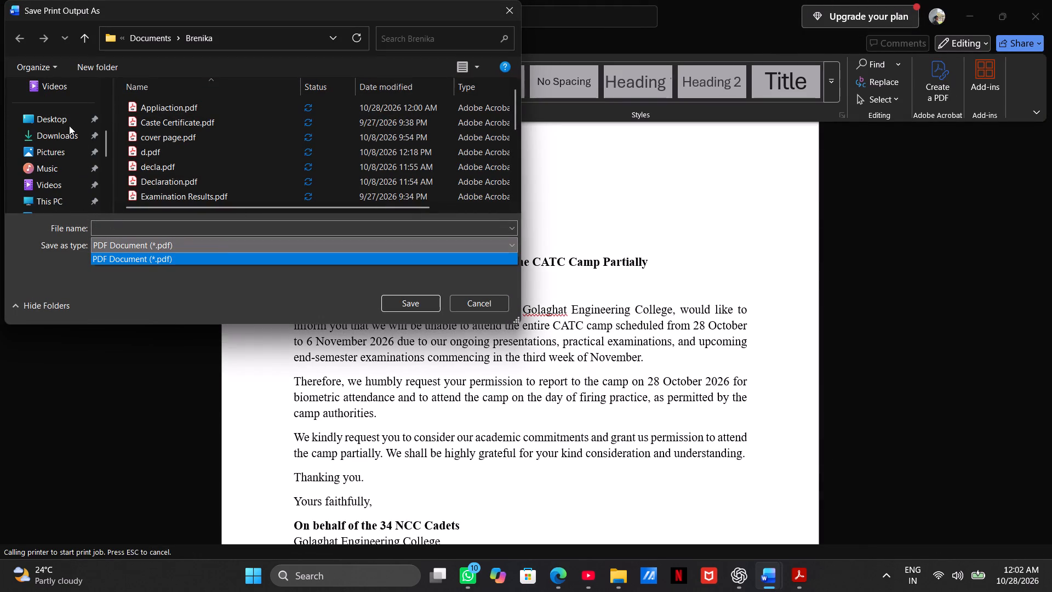
pyautogui.doubleClick(62, 135)
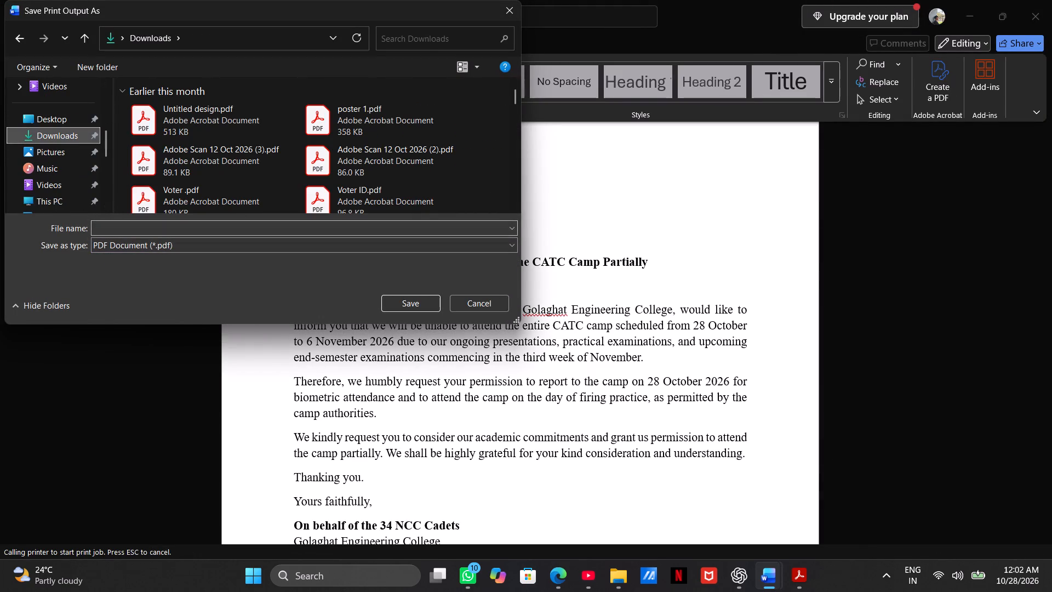
pyautogui.click(124, 231)
pyautogui.write('Af')
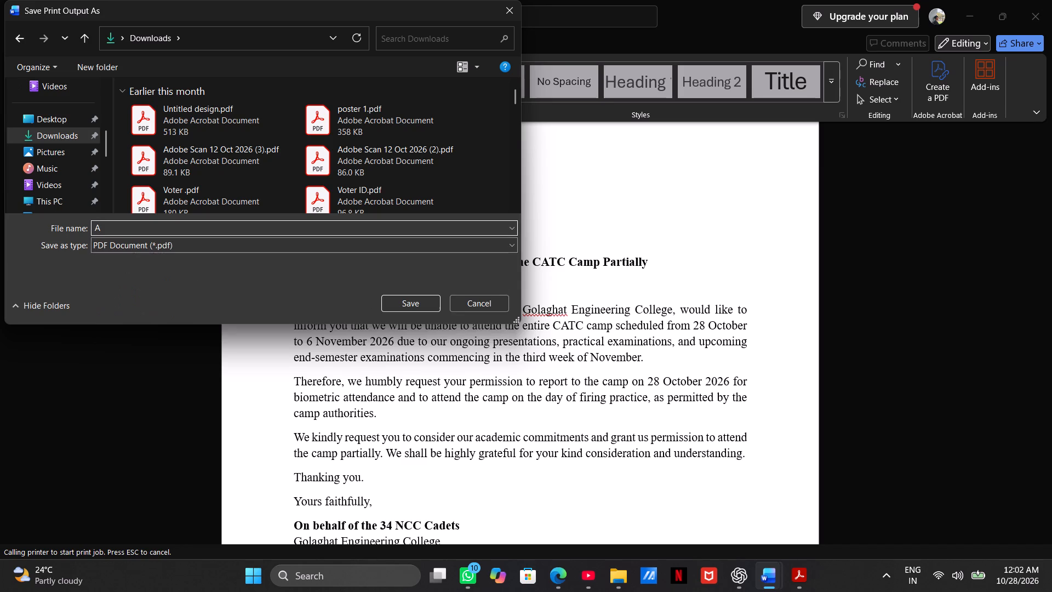
pyautogui.press('BackSpace')
pyautogui.write('pplication')
pyautogui.press('space')
pyautogui.write('for camp')
pyautogui.press('space')
pyautogui.press('Return')
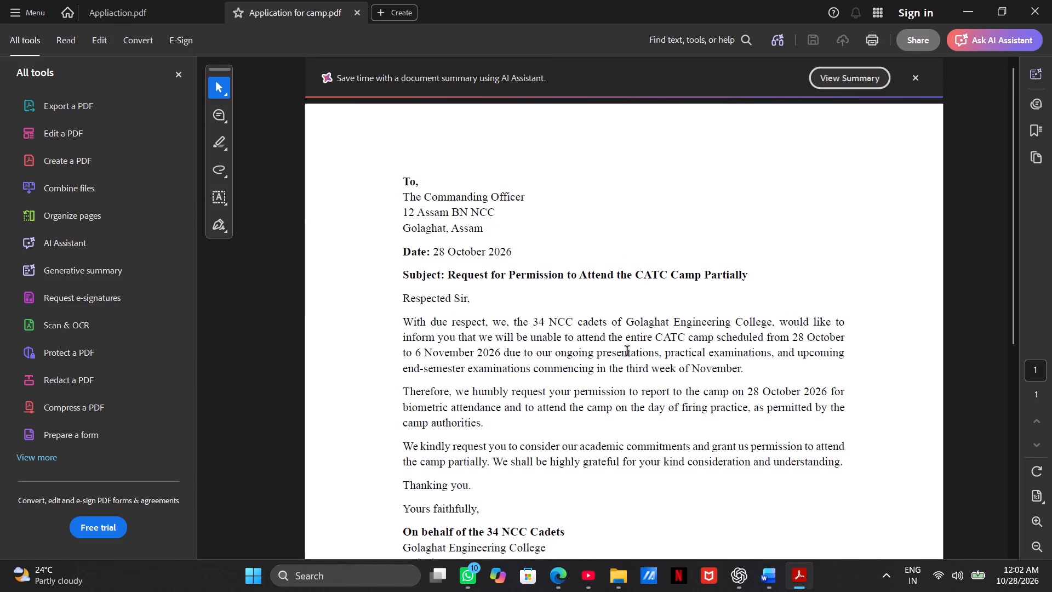
# Review the "Application for camp" PDF in Adobe Acrobat, from the addressee block through the signature, name and contact lines.
pyautogui.scroll(-1, 664, 388)
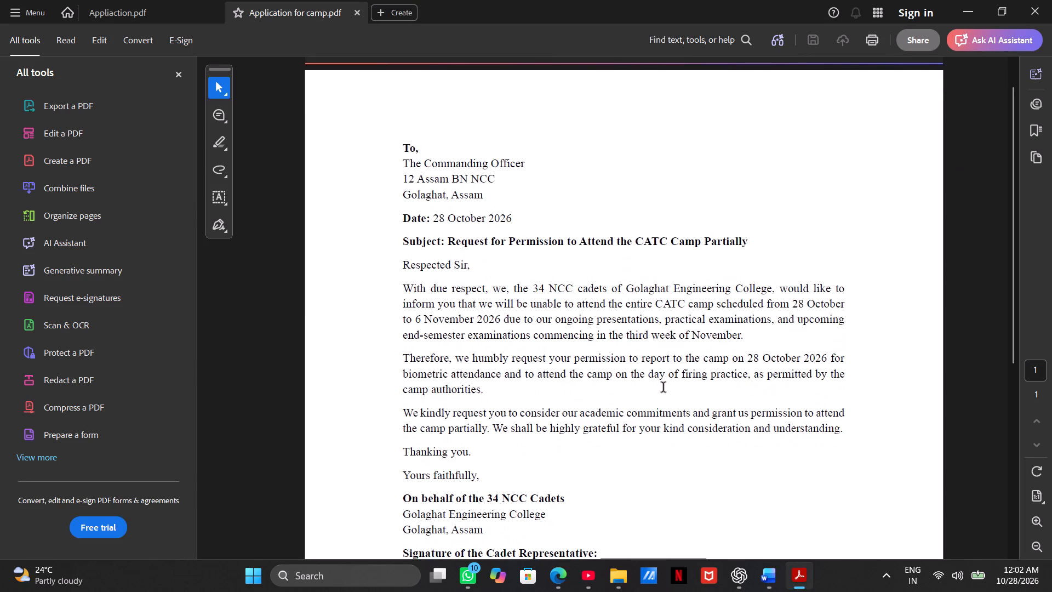
pyautogui.scroll(-4, 664, 388)
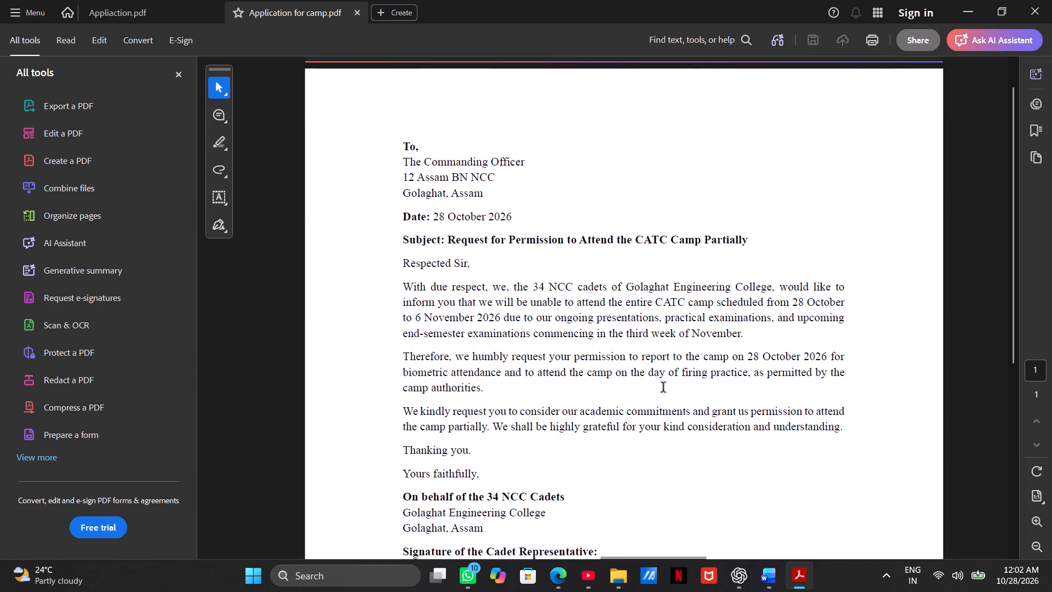
pyautogui.scroll(-1, 664, 388)
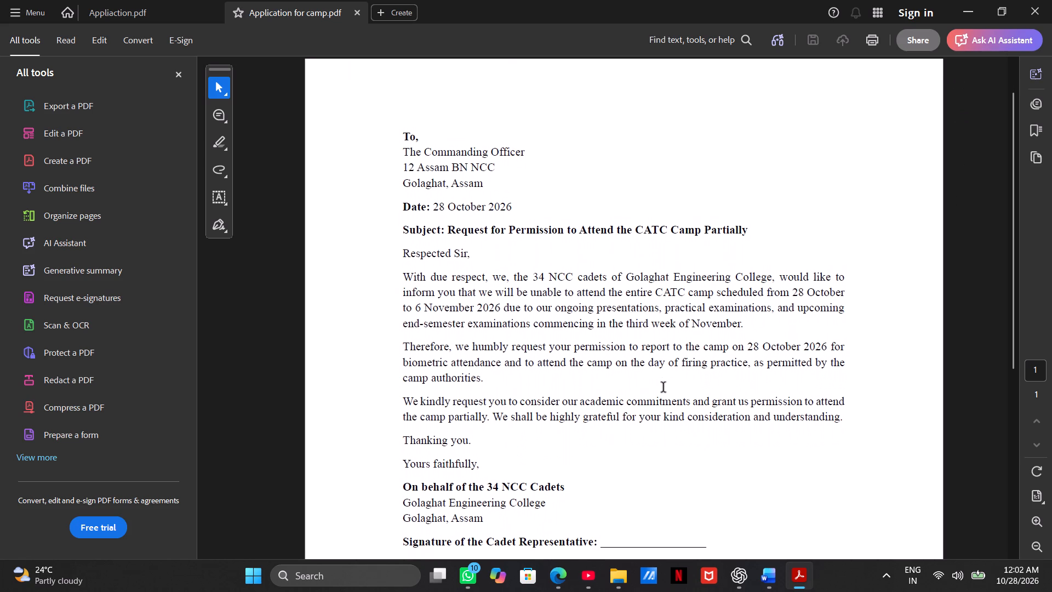
pyautogui.scroll(-1, 664, 388)
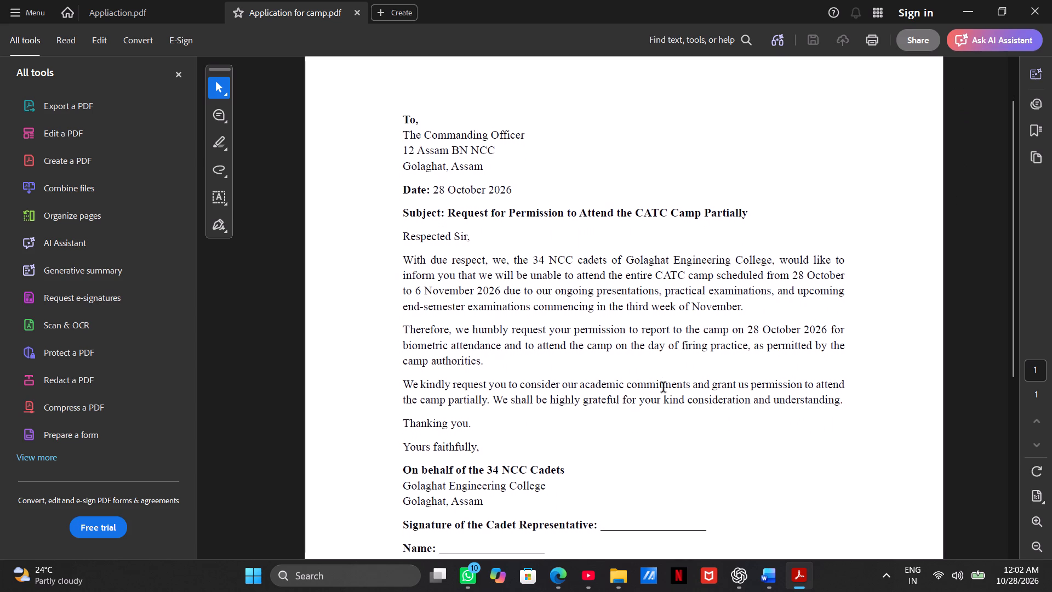
pyautogui.scroll(-1, 664, 388)
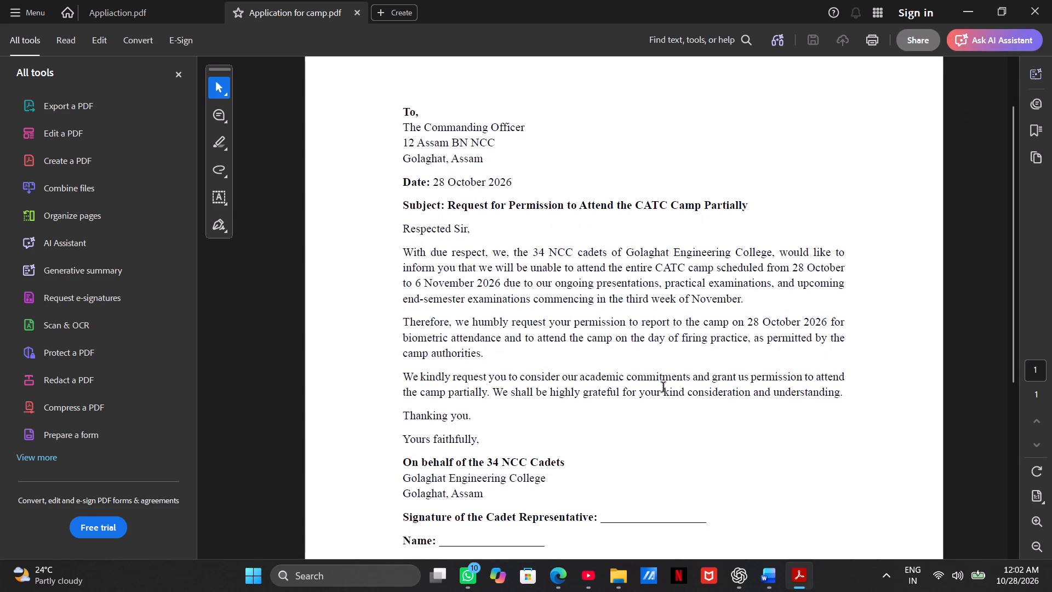
pyautogui.scroll(-4, 664, 388)
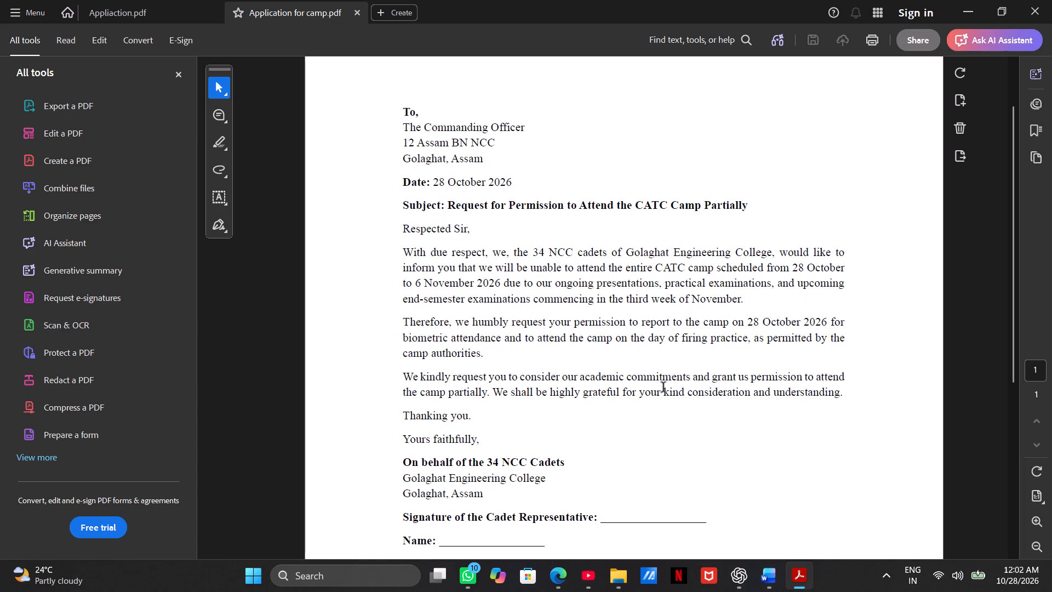
pyautogui.scroll(-6, 664, 388)
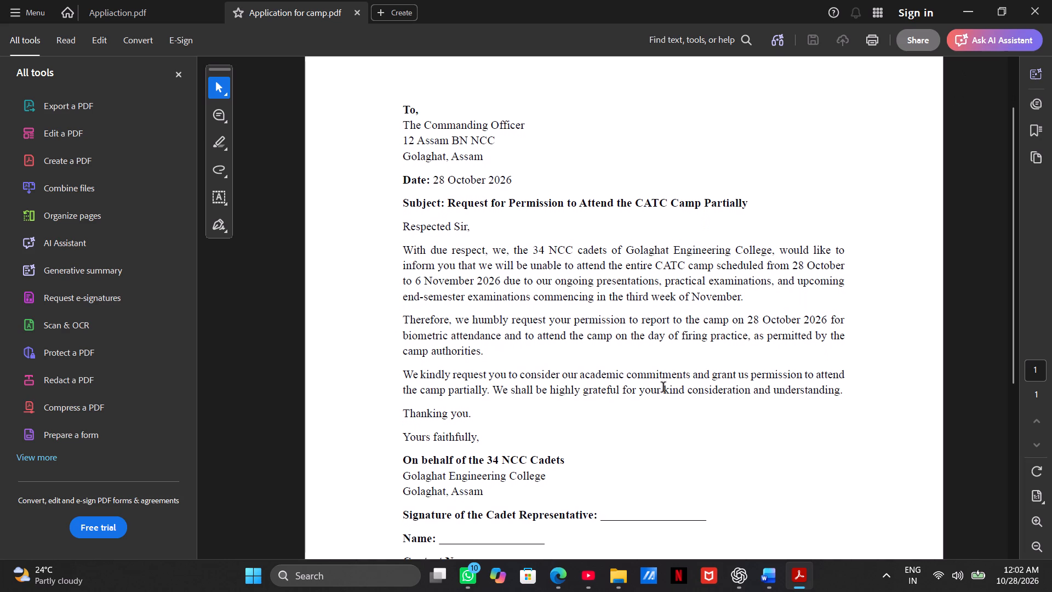
pyautogui.scroll(-2, 664, 388)
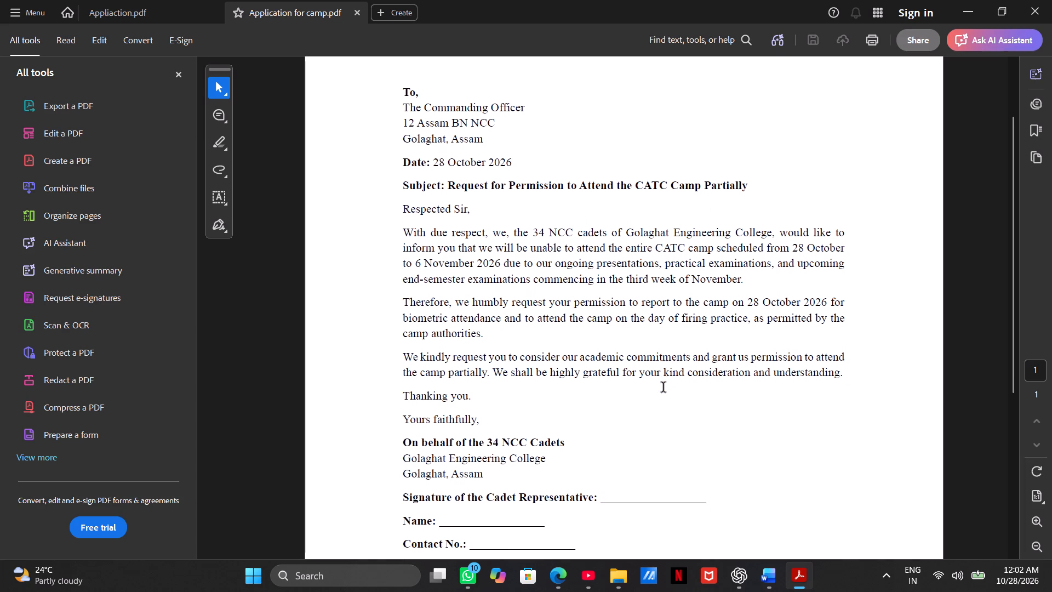
pyautogui.scroll(-2, 664, 388)
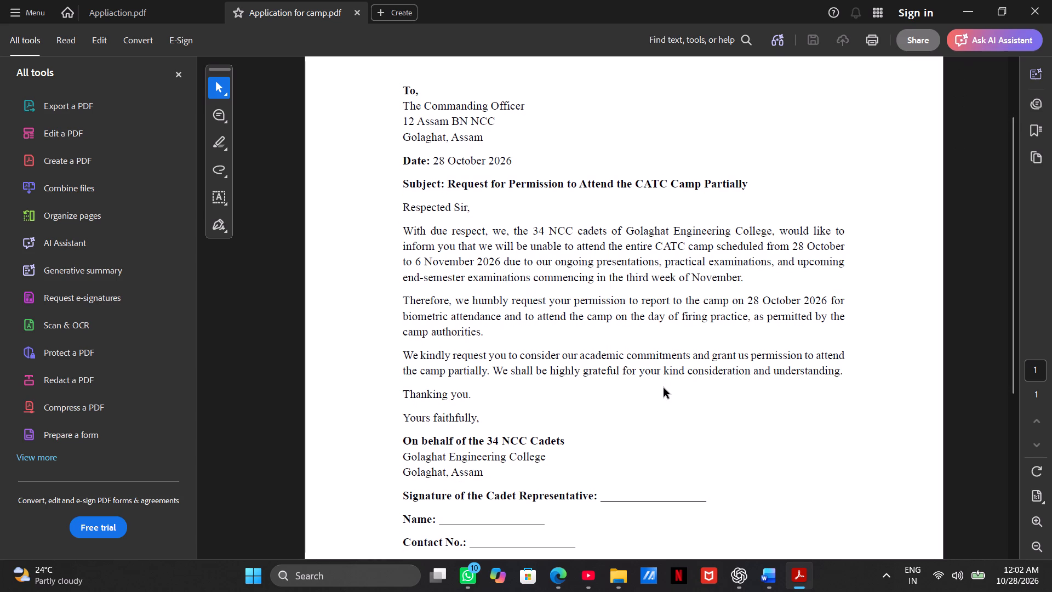
pyautogui.scroll(-1, 664, 388)
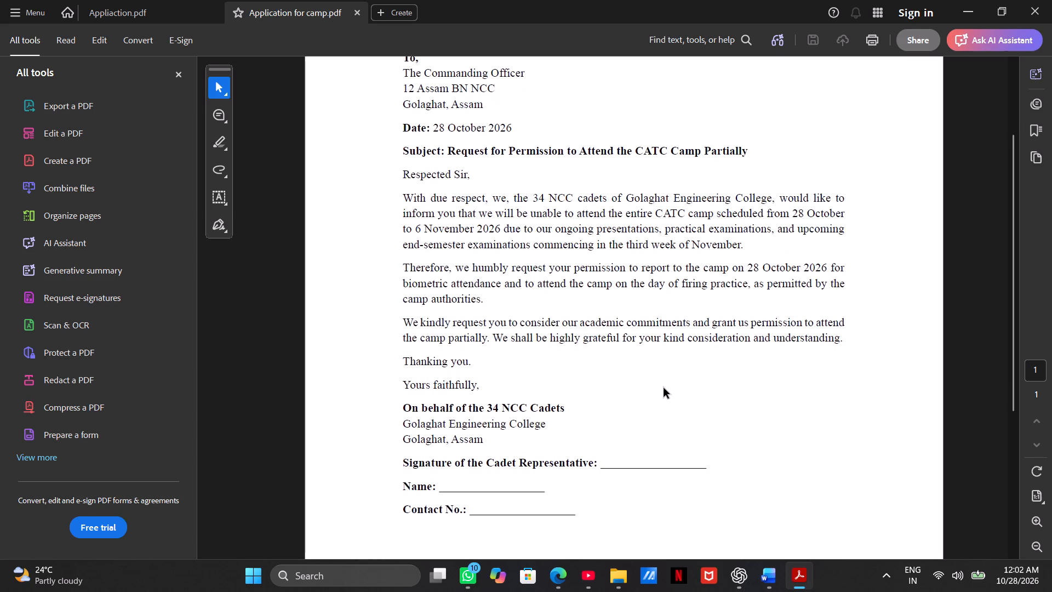
pyautogui.scroll(-1, 664, 388)
pyautogui.scroll(2, 664, 388)
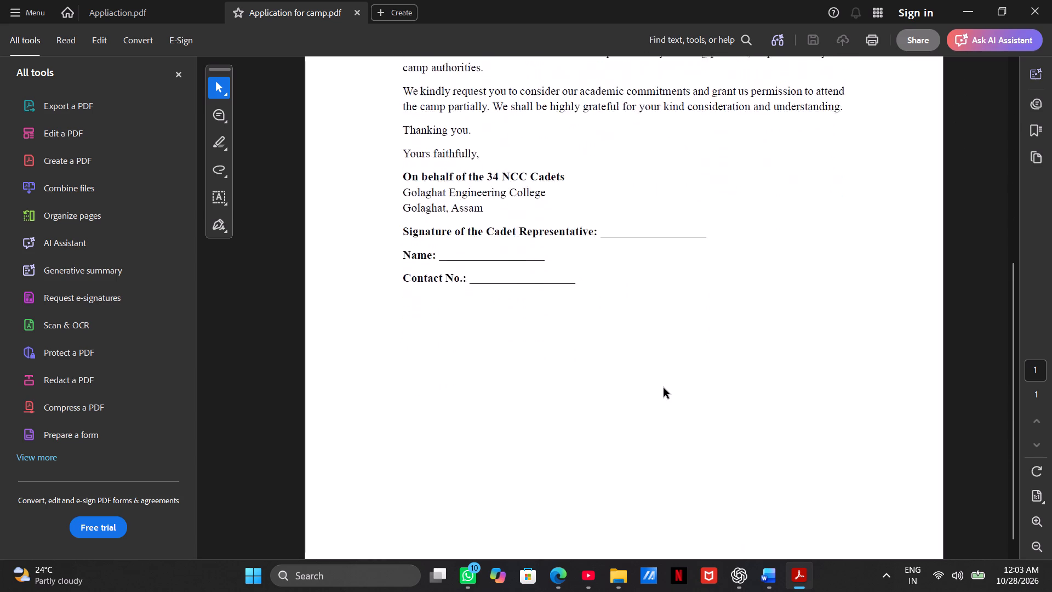
pyautogui.scroll(2, 664, 388)
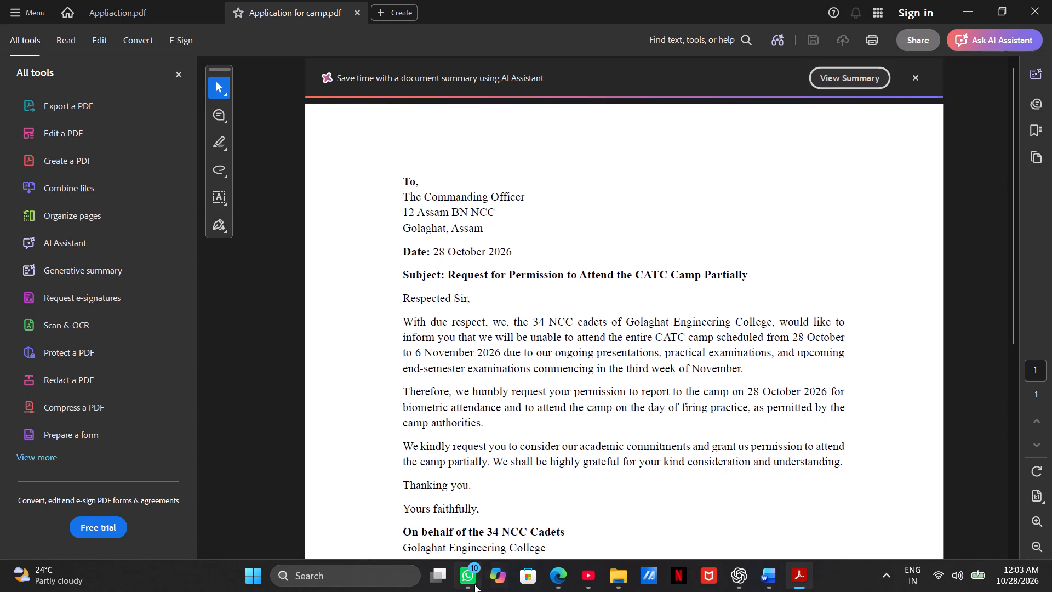
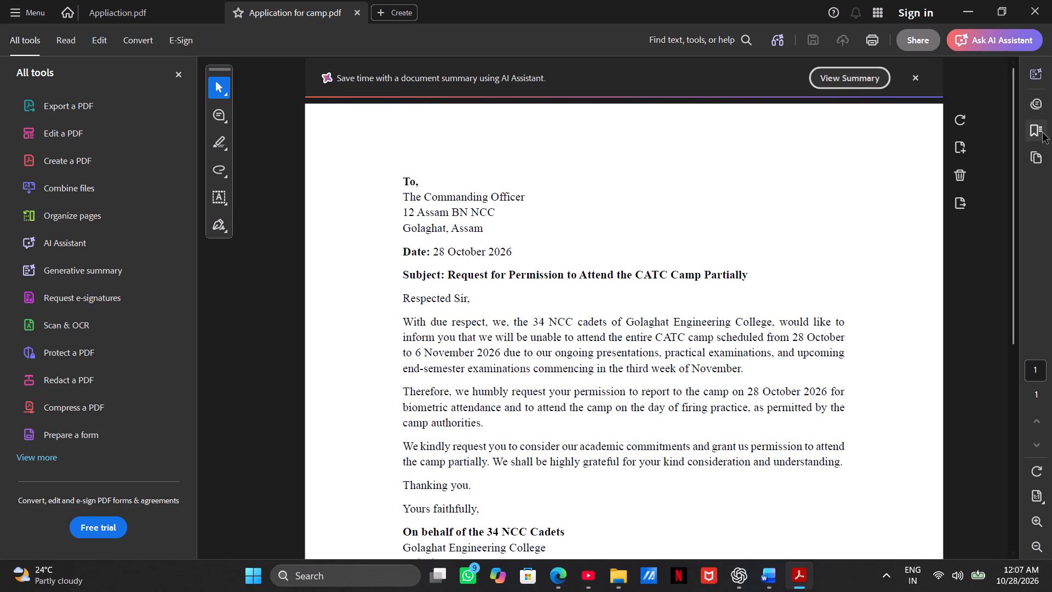
# Close Adobe Acrobat together with all of its open PDF tabs.
pyautogui.click(1043, 14)
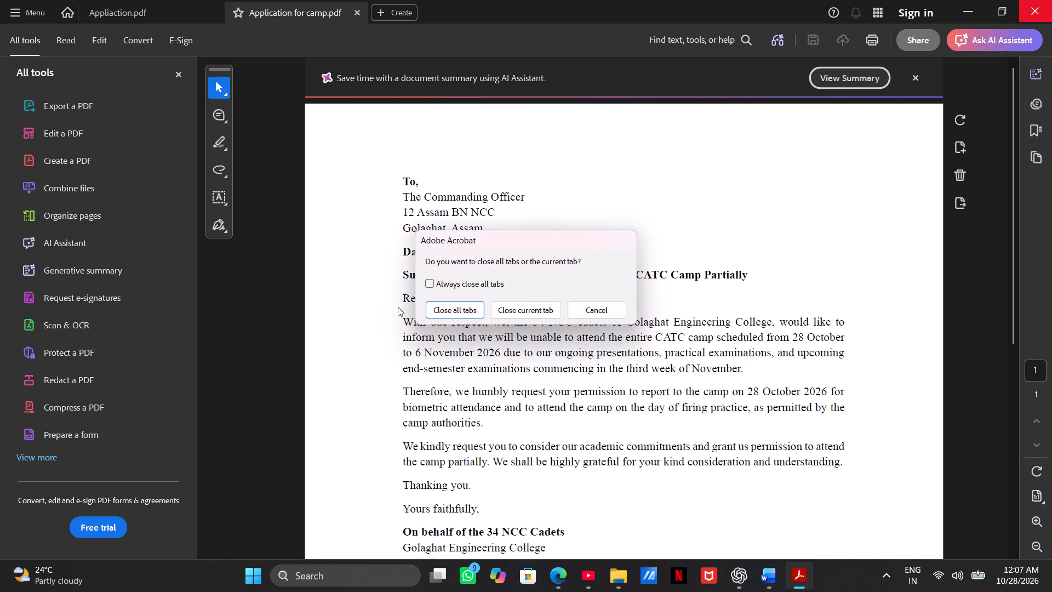
pyautogui.click(453, 311)
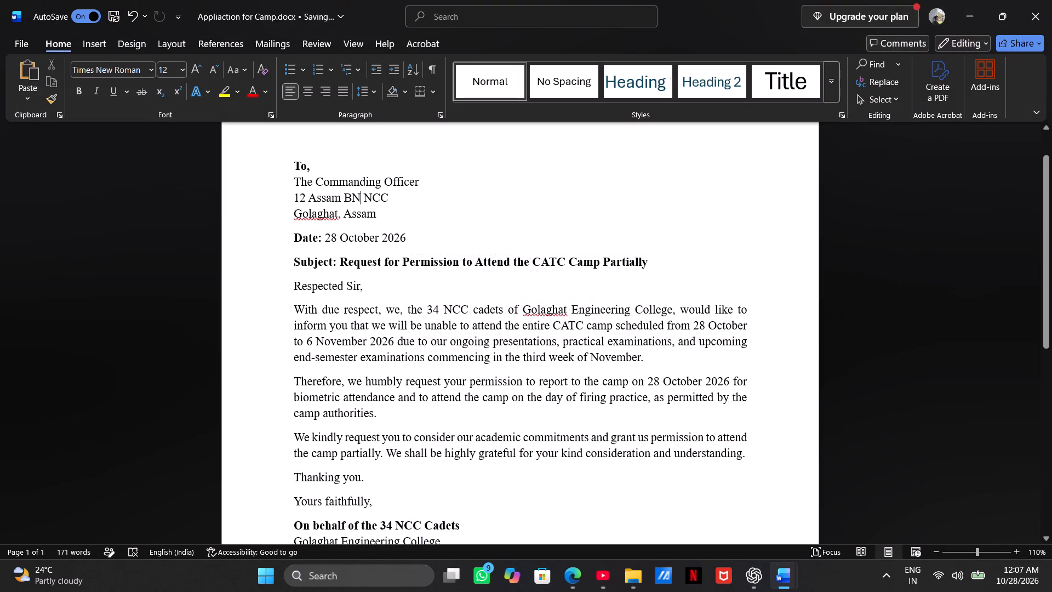
# Close the camp application Word document and the File Explorer window.
pyautogui.click(1051, 7)
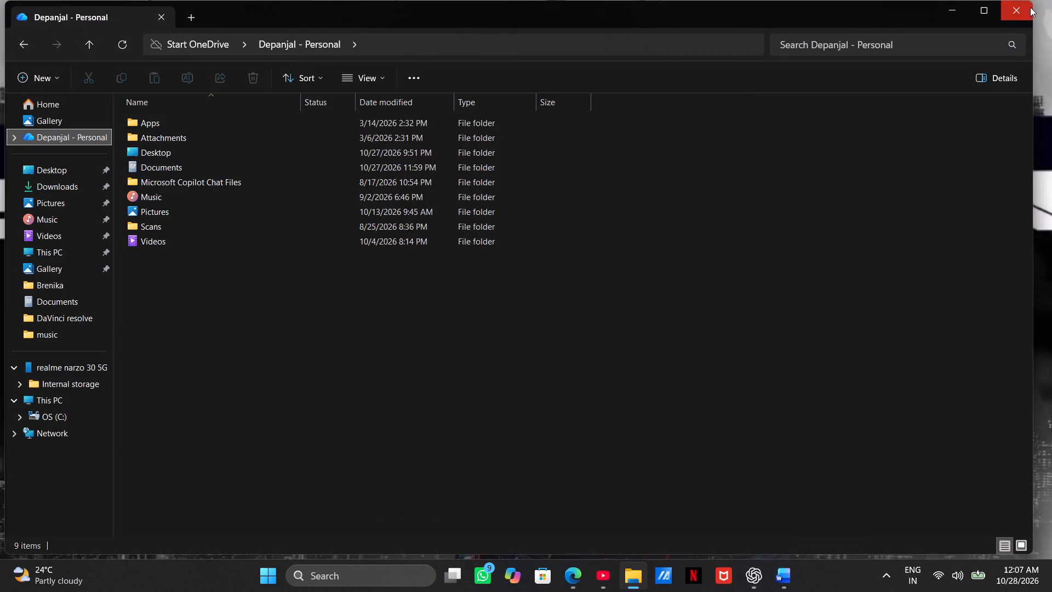
pyautogui.click(1024, 8)
# Close the remaining open windows from the task overview: YouTube in Edge, ChatGPT Classic and the appliaction.docx Word document.
pyautogui.scroll(-4, 855, 123)
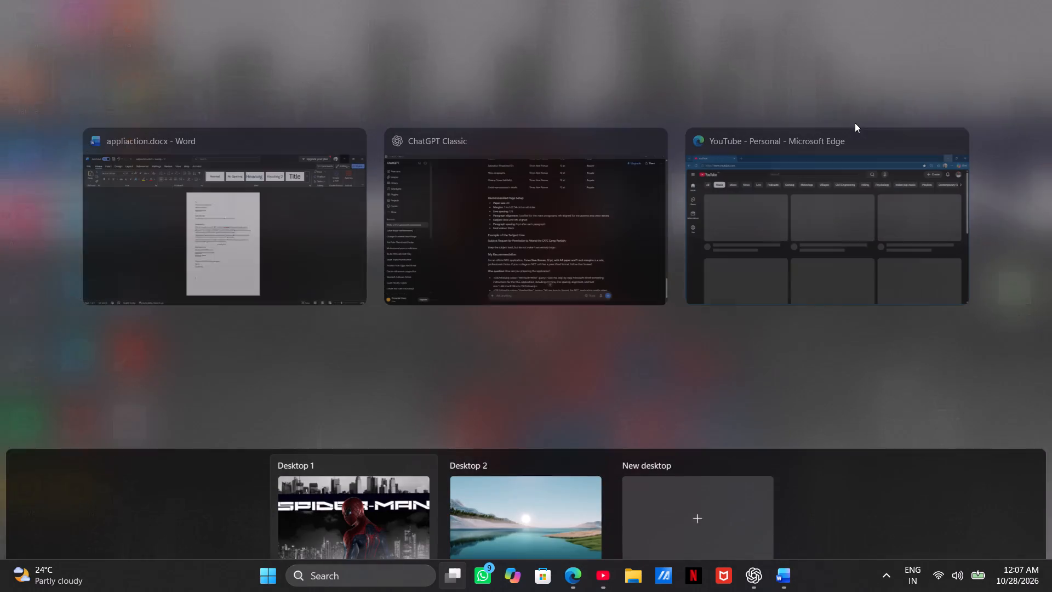
pyautogui.click(954, 145)
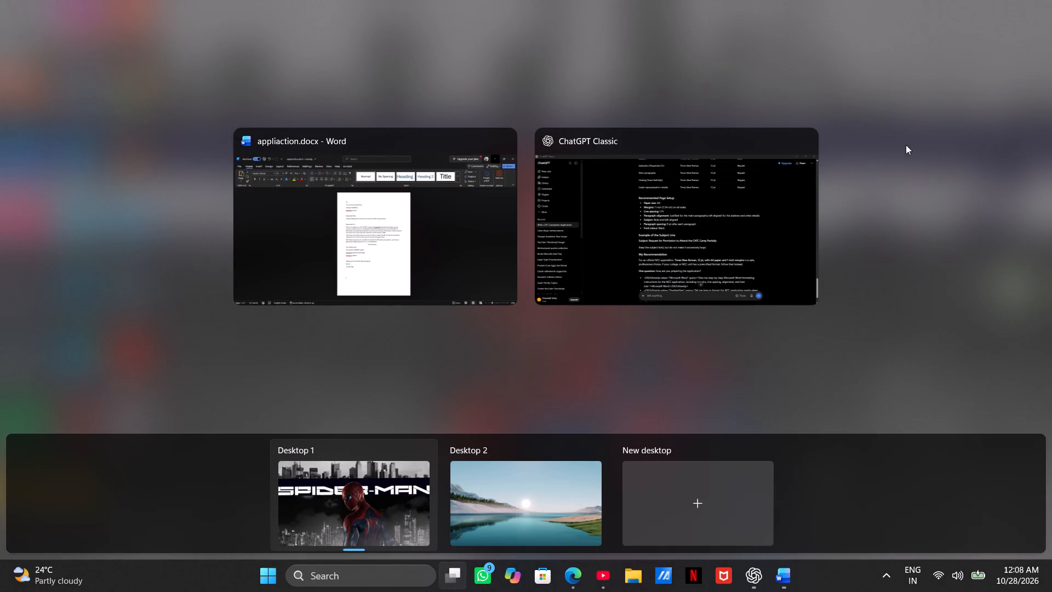
pyautogui.click(808, 140)
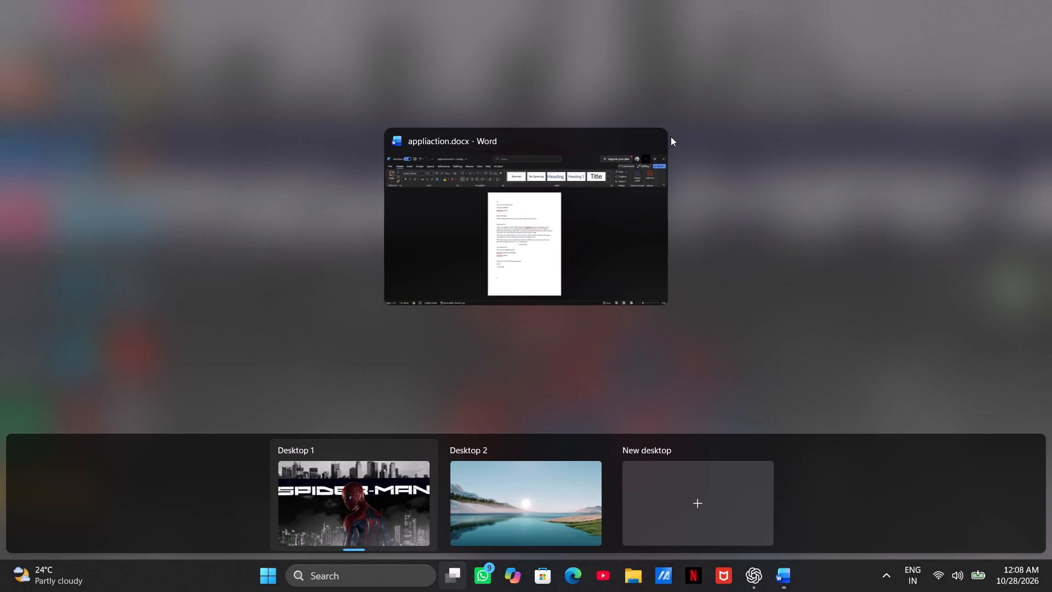
pyautogui.click(655, 139)
pyautogui.click(700, 123)
pyautogui.rightClick(700, 123)
pyautogui.rightClick(700, 123)
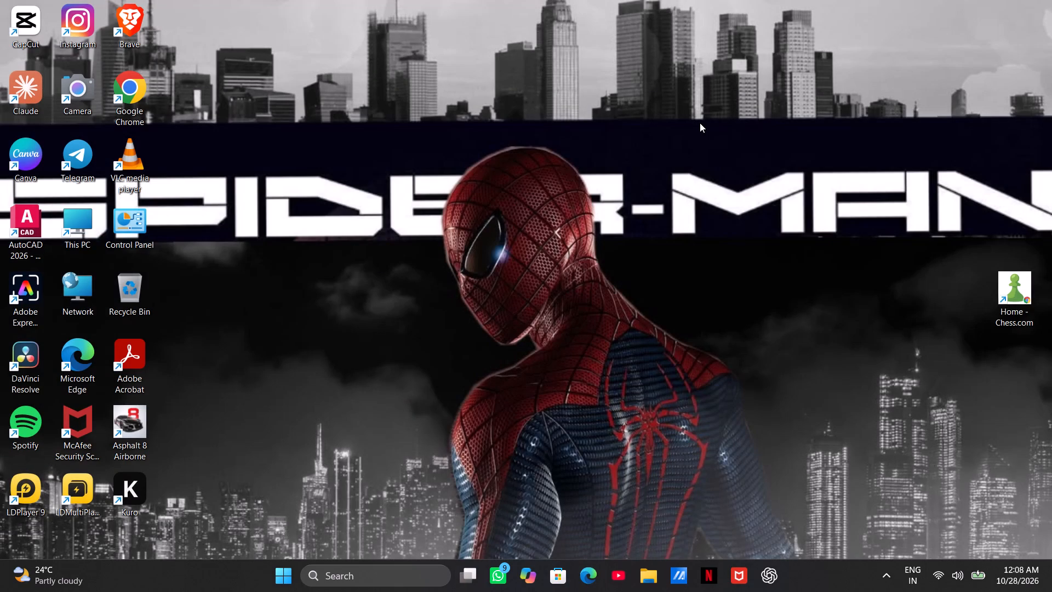
# Open the Shut Down Windows dialog from the empty desktop.
pyautogui.click(756, 184)
pyautogui.hotkey('alt', 'F4')
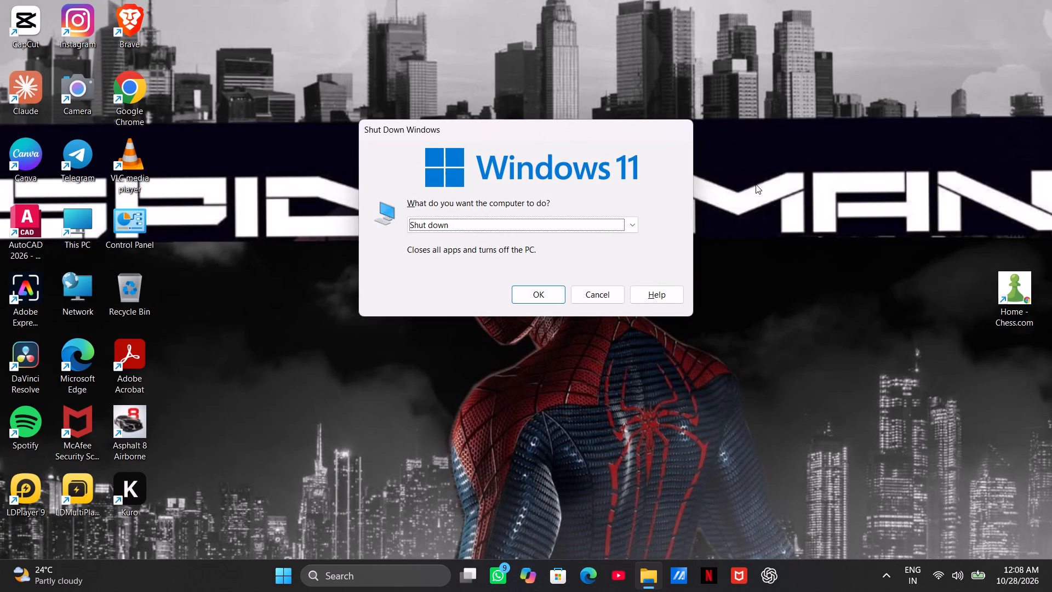